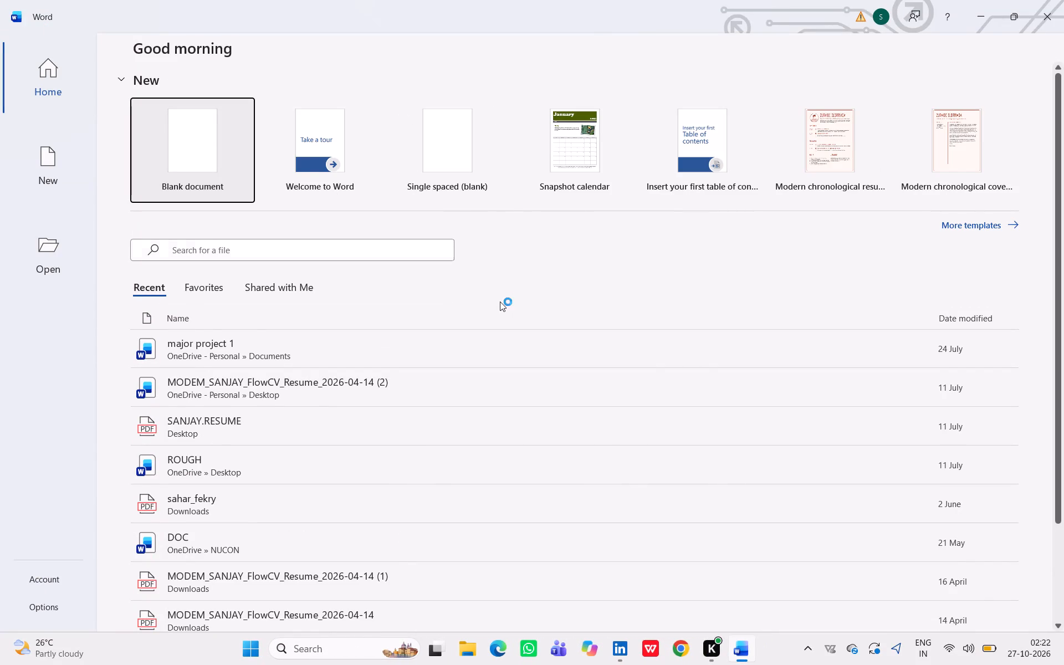
Create a new blank document.
left_click(236, 180)
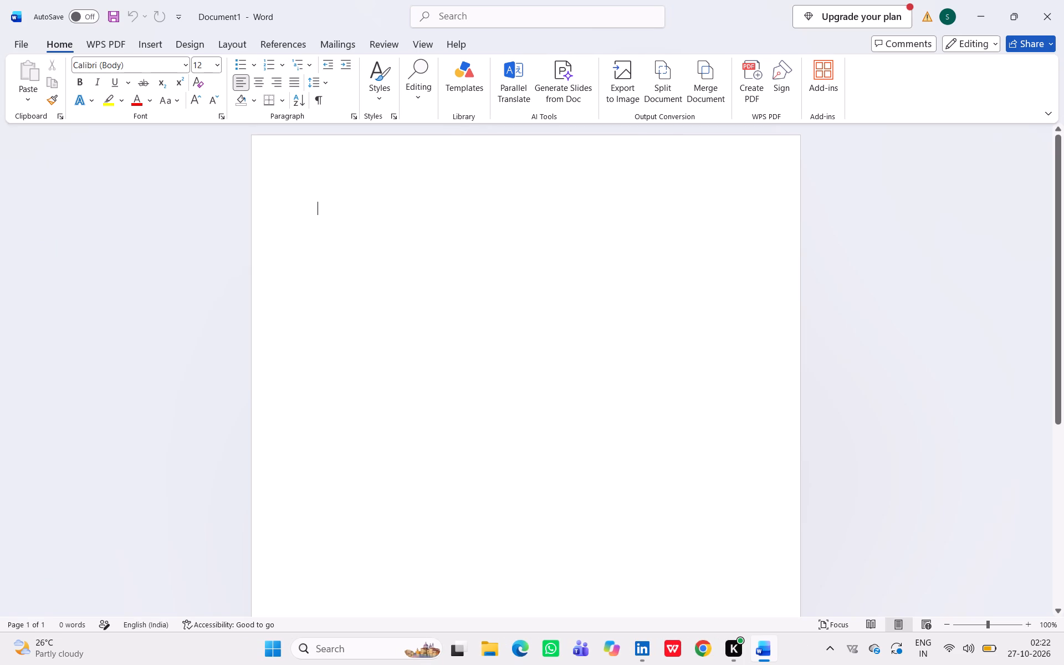
Open the recent document "major project 1" from the OneDrive Documents folder.
left_click(27, 43)
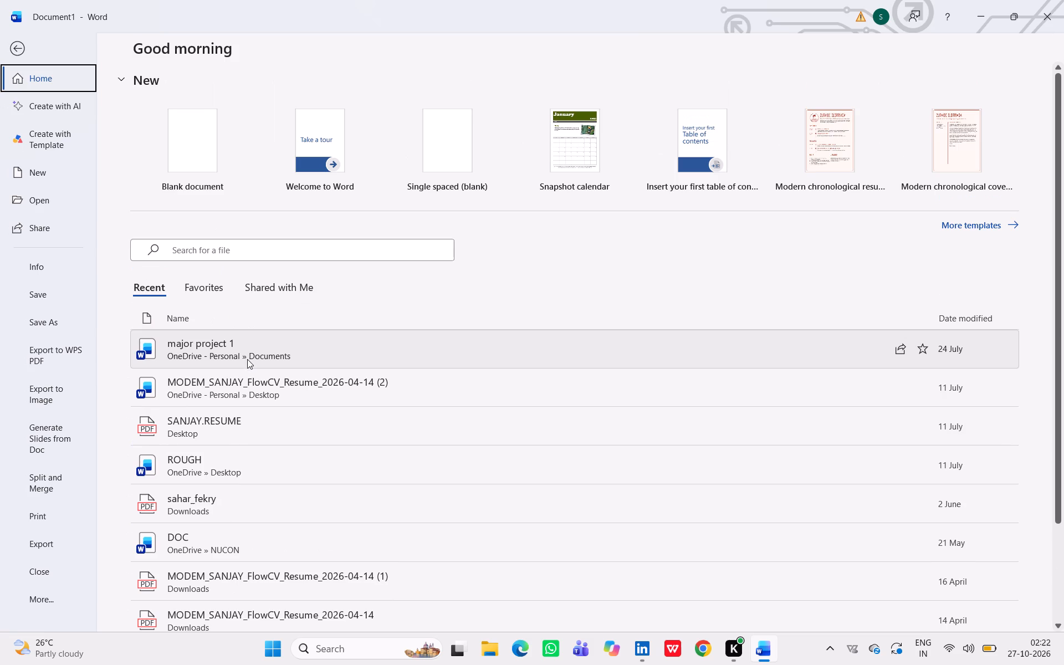
left_click(247, 360)
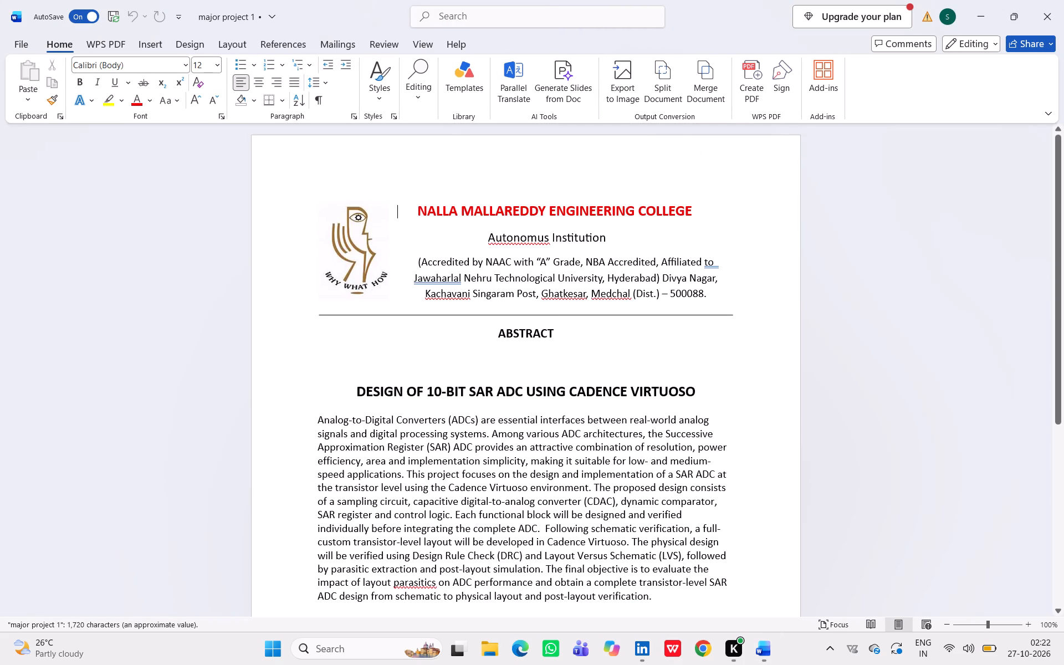
Reposition the college logo to the left of the heading text, extending slightly into the page's left margin.
left_click_drag(328, 202, 449, 280)
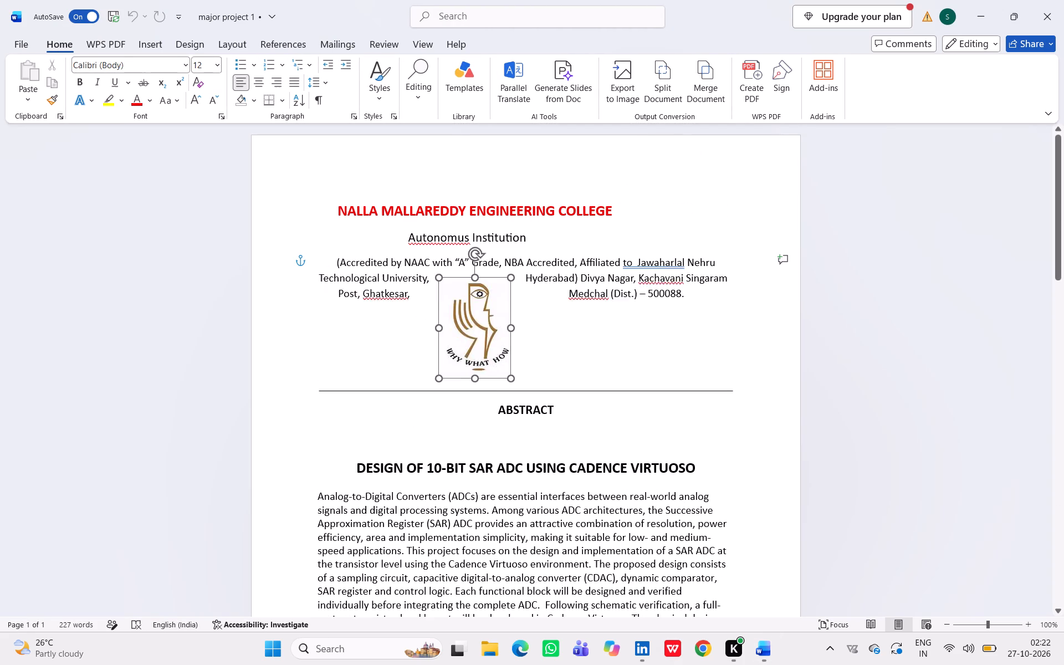
left_click_drag(449, 280, 291, 237)
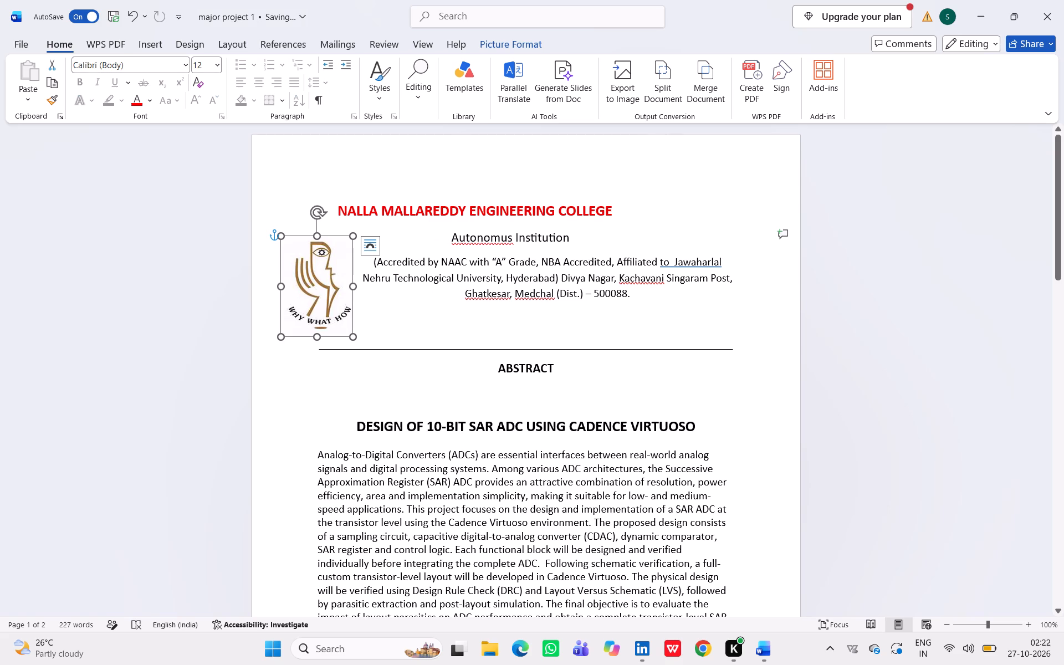
left_click_drag(300, 253, 288, 239)
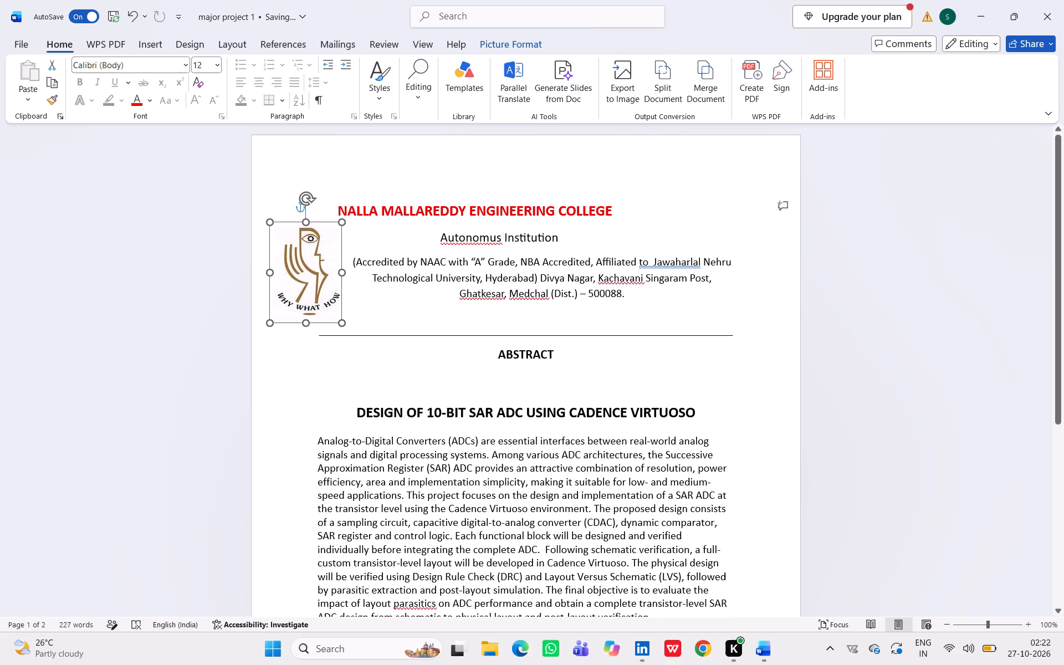
left_click_drag(288, 239, 310, 233)
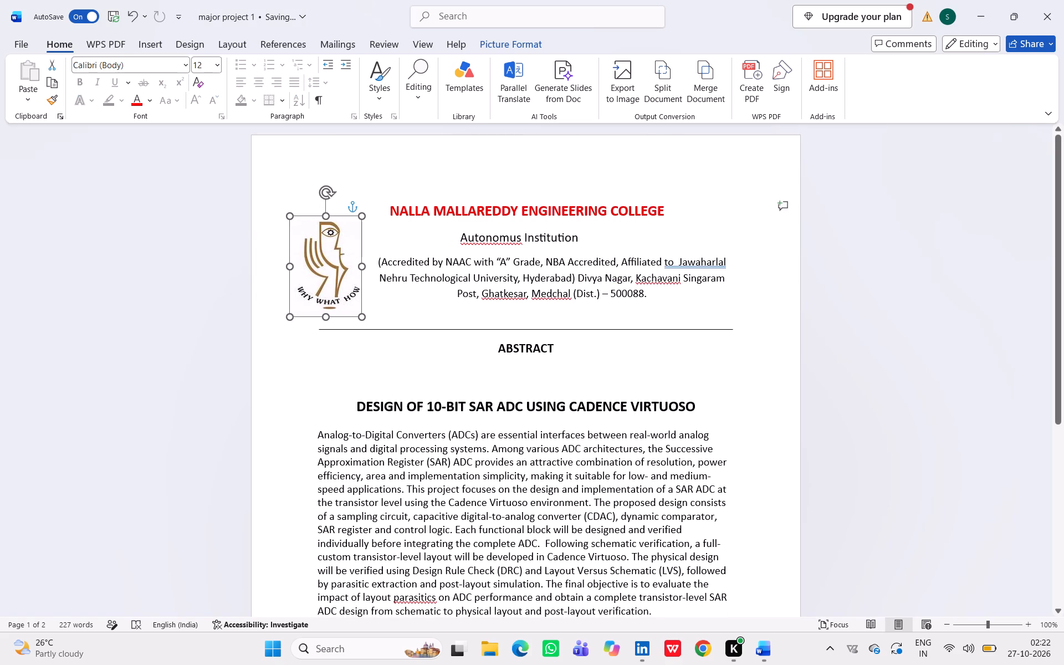
left_click_drag(310, 233, 311, 232)
left_click(311, 232)
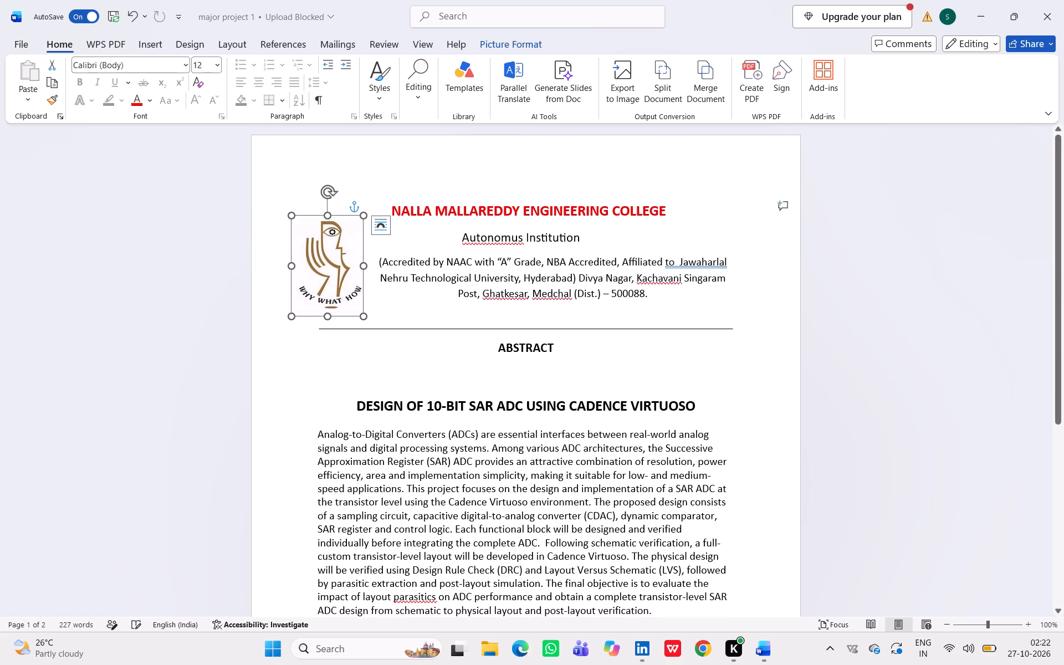
Copy the whole college letterhead, from the logo and red college name through the address lines and the horizontal rule.
left_click(386, 219)
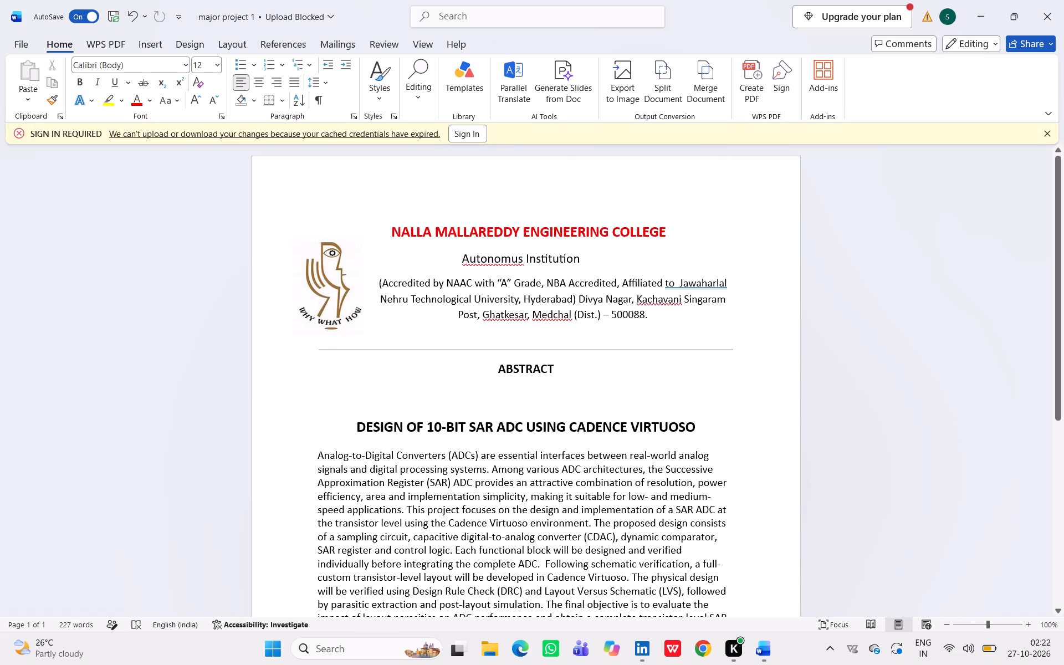
left_click(328, 221)
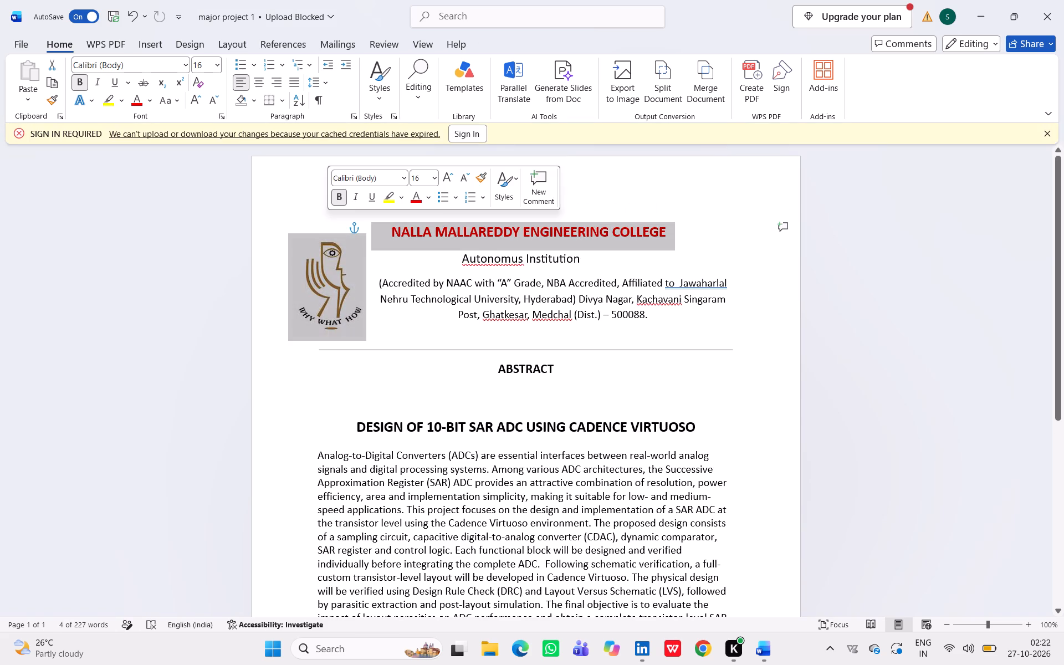
key("shift+Right")
key("shift+Down")
key("shift+Down")
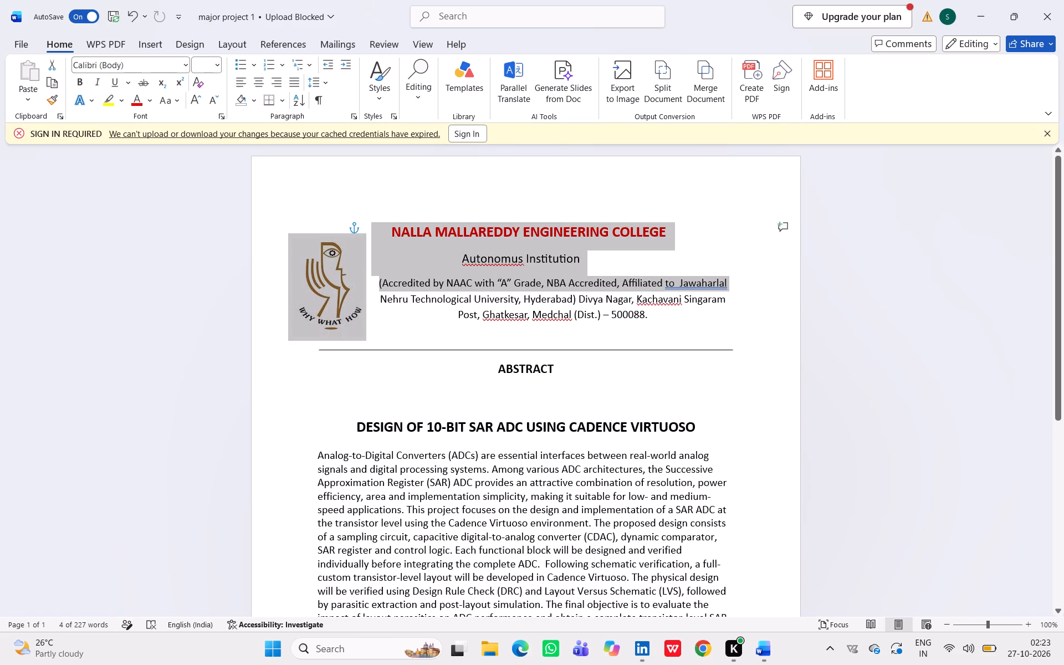
key("shift+Down")
key("shift+Down")
key("shift+Down")
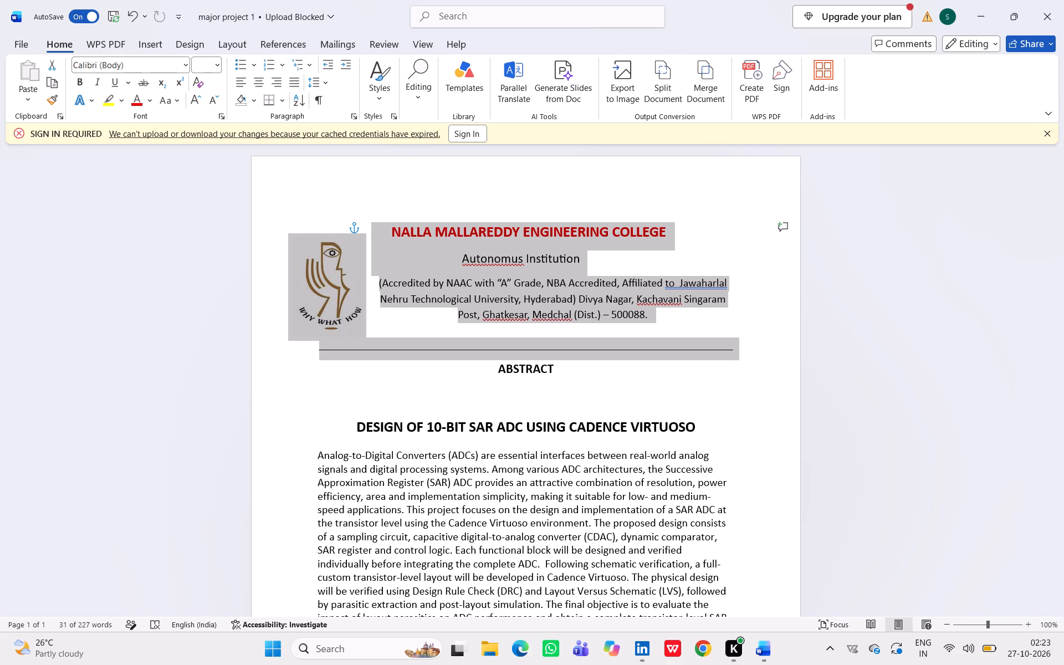
key("ctrl+c")
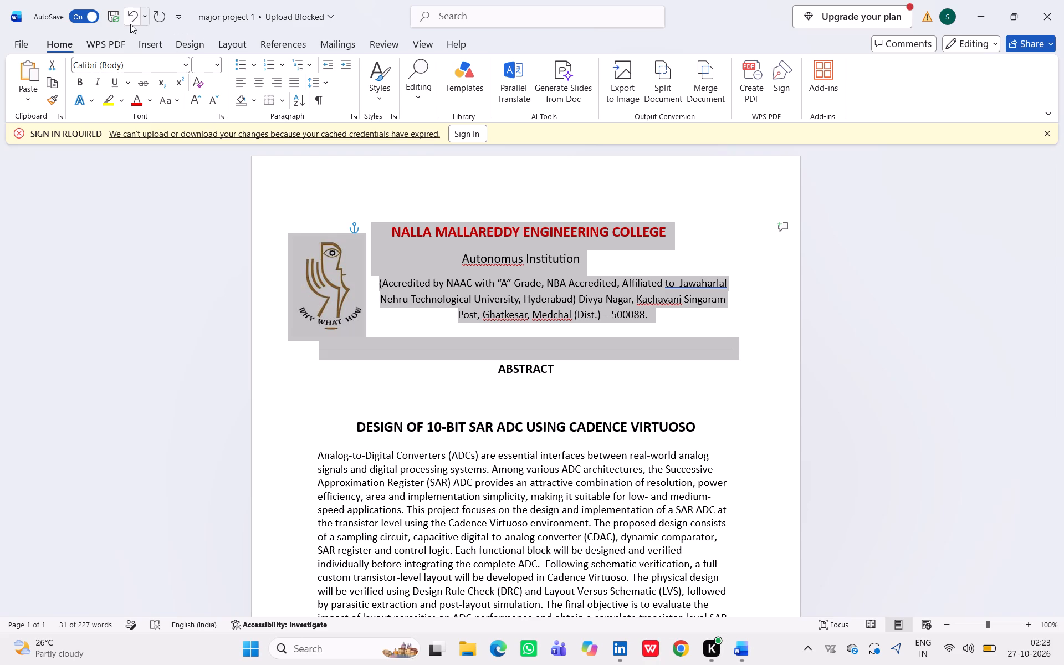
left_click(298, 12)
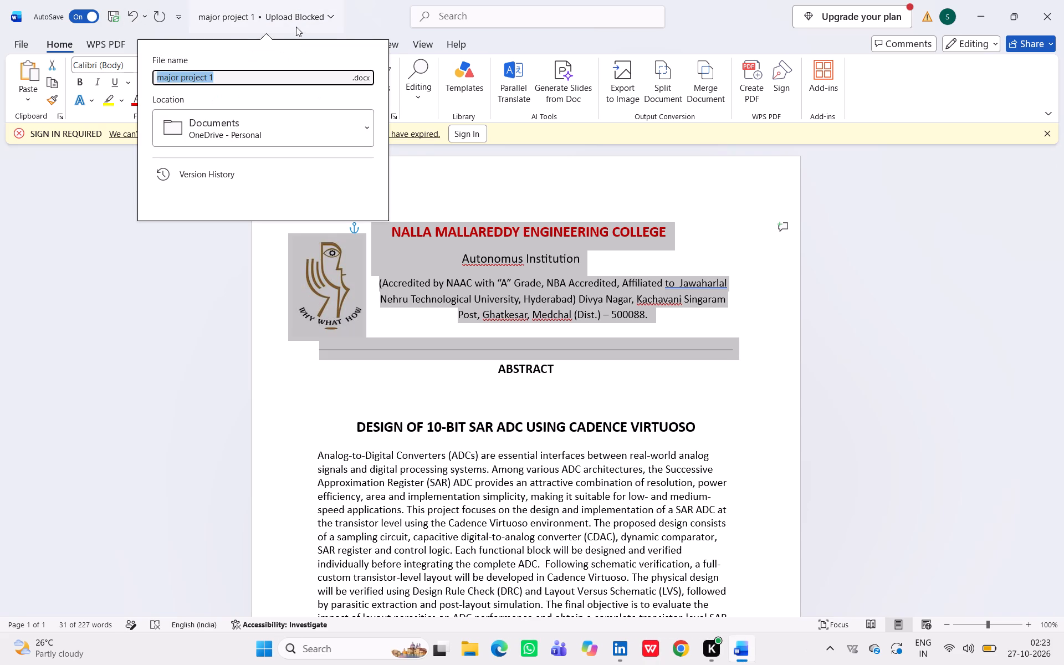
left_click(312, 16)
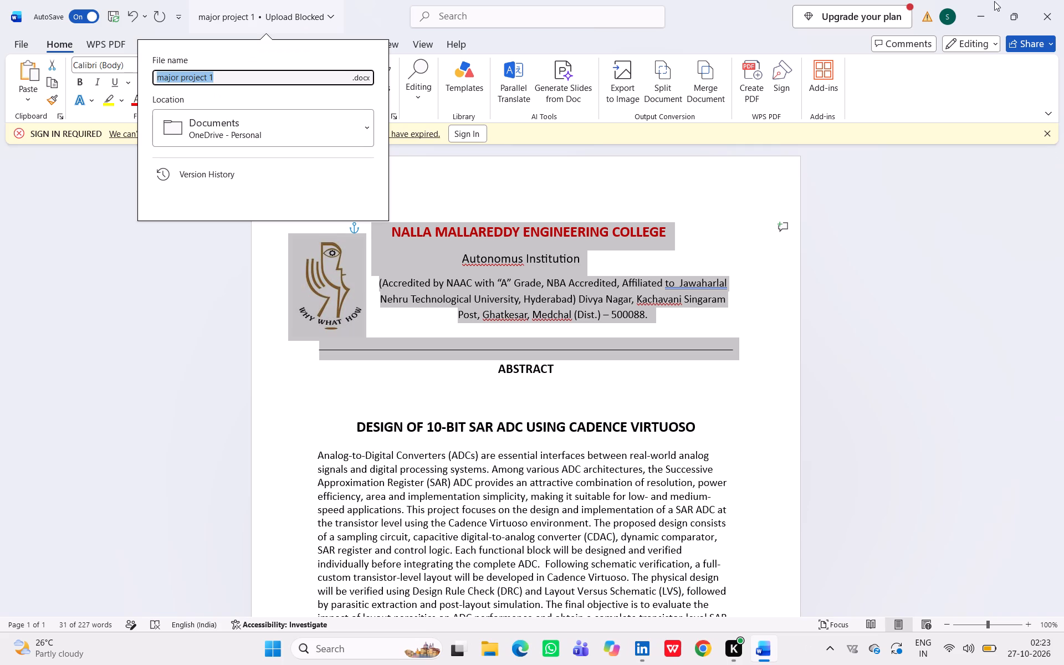
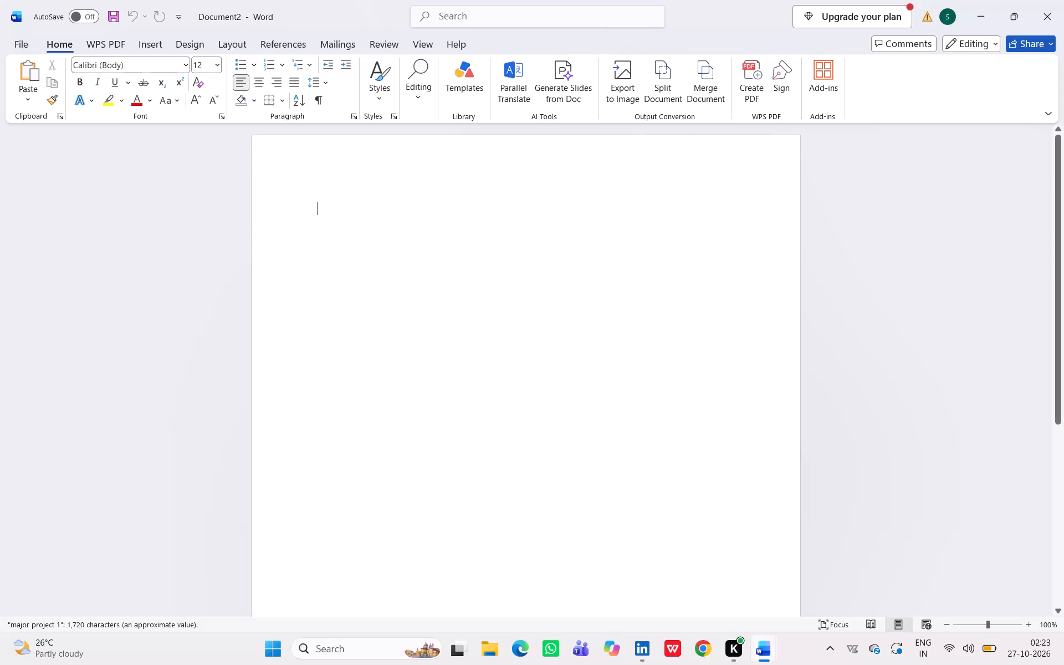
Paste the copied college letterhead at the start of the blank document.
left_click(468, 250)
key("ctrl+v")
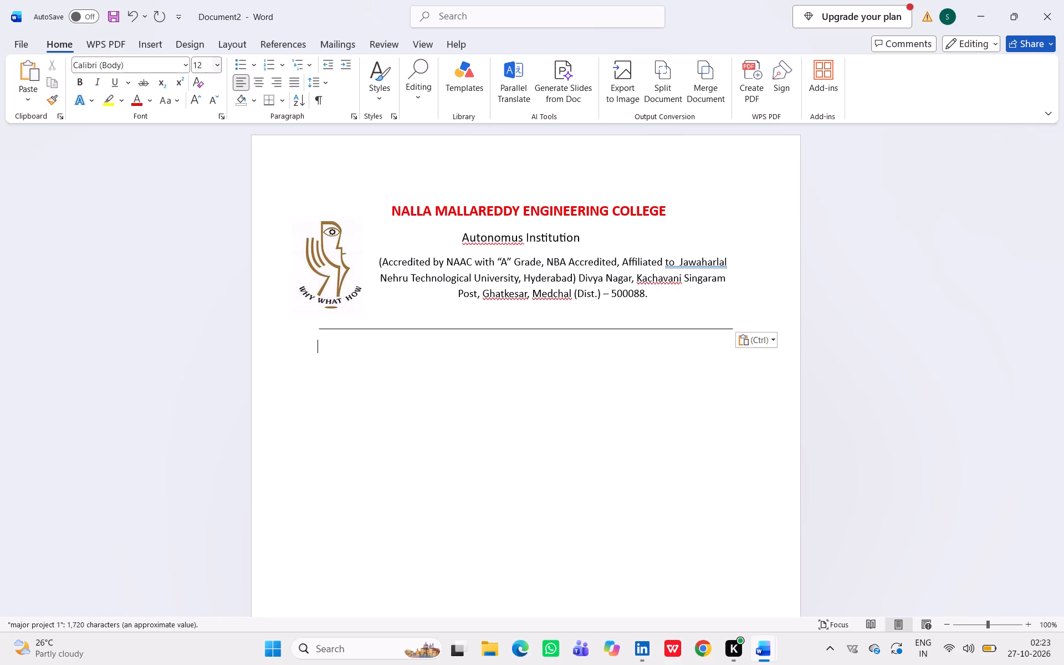
Open the recent document "VLSI LAB PROJECT" from the OneDrive Documents folder.
left_click(21, 47)
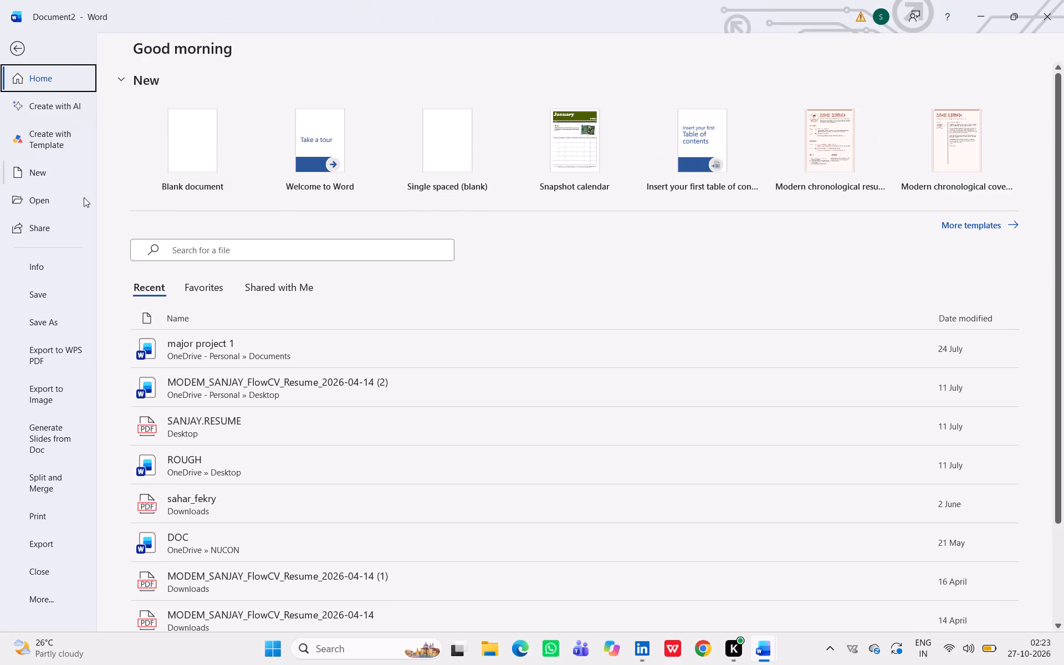
scroll(291, 407, "down", 2)
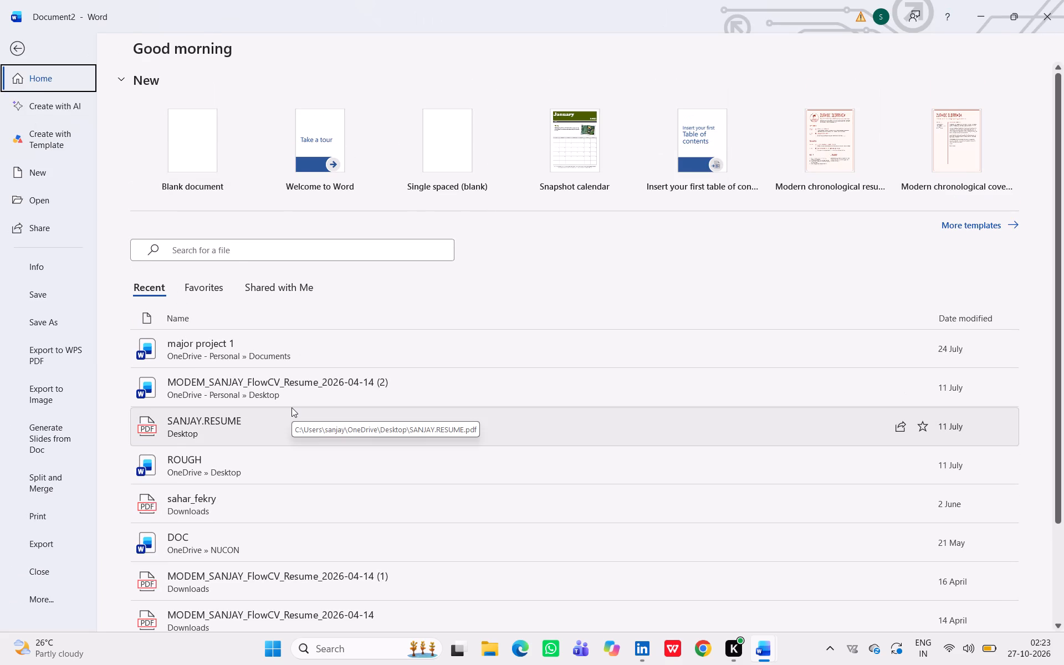
scroll(291, 407, "down", 3)
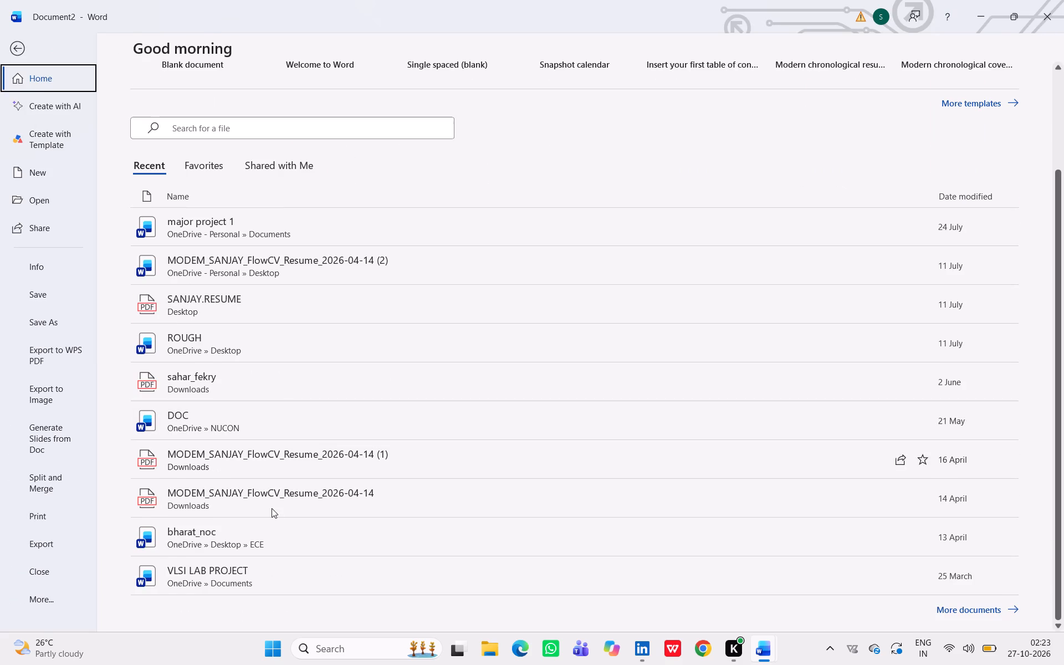
double_click(263, 575)
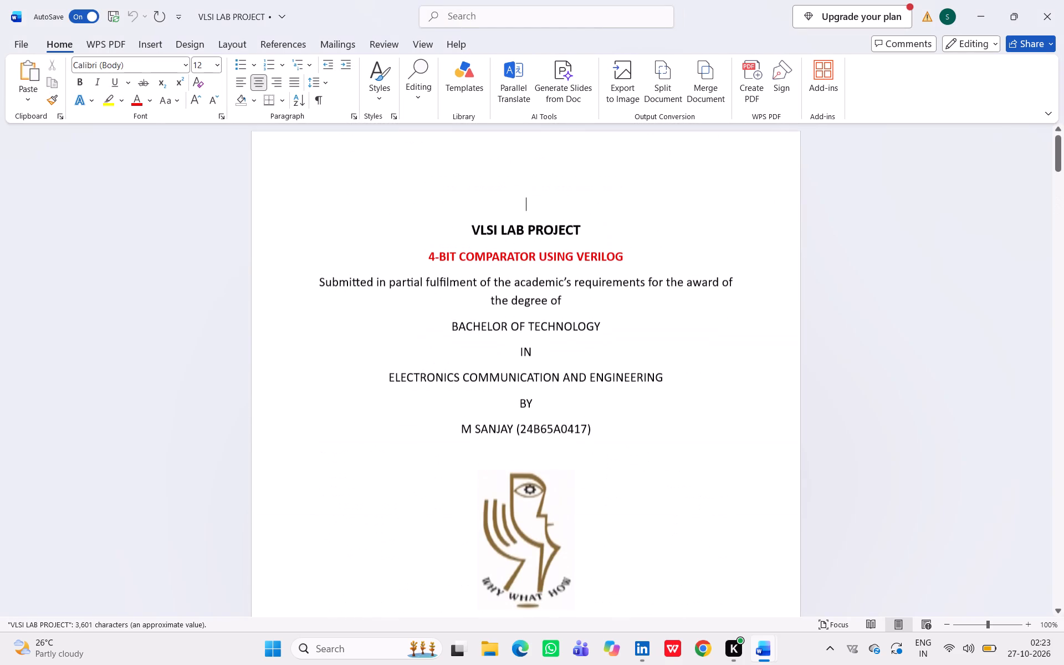
Copy the cover page content from the "VLSI LAB PROJECT" title through the "2025-26" line, including the logo and trailing blank lines.
left_click(460, 233)
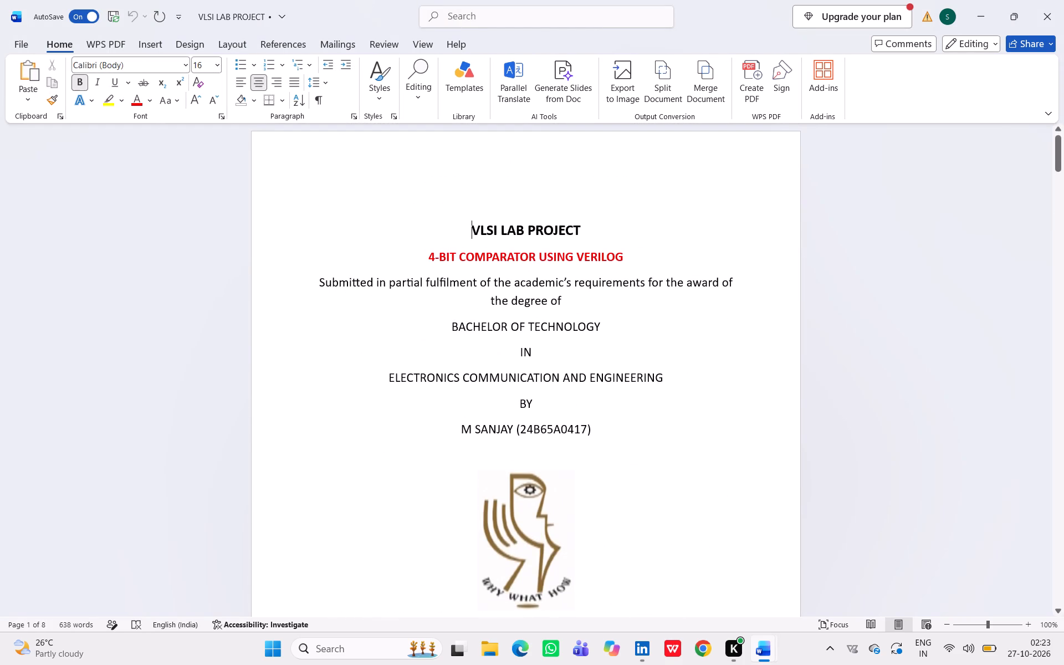
left_click_drag(460, 233, 594, 444)
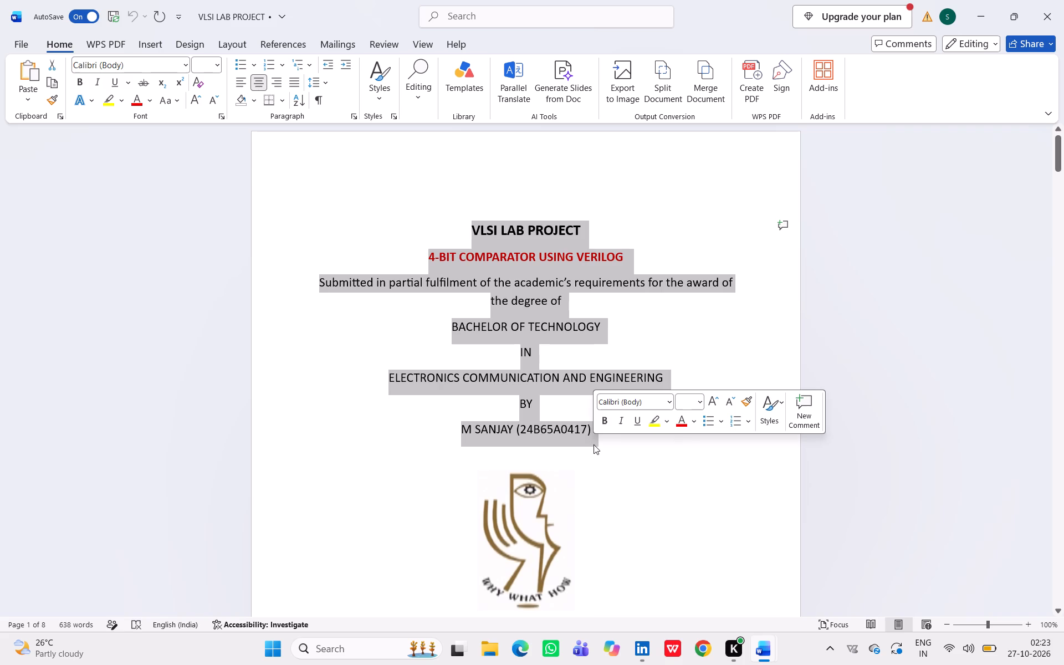
key("shift+Down")
key("shift+Down")
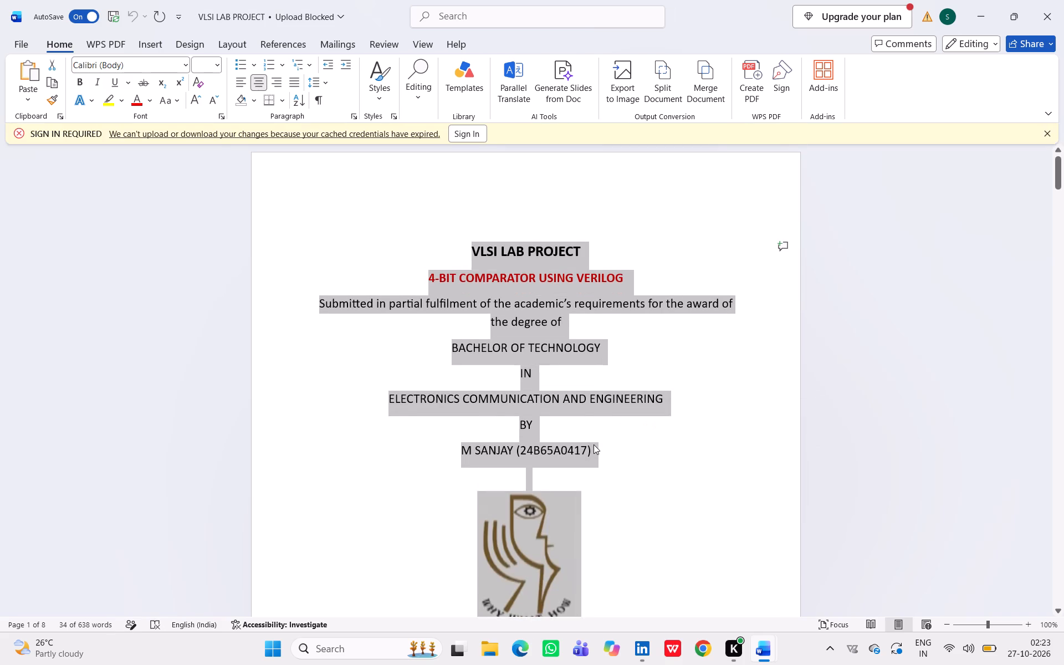
key("shift+Down")
key("shift+Down")
key("shift+Down")
key("shift+Down")
key("shift+Down")
key("shift+Down")
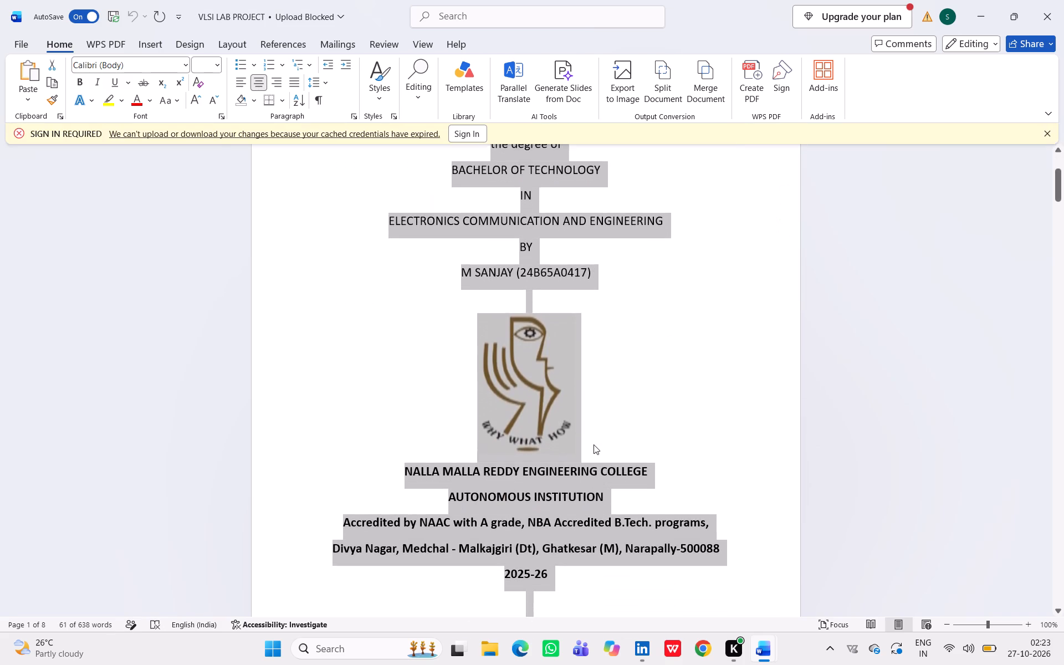
key("shift+Down")
key("shift+Down")
key("shift+Down")
key("shift+Down")
key("shift+Down")
key("shift+Down")
key("shift+Down")
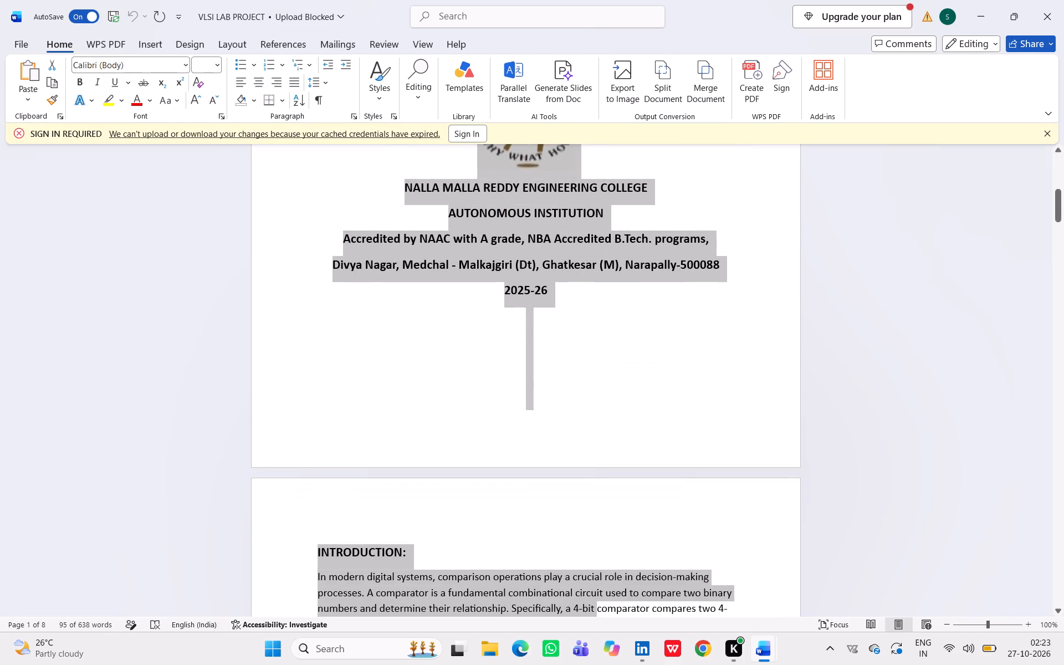
key("shift+Up")
key("shift+Up")
key("shift+Up")
key("shift+Up")
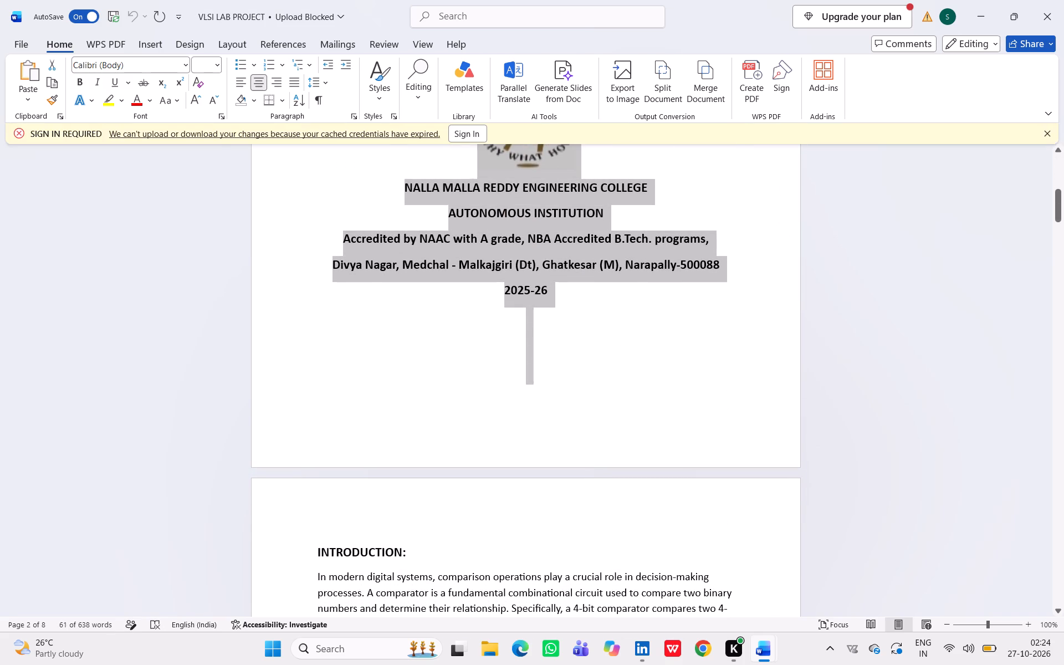
key("ctrl+c")
Switch to Document2 and replace the whole college letterhead with the copied cover page content.
left_click(758, 582)
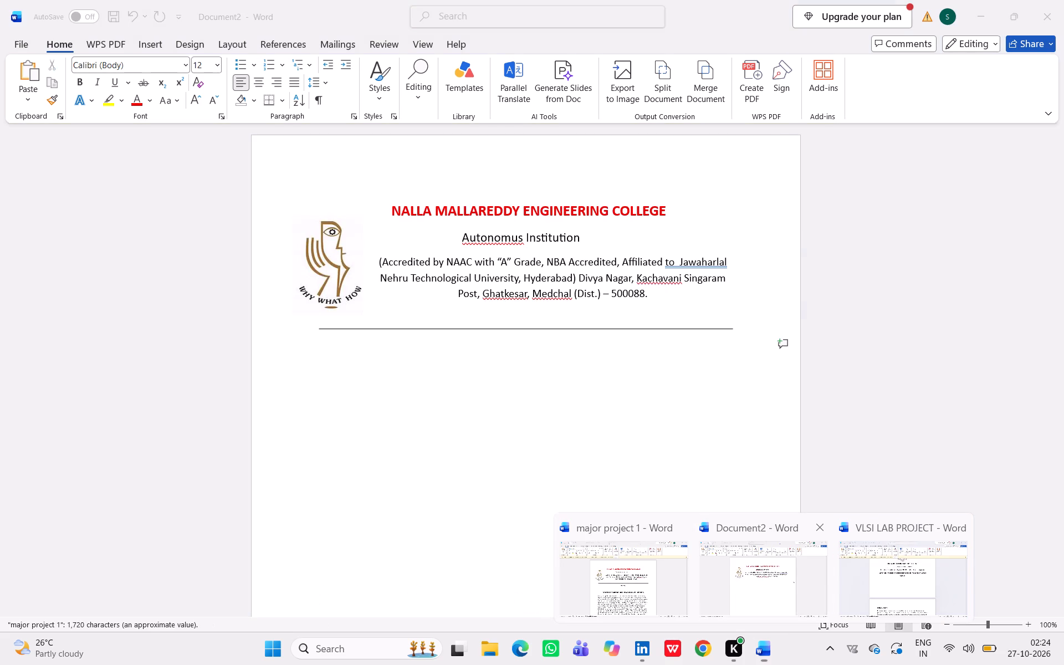
left_click_drag(378, 205, 422, 247)
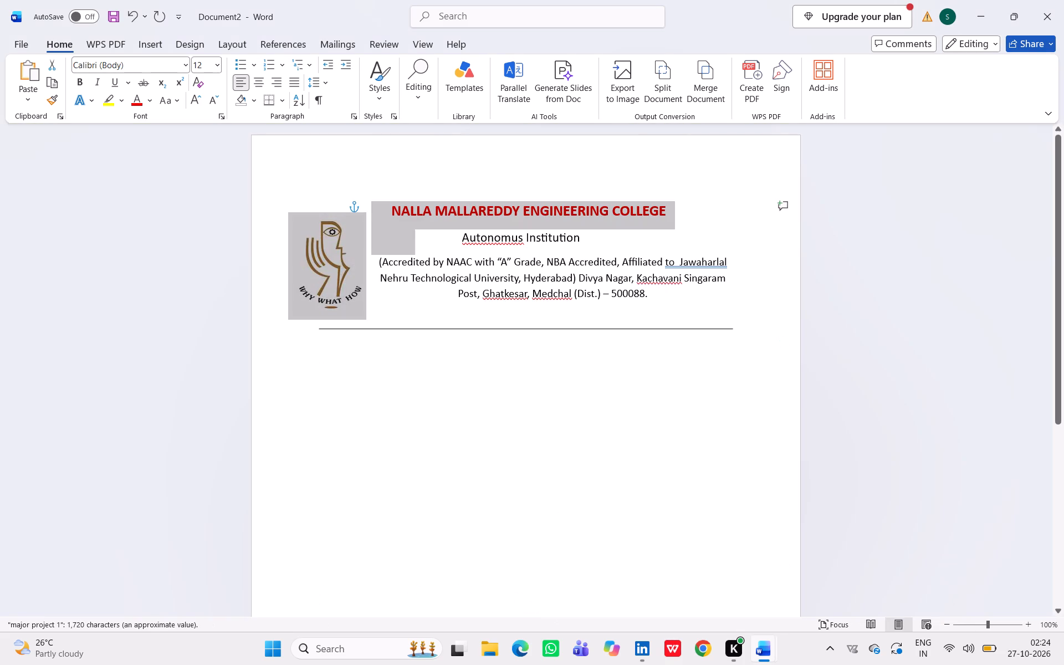
left_click_drag(422, 247, 525, 369)
key("ctrl+v")
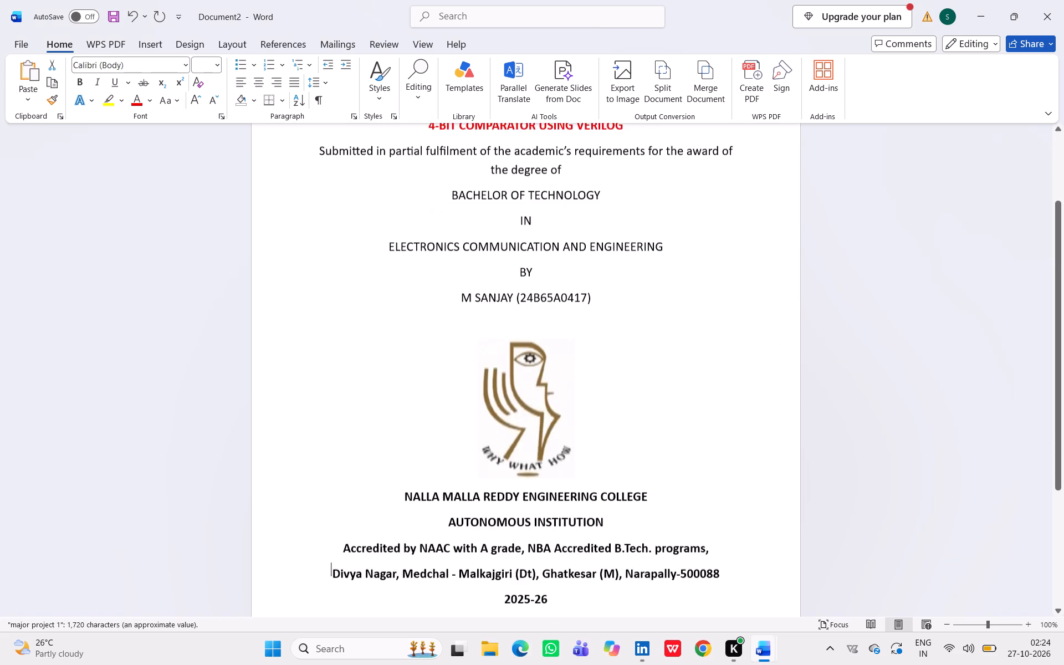
Change the cover page title from "VLSI LAB PROJECT" to "MAJOR PROJECT".
scroll(612, 436, "right", 1)
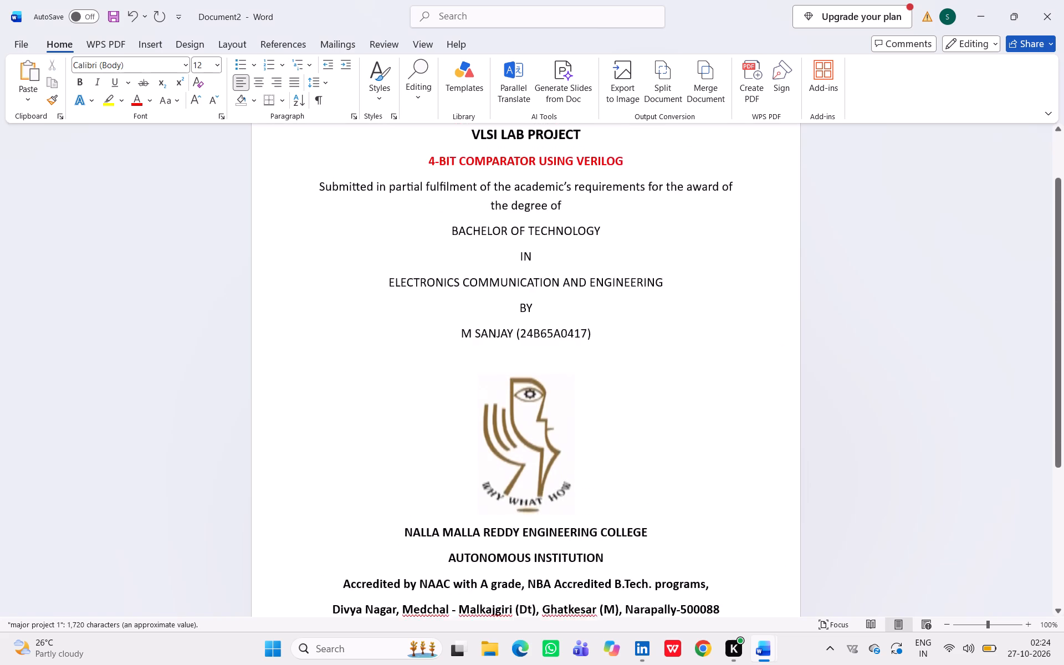
scroll(612, 436, "right", 1)
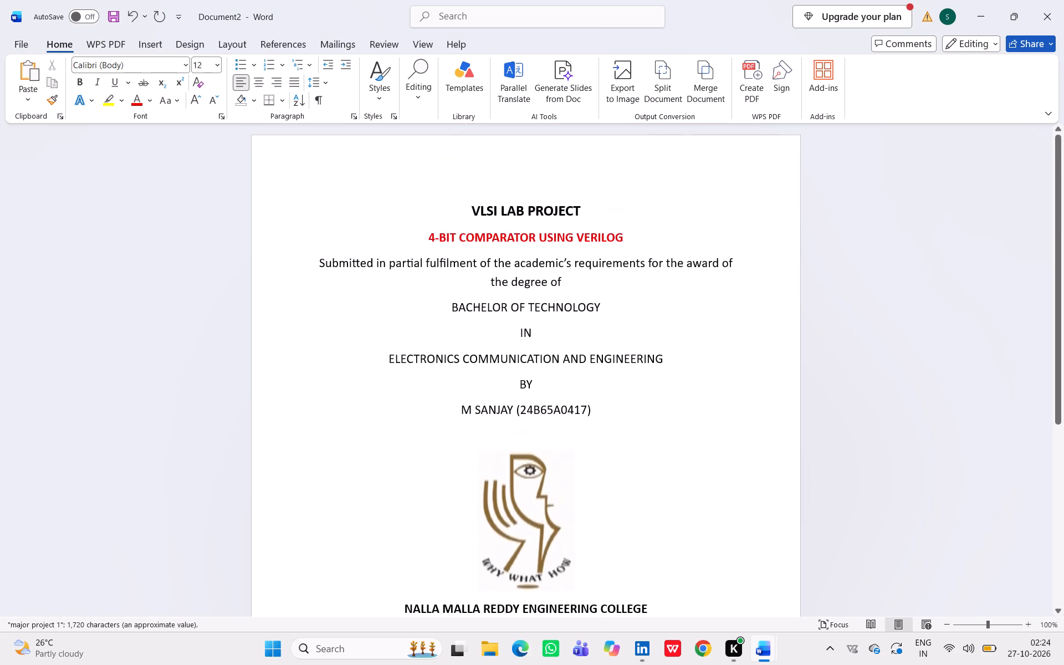
scroll(612, 436, "right", 2)
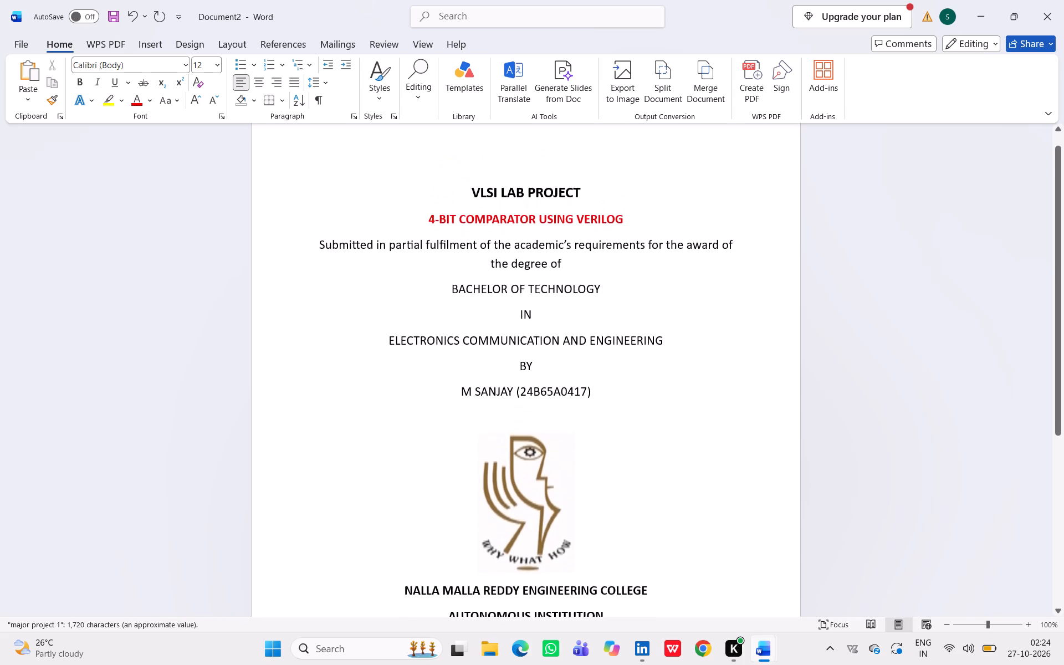
scroll(612, 436, "right", 2)
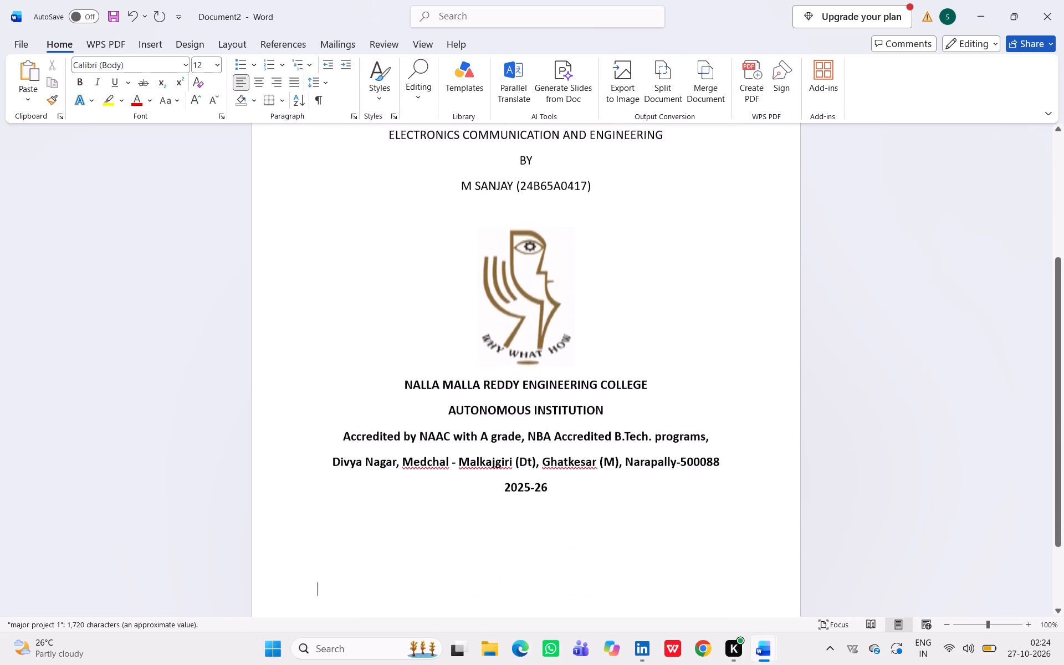
scroll(612, 436, "right", 1)
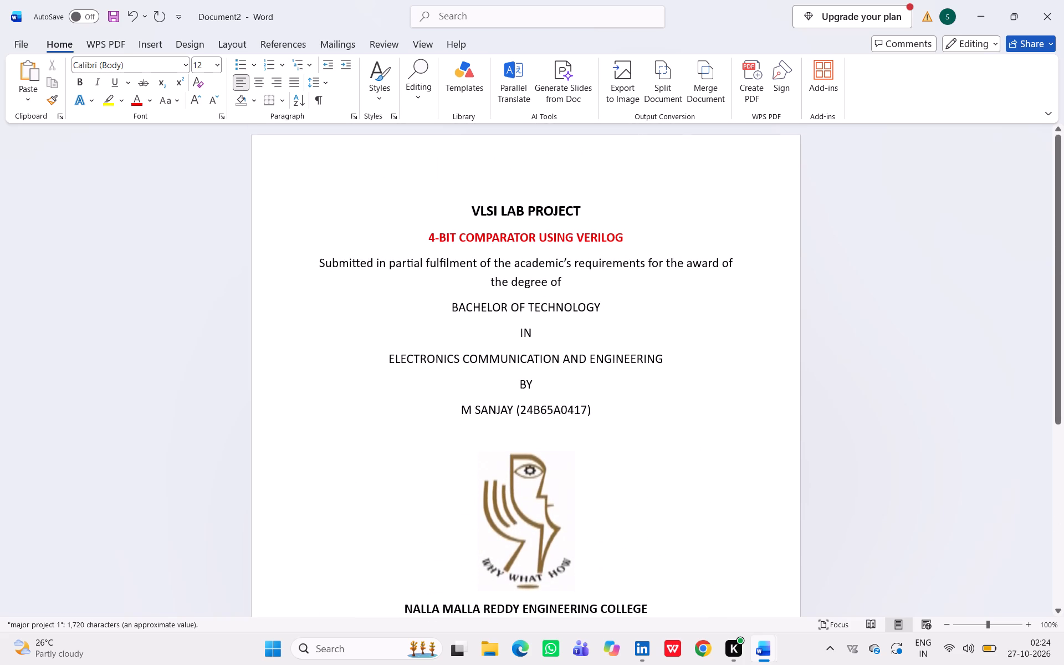
left_click(586, 217)
key("Left")
key("Left")
key("Left")
key("Left")
key("Left")
key("Left")
key("Left")
key("Left")
key("BackSpace")
key("BackSpace")
key("BackSpace")
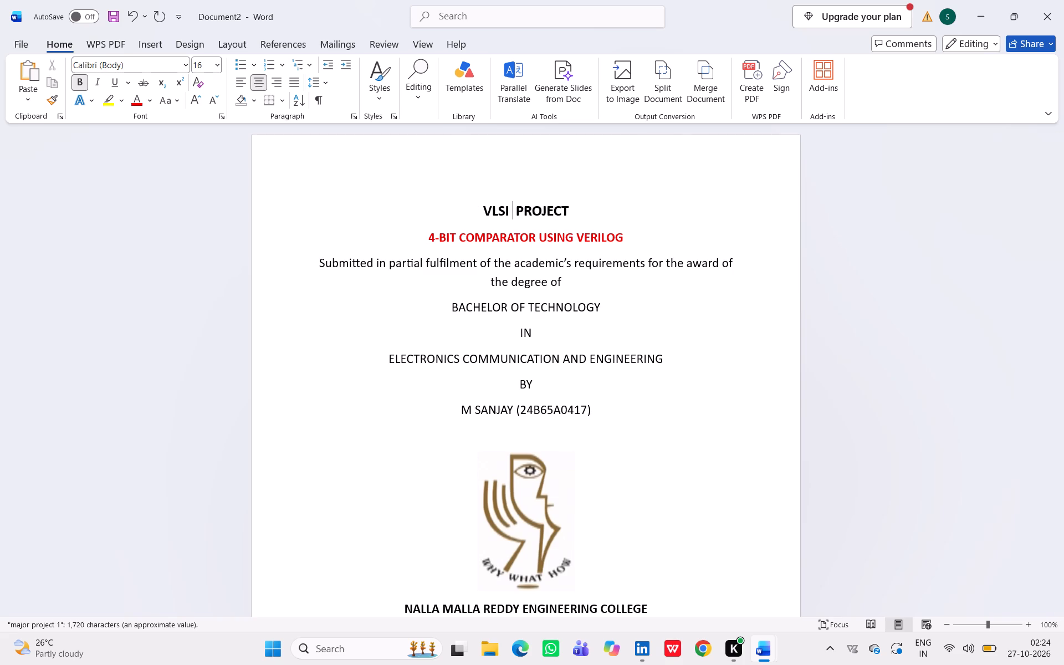
key("BackSpace")
key("BackSpace")
key("BackSpace")
key("BackSpace")
key("BackSpace")
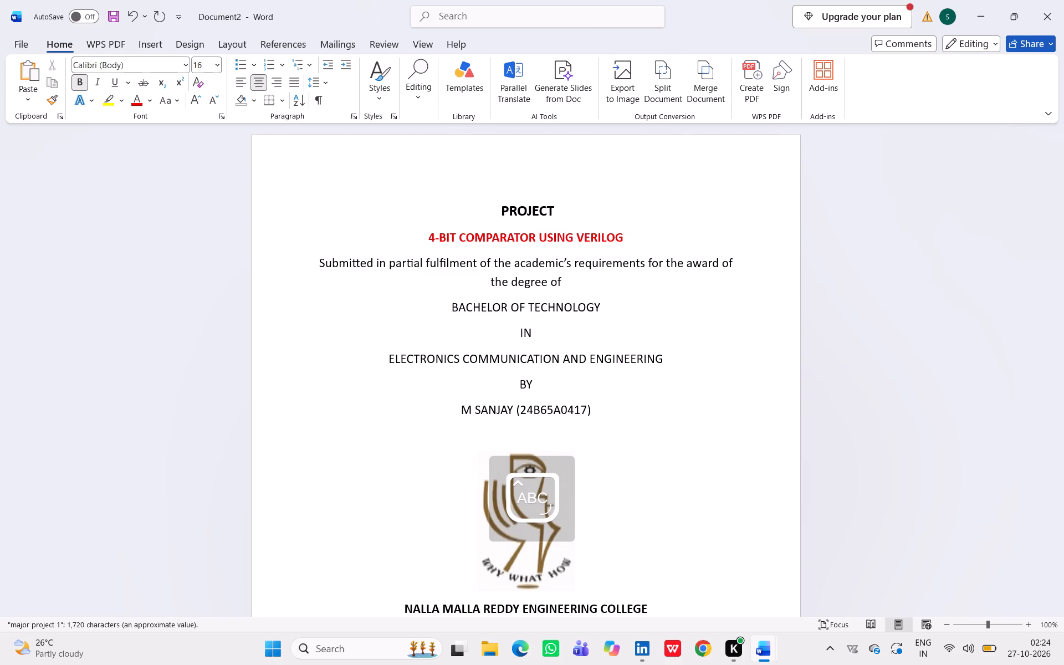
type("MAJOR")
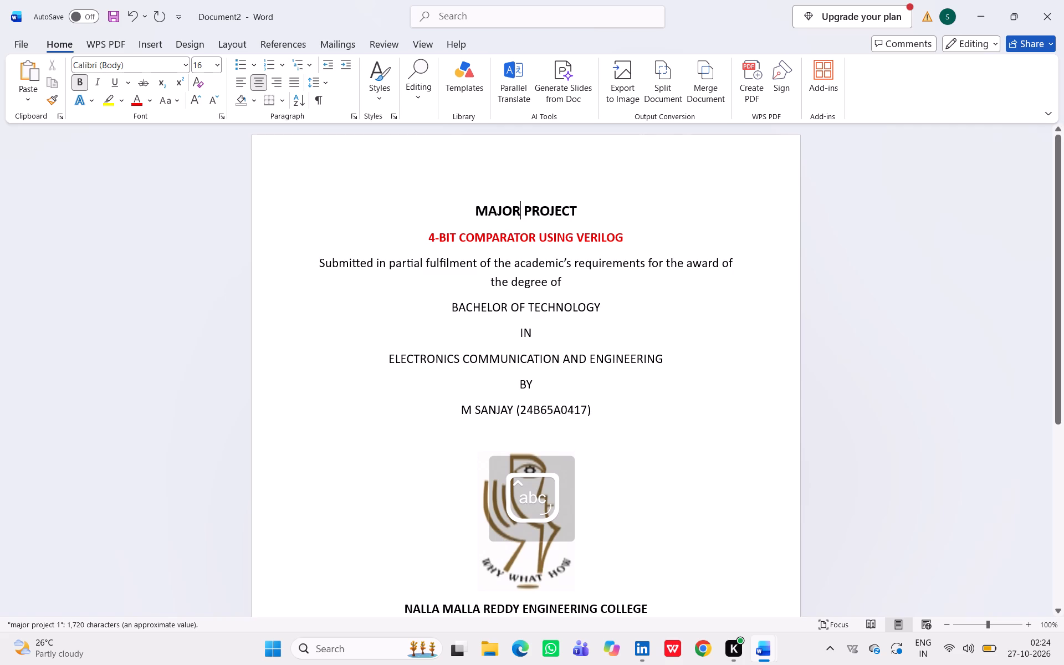
Replace the red project topic under "MAJOR PROJECT" with "DESIGN OF 10-BIT SAR ADC".
left_click(625, 242)
key("BackSpace")
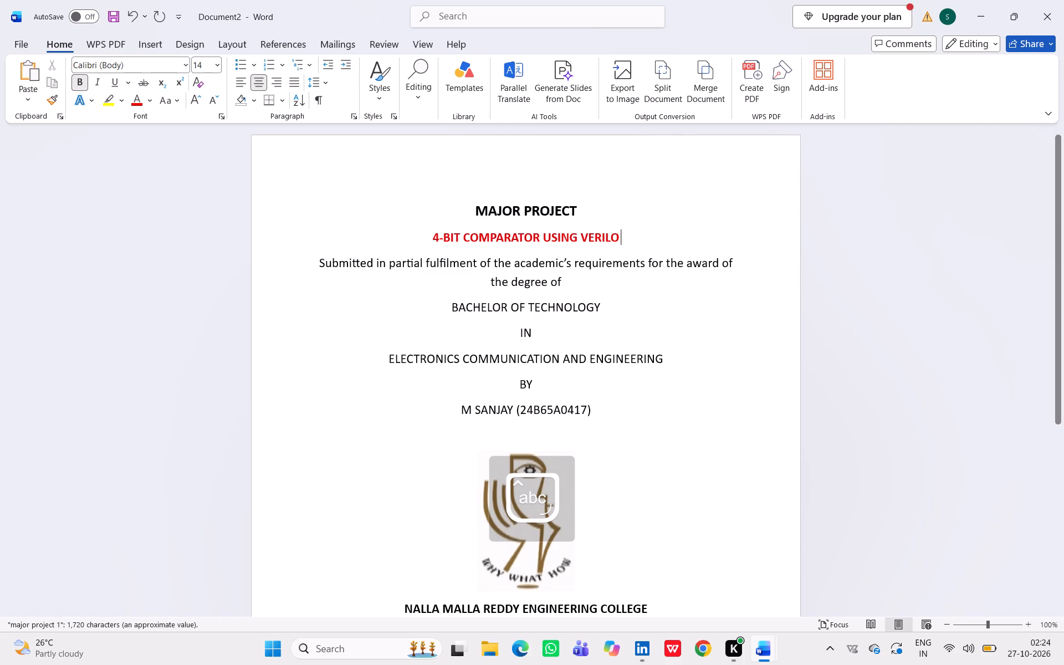
key("BackSpace")
key("BackSpace")
key("BackSpace")
key("BackSpace")
key("BackSpace")
key("BackSpace")
key("BackSpace")
key("BackSpace")
key("BackSpace")
key("BackSpace")
key("BackSpace")
key("BackSpace")
key("BackSpace")
key("BackSpace")
key("BackSpace")
key("BackSpace")
key("BackSpace")
key("BackSpace")
key("BackSpace")
key("BackSpace")
key("BackSpace")
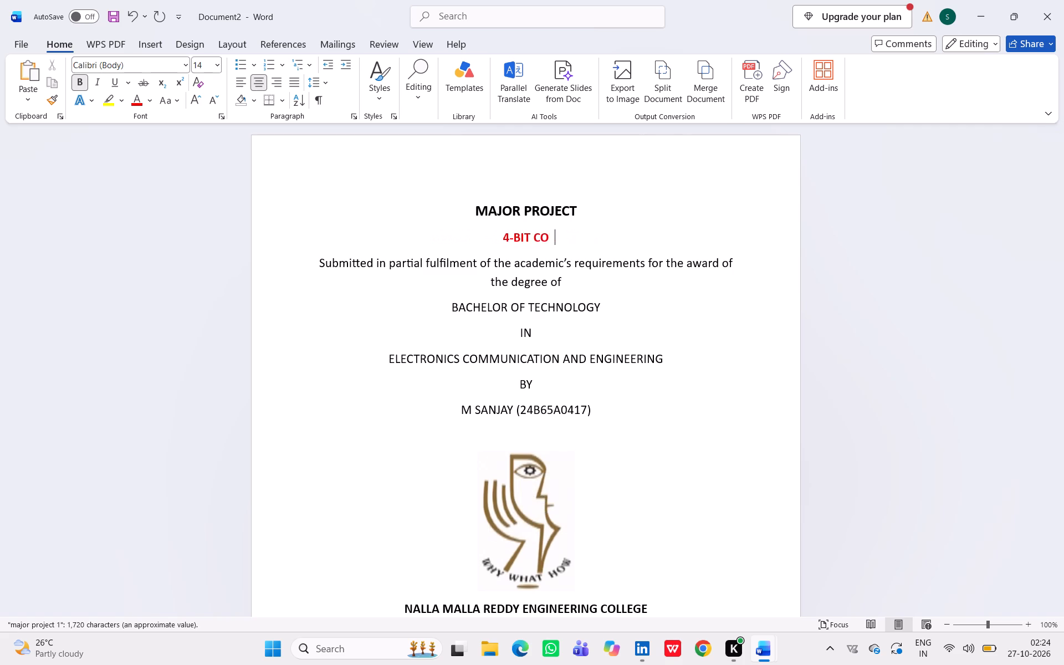
key("BackSpace")
key("BackSpace")
key("BackSpace")
key("BackSpace")
key("BackSpace")
key("BackSpace")
key("BackSpace")
key("BackSpace")
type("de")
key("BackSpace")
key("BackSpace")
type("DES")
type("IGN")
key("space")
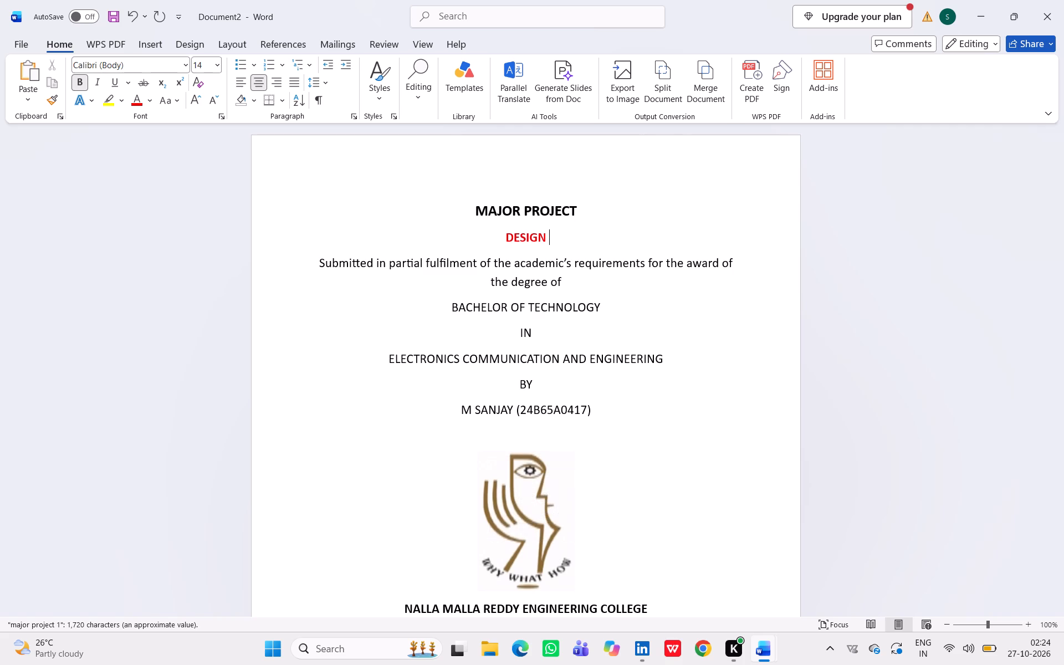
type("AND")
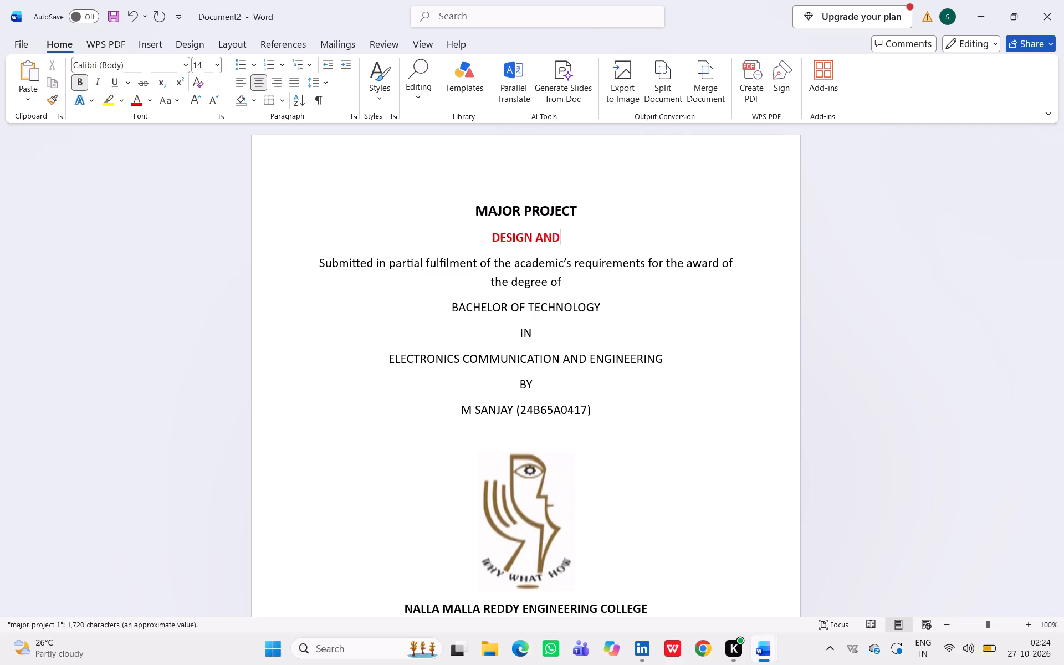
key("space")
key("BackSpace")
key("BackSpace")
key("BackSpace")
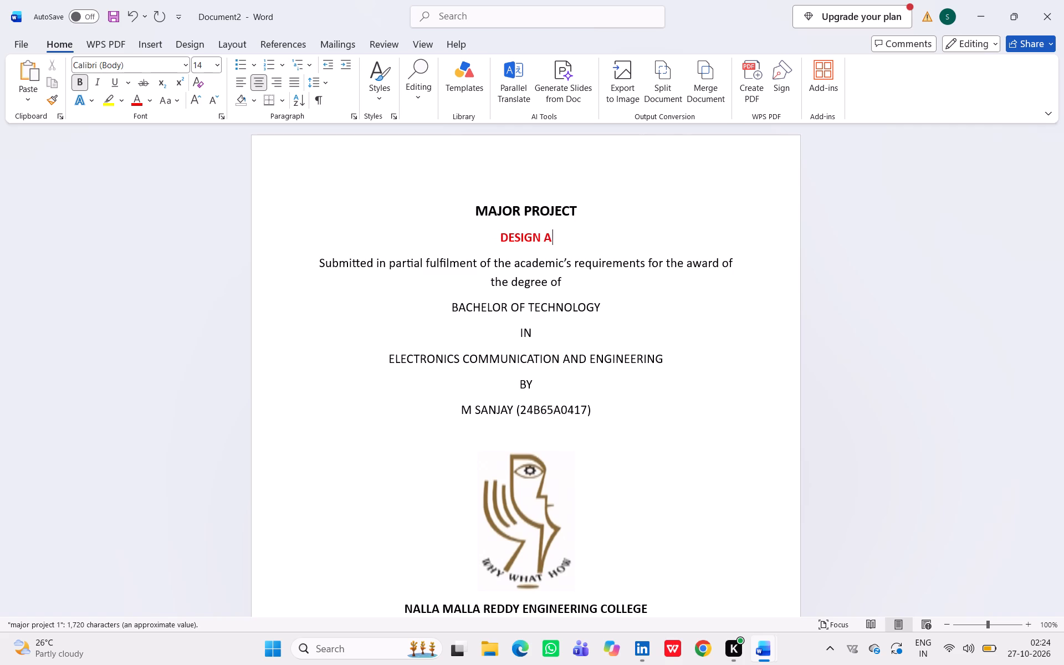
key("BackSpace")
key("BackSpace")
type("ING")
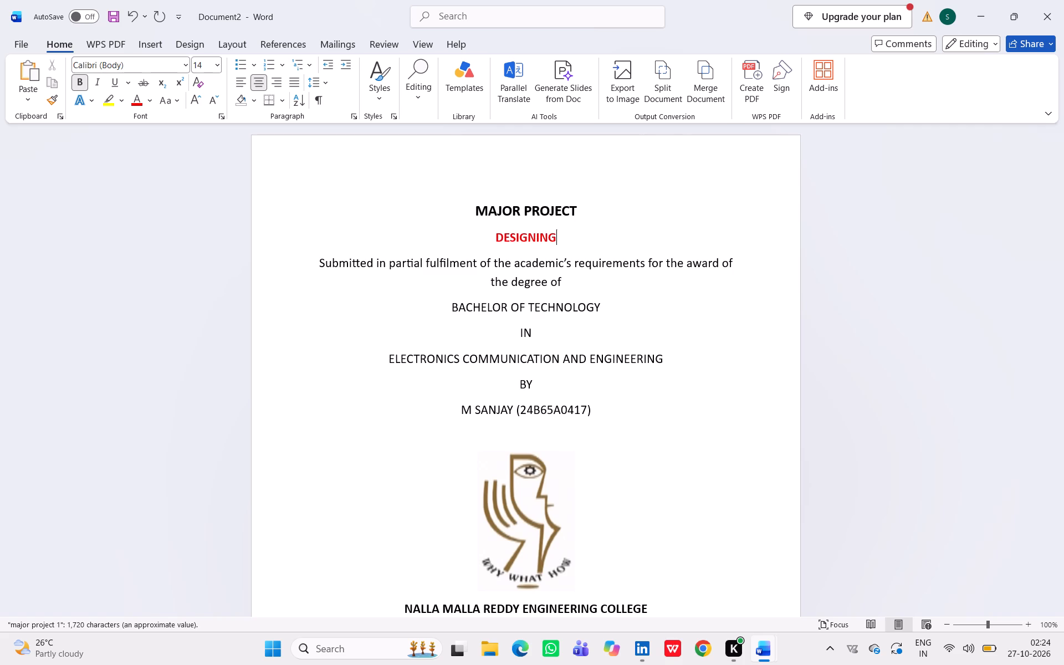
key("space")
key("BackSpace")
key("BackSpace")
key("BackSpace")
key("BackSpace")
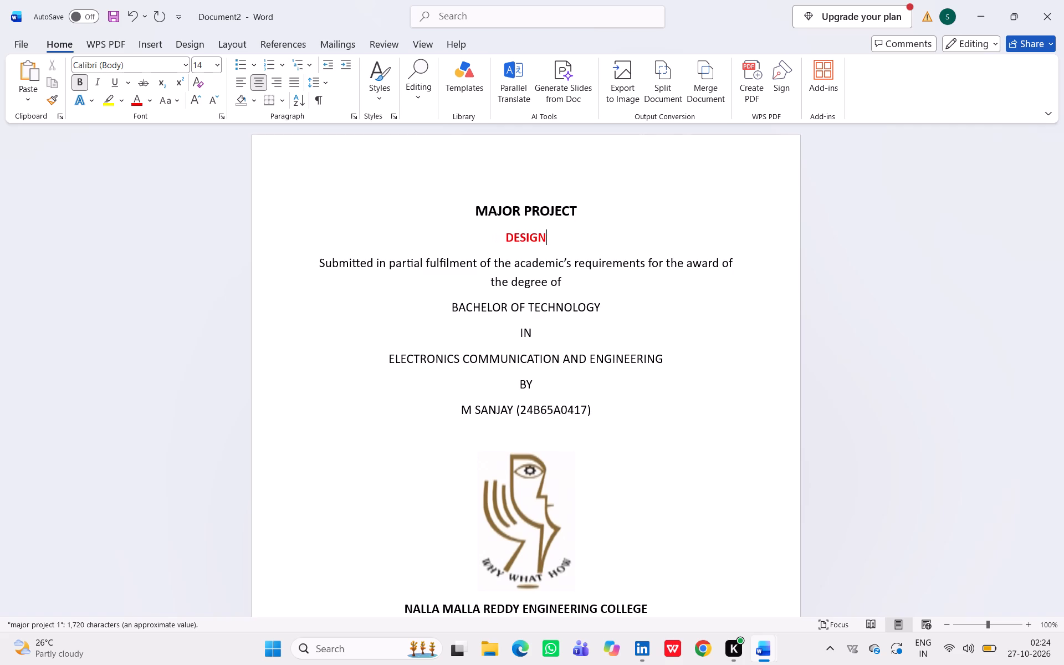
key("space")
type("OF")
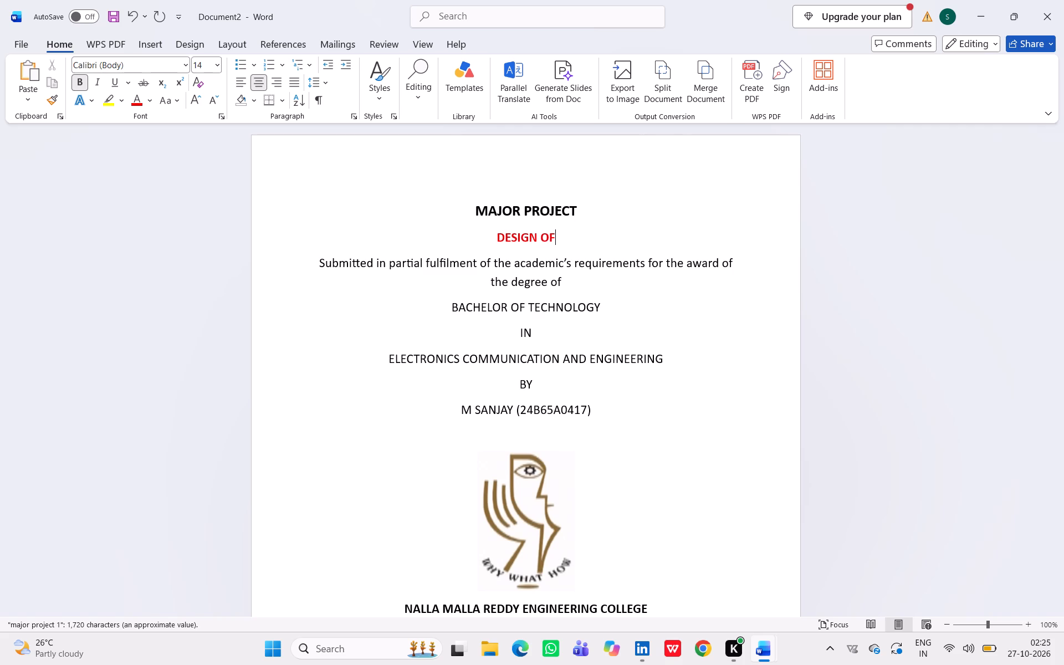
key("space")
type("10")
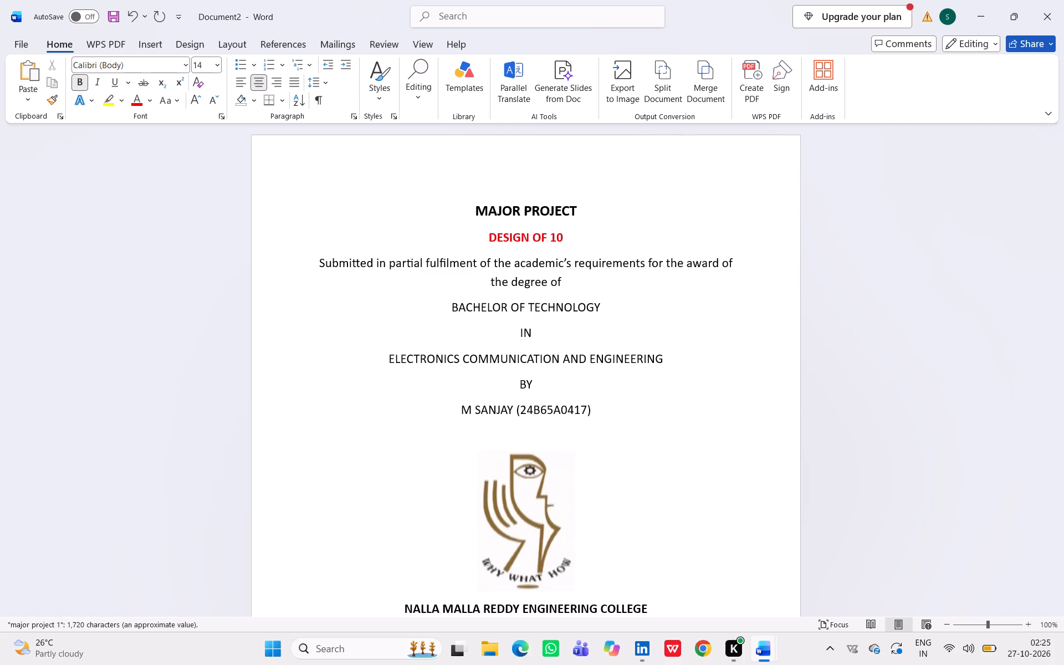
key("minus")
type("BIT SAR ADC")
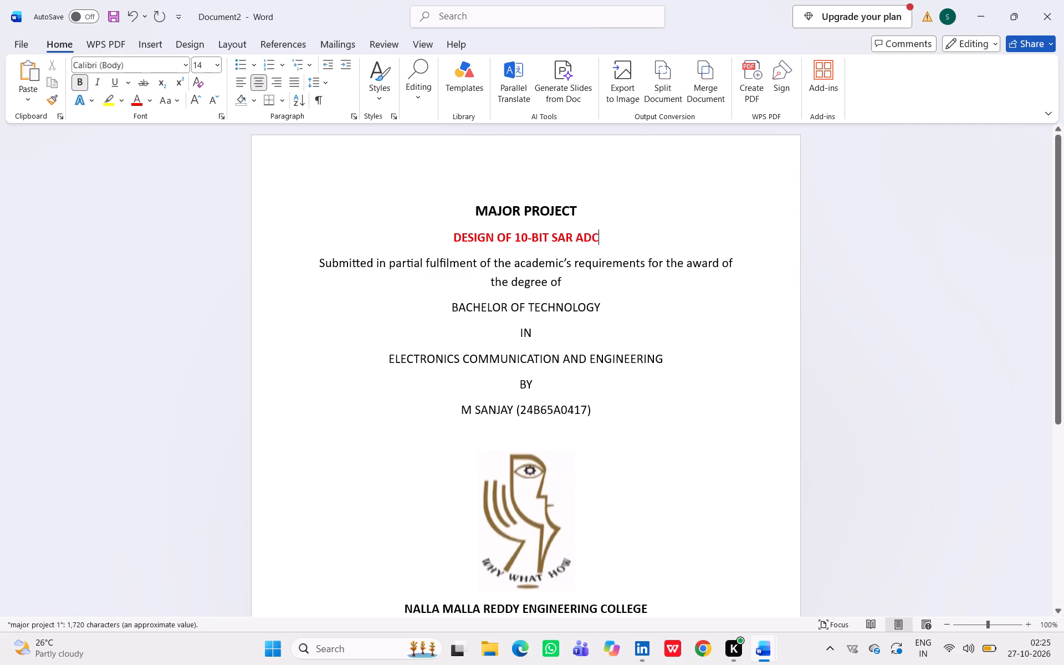
Remove the parentheses around the student's roll number below "BY" and separate the name and number with a spaced hyphen.
scroll(592, 344, "down", 1)
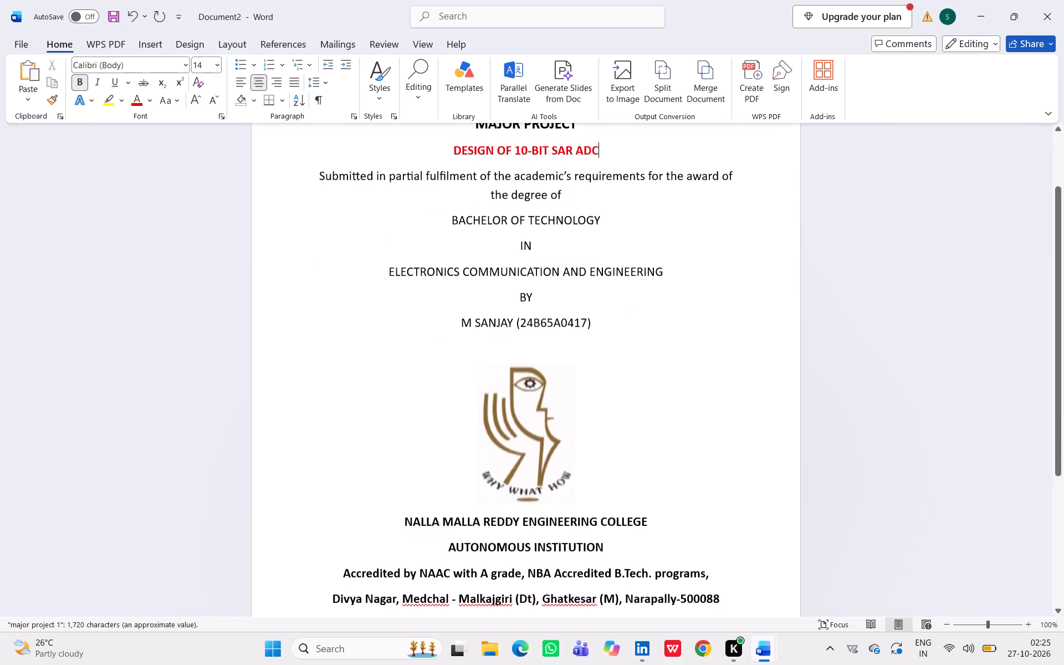
left_click(589, 324)
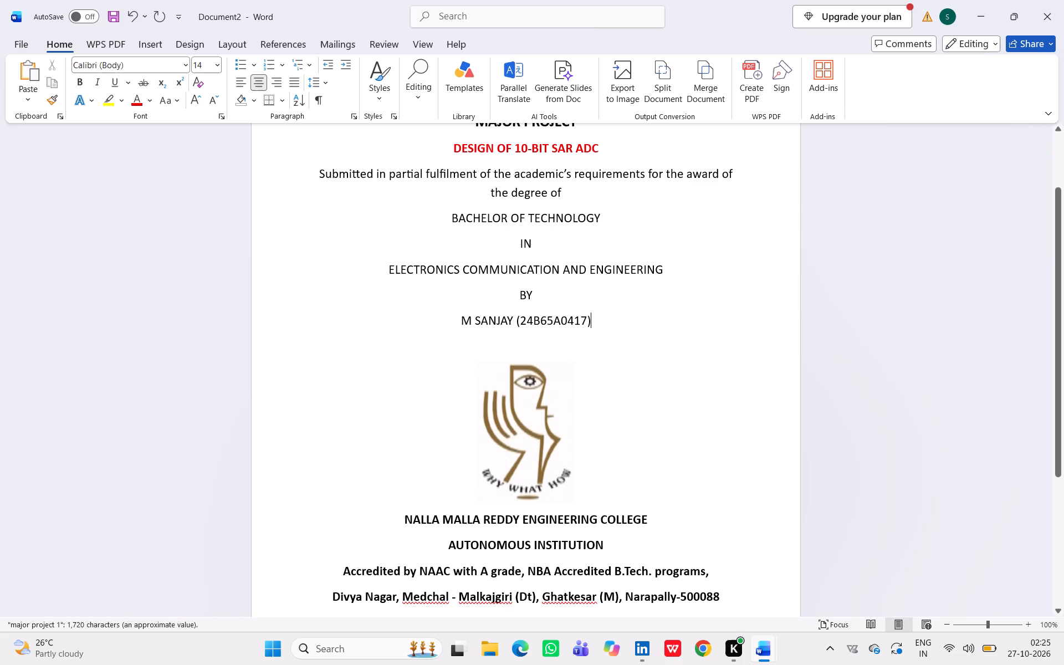
key("BackSpace")
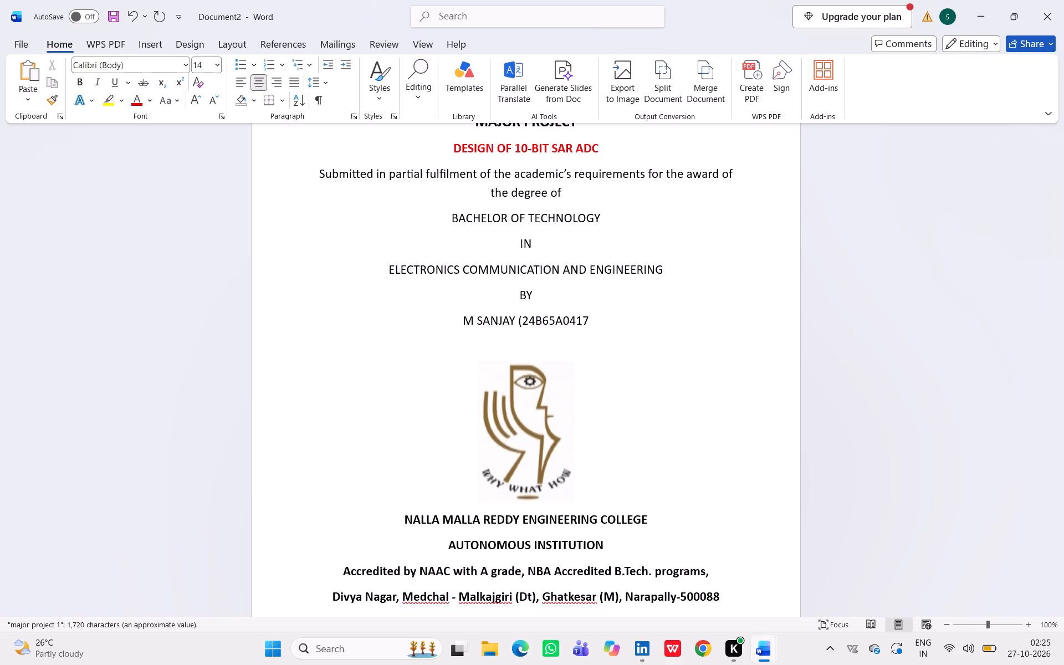
key("Left")
key("Left")
key("Left")
key("Left")
key("Left")
key("Left")
key("Left")
key("Left")
key("Left")
key("Left")
key("Left")
key("Left")
key("Left")
key("Left")
key("Left")
key("Right")
key("Right")
key("Right")
key("Right")
key("Right")
key("BackSpace")
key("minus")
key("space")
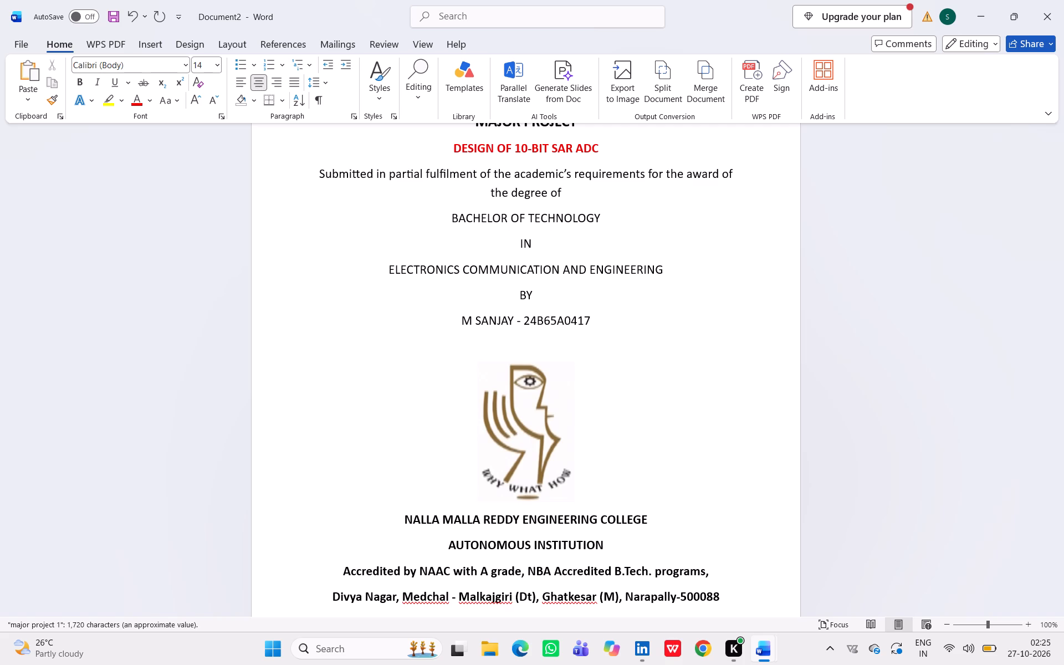
Add a new line directly below "BY" with another student's name, a dash and the roll number.
left_click(596, 303)
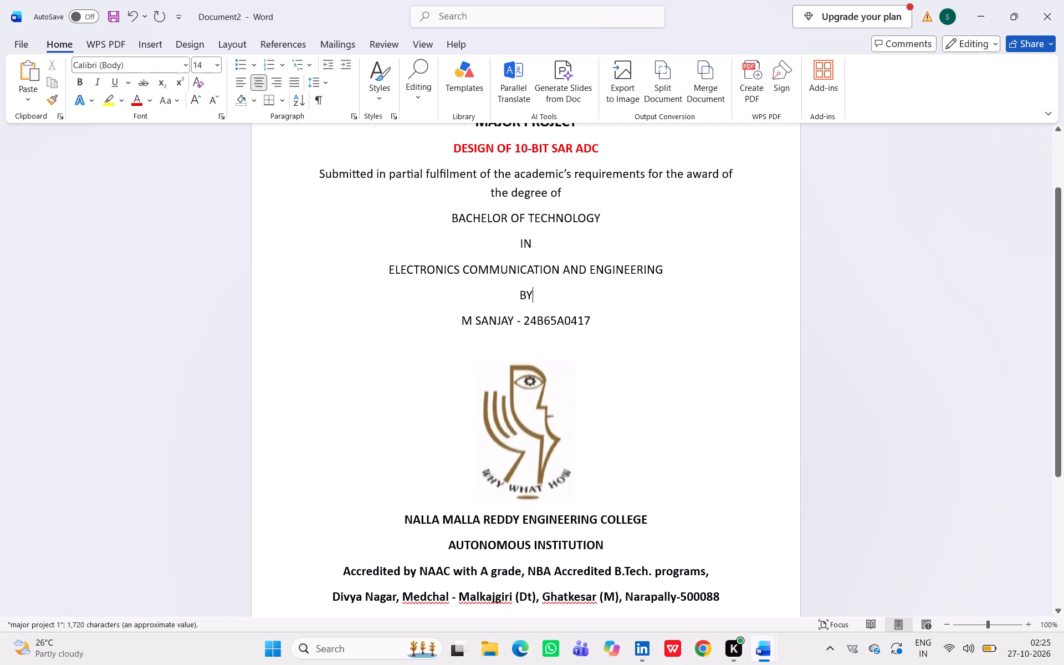
key("Return")
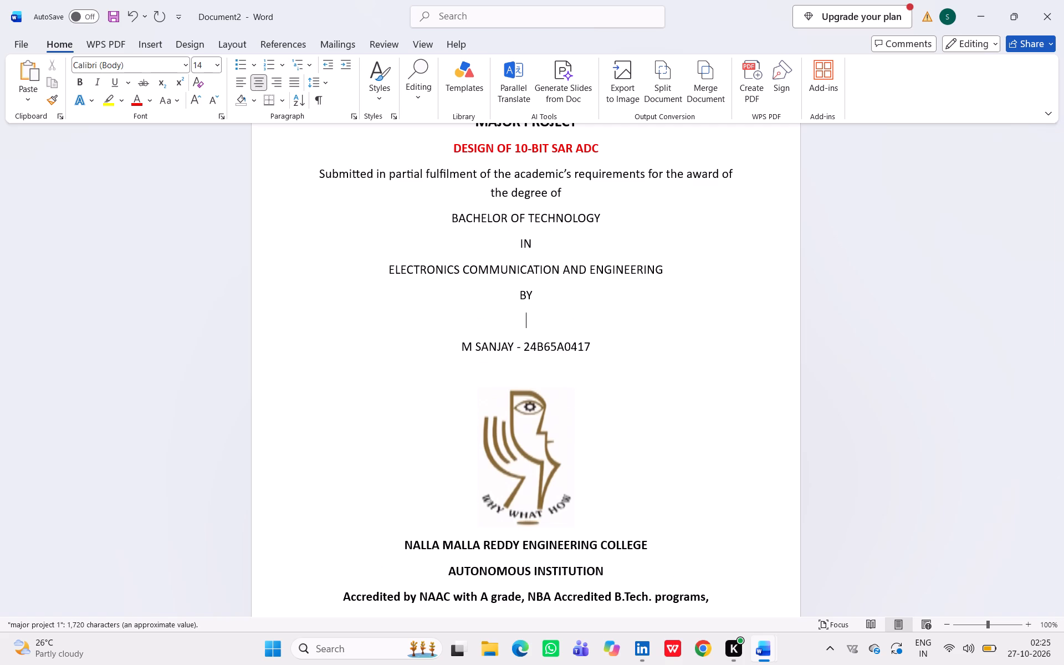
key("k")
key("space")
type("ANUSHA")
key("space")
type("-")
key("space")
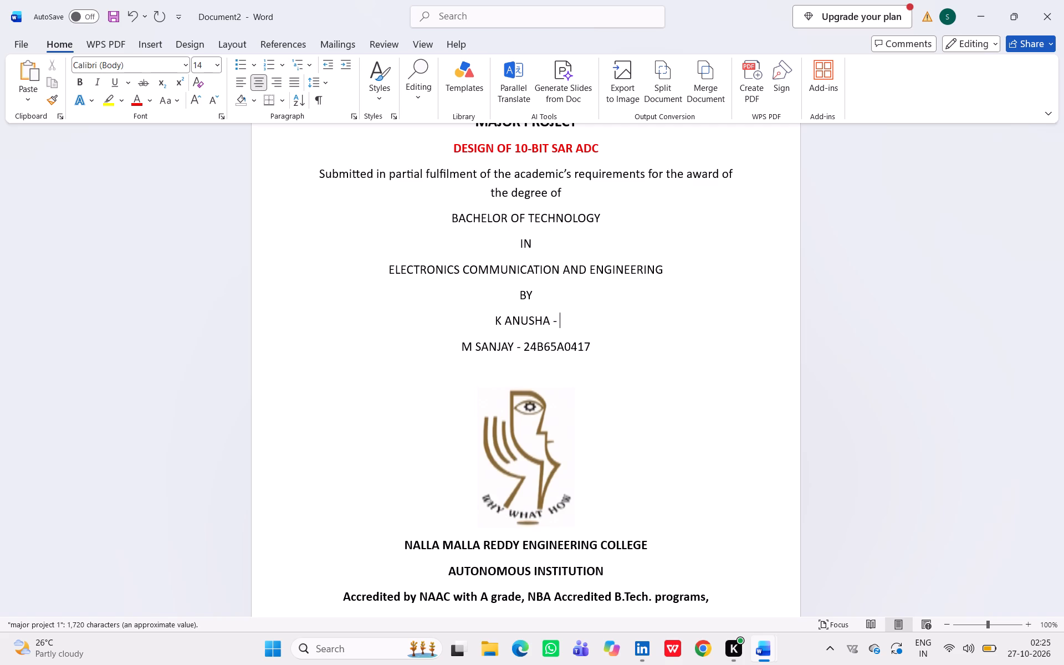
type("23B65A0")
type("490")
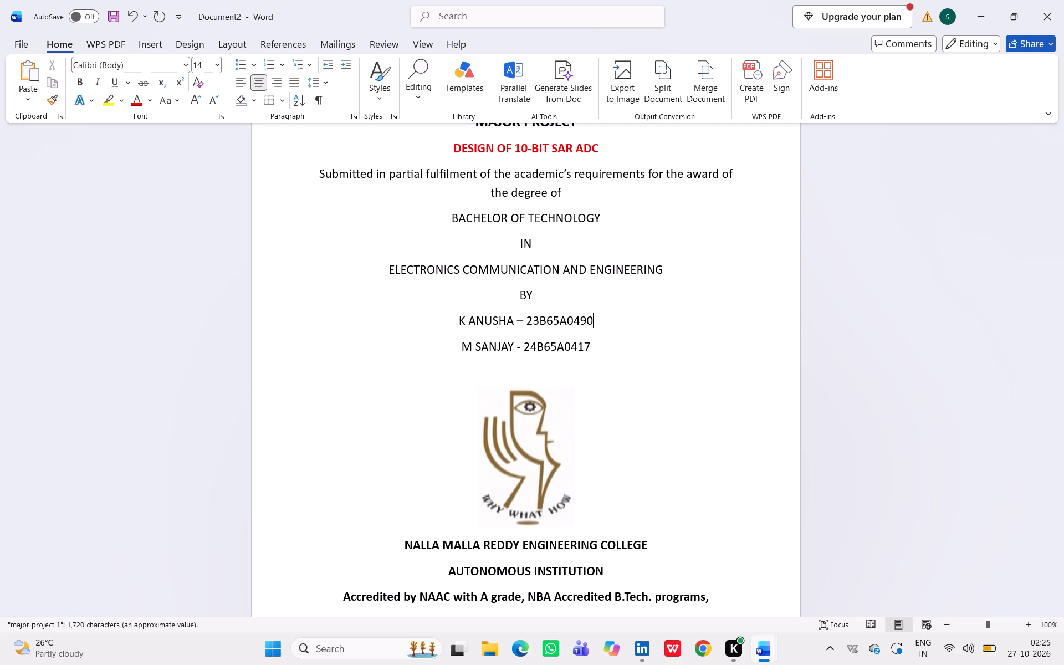
Add a line below the new student entry with the next student's name, a dash and the roll number's first part, through the letter A.
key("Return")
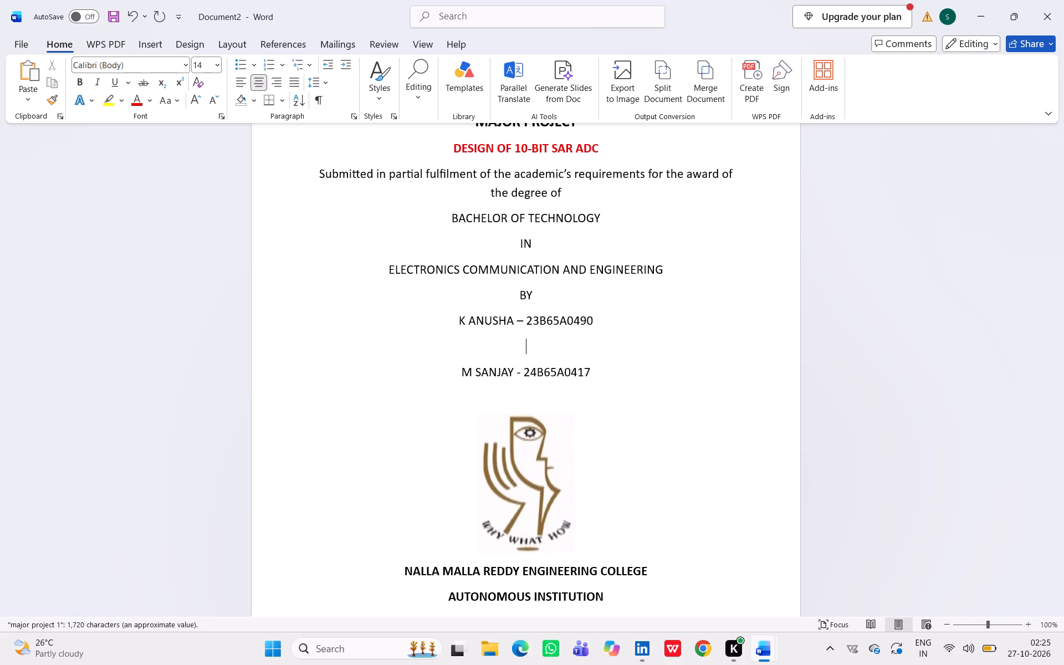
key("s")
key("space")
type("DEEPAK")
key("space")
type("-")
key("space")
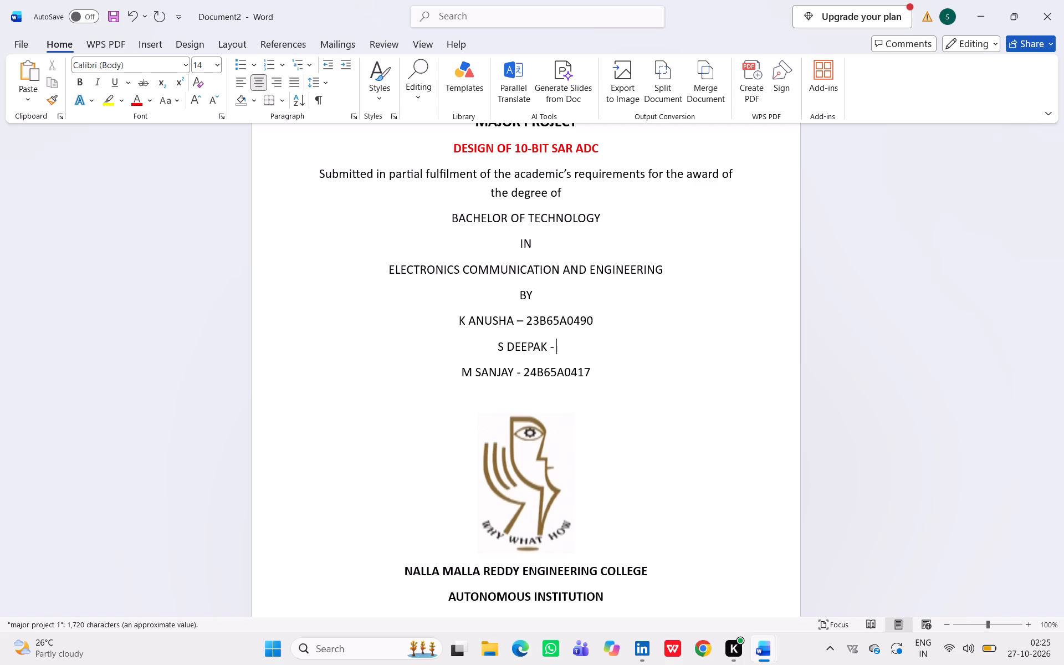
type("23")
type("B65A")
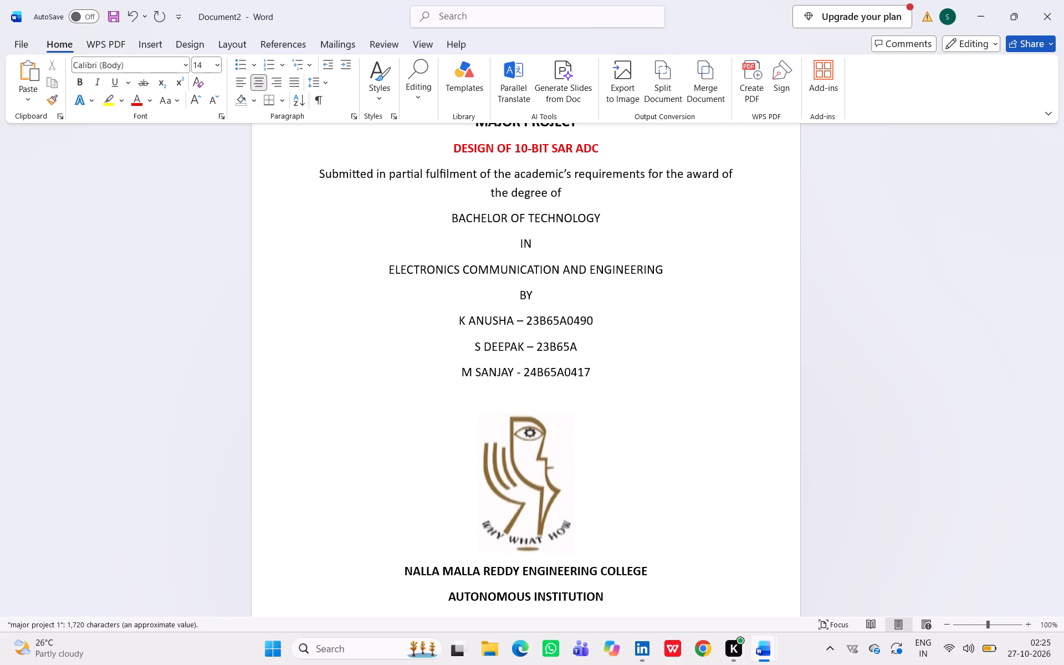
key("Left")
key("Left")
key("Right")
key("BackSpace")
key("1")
Change the digit just before the letter A in the first listed student's roll number to 1.
left_click(563, 326)
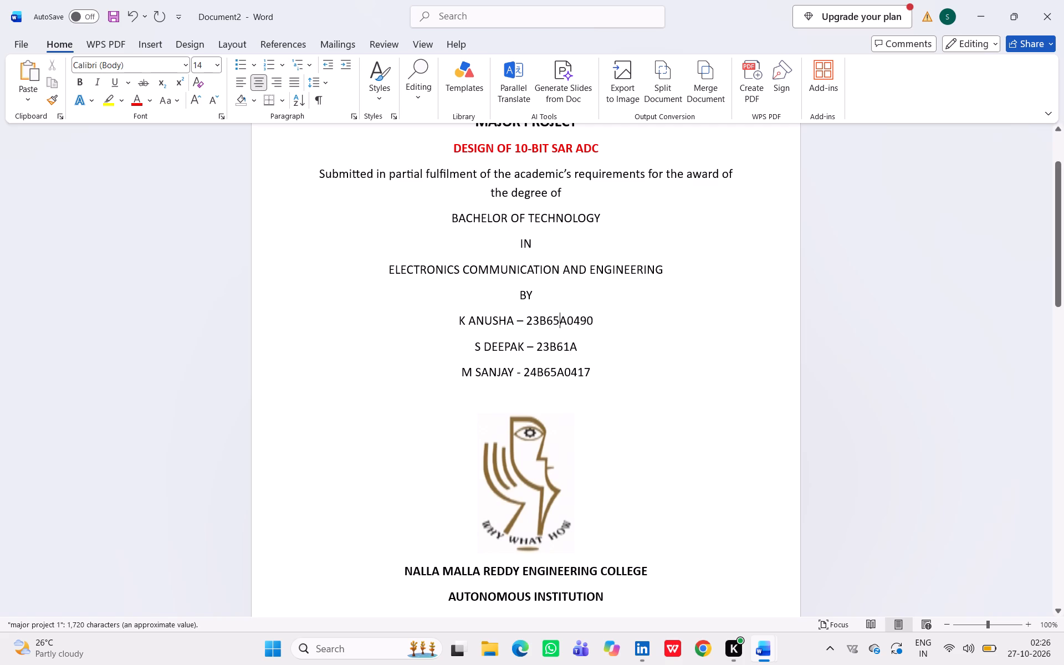
key("BackSpace")
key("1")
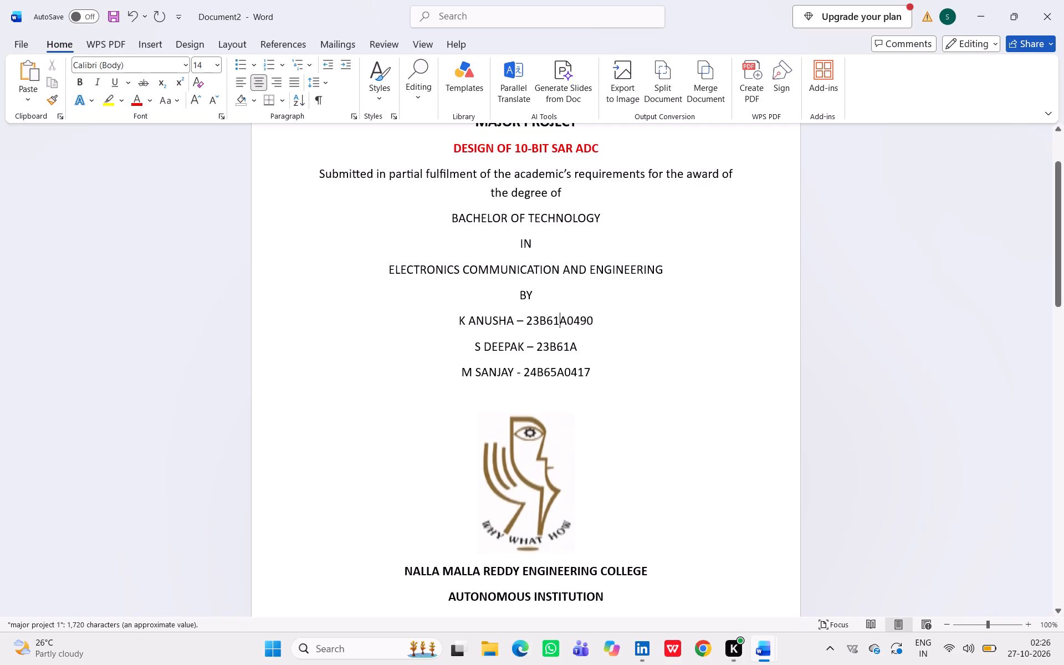
Complete the second listed student's roll number by adding its remaining characters after the letter A.
left_click(585, 352)
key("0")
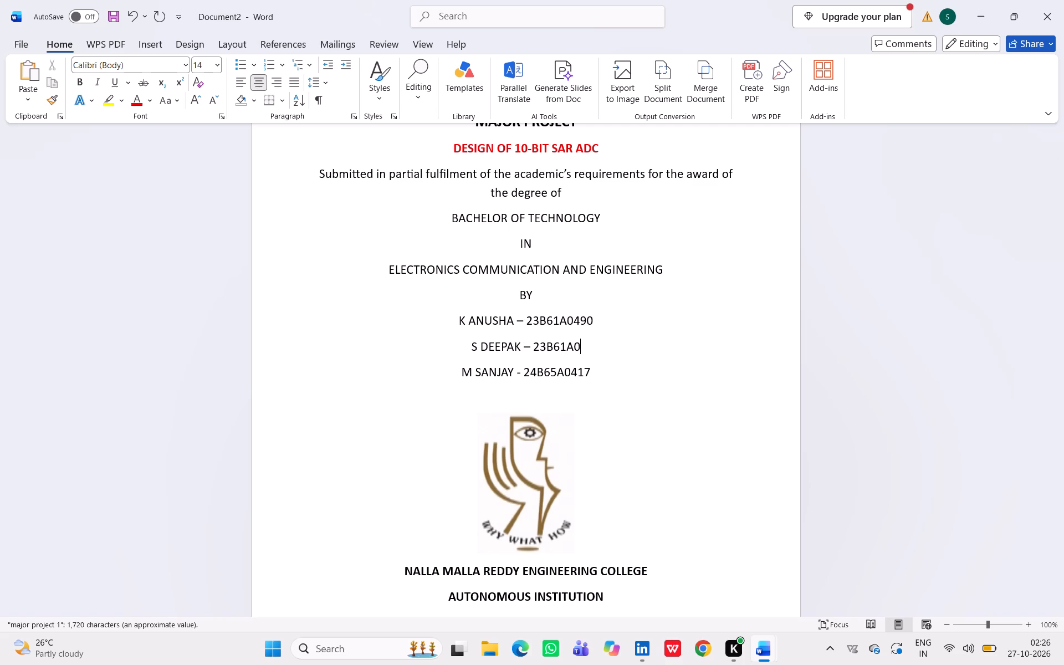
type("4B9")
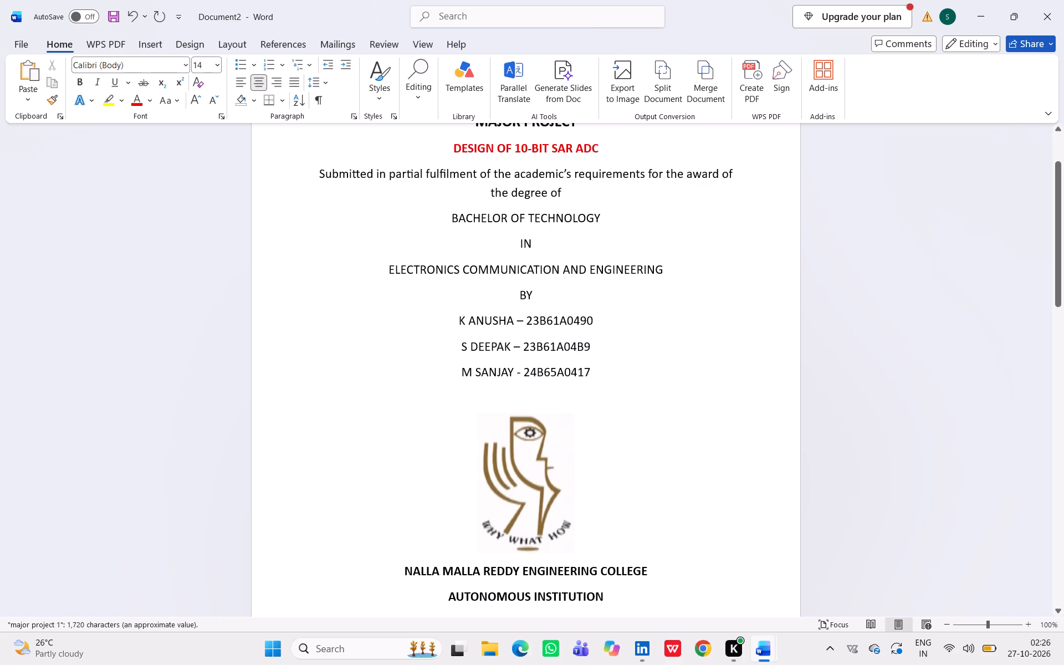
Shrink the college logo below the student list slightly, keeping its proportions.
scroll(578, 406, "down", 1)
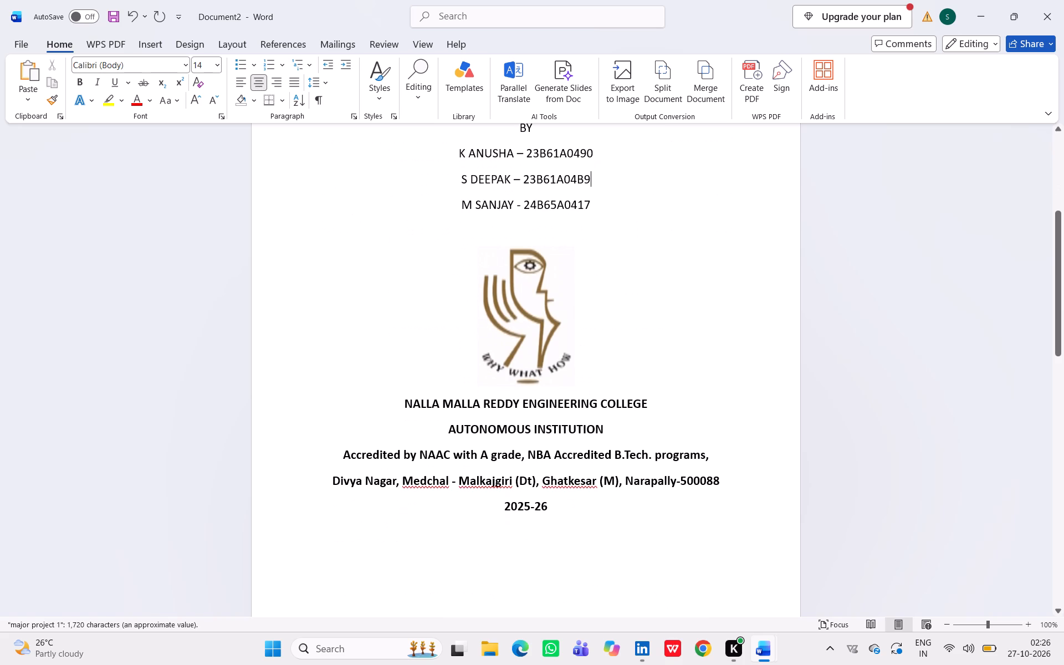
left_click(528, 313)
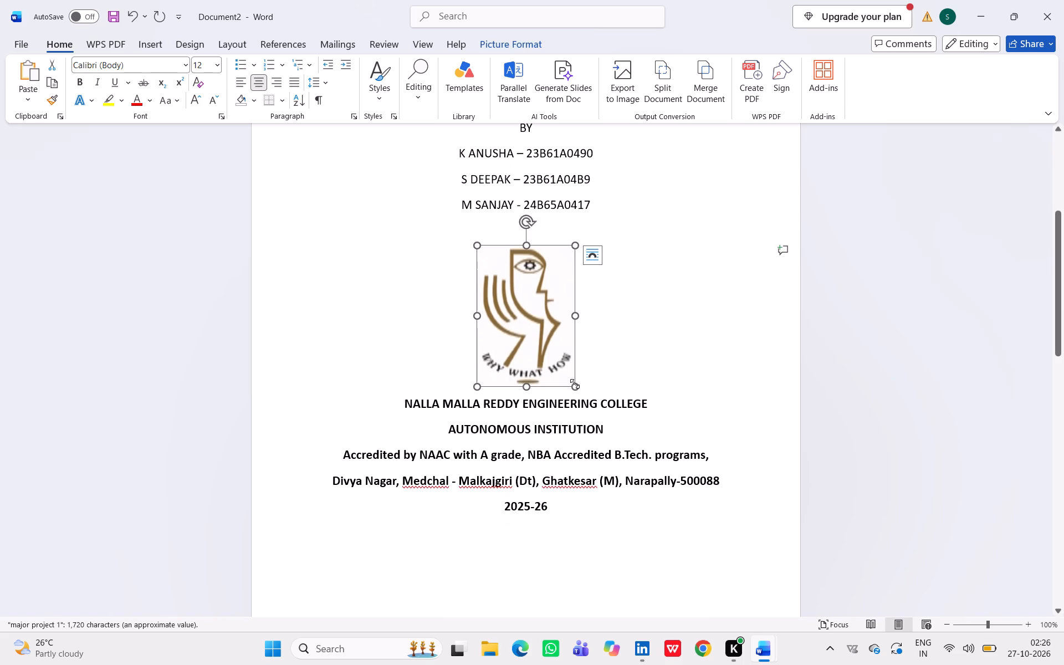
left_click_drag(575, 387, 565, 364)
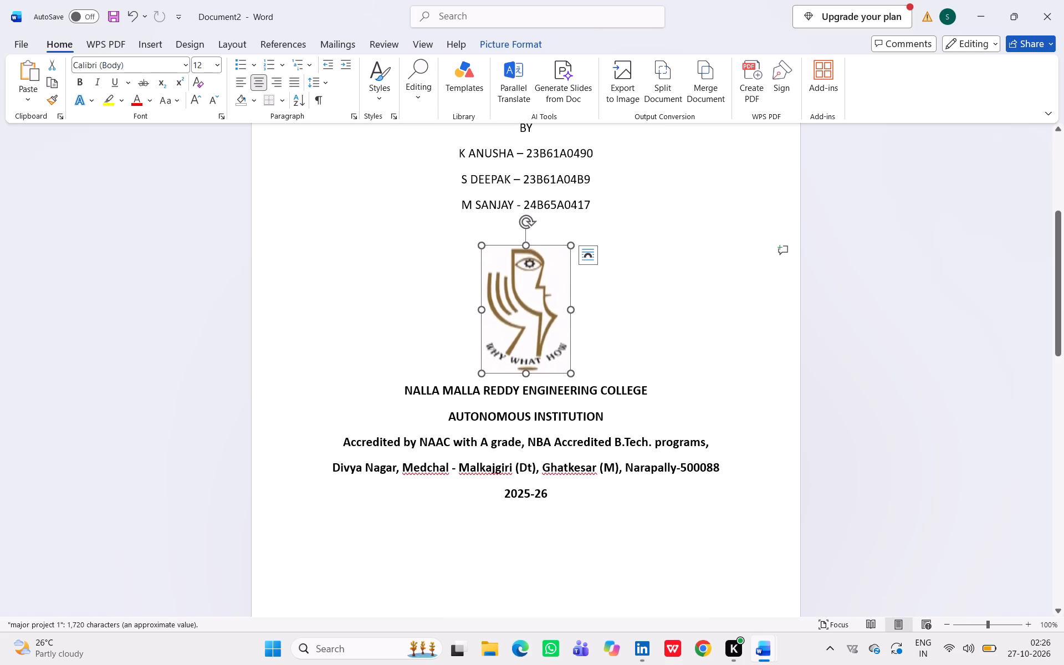
Delete the existing college logo between the student list and the college name.
left_click(547, 341)
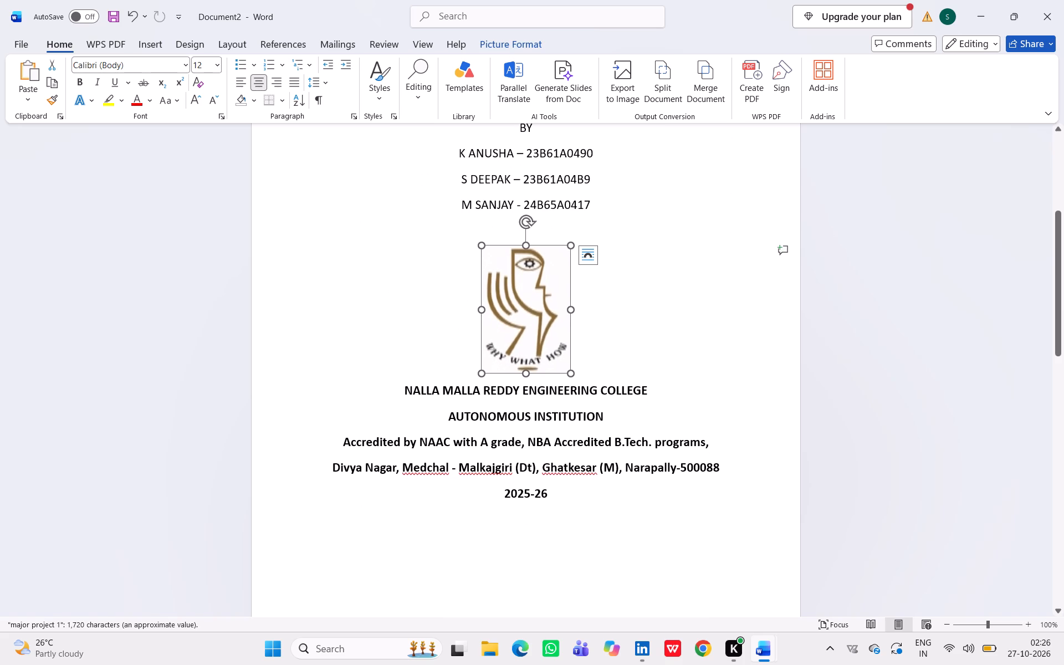
left_click(547, 341)
double_click(507, 289)
left_click_drag(463, 251, 540, 332)
left_click(540, 332)
key("BackSpace")
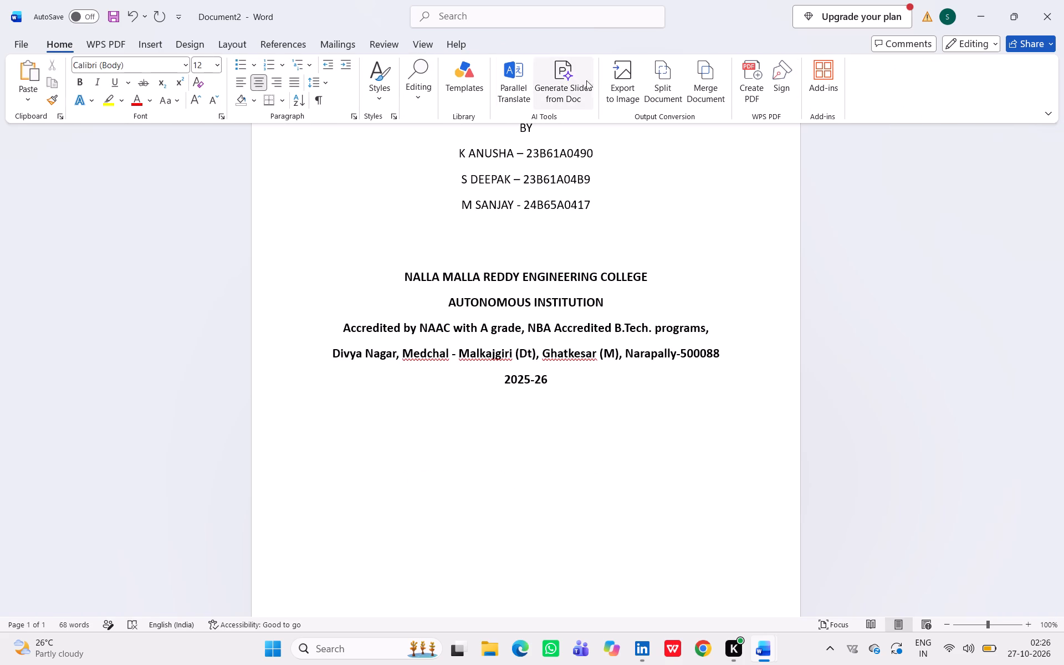
Insert the "nmrec logo" picture from the Desktop folder between the student list and the college name.
left_click(141, 34)
left_click(149, 84)
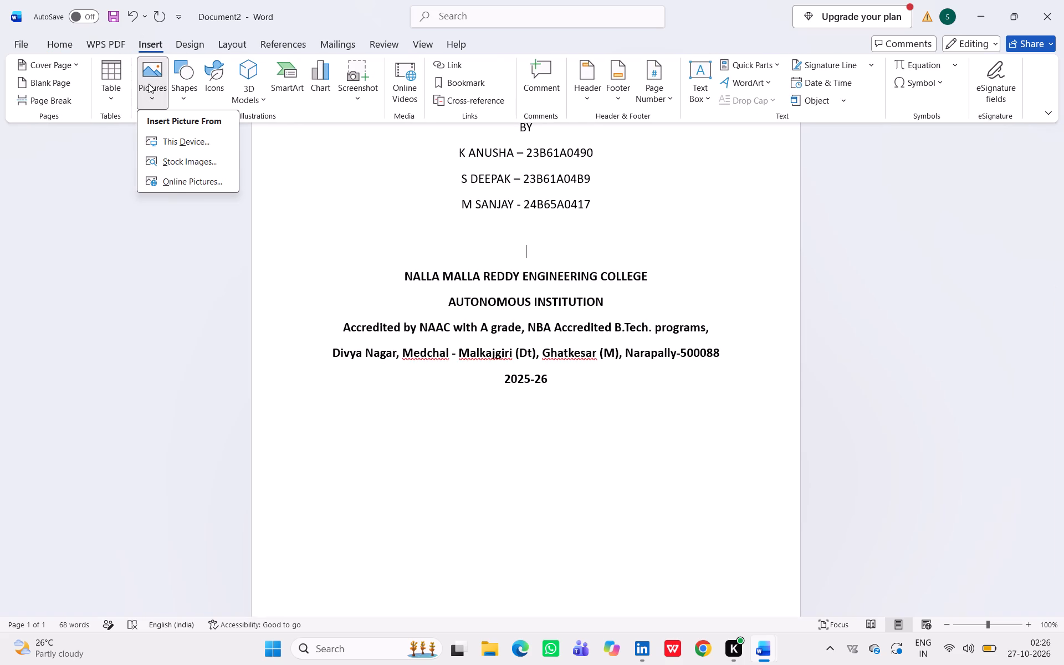
left_click(169, 142)
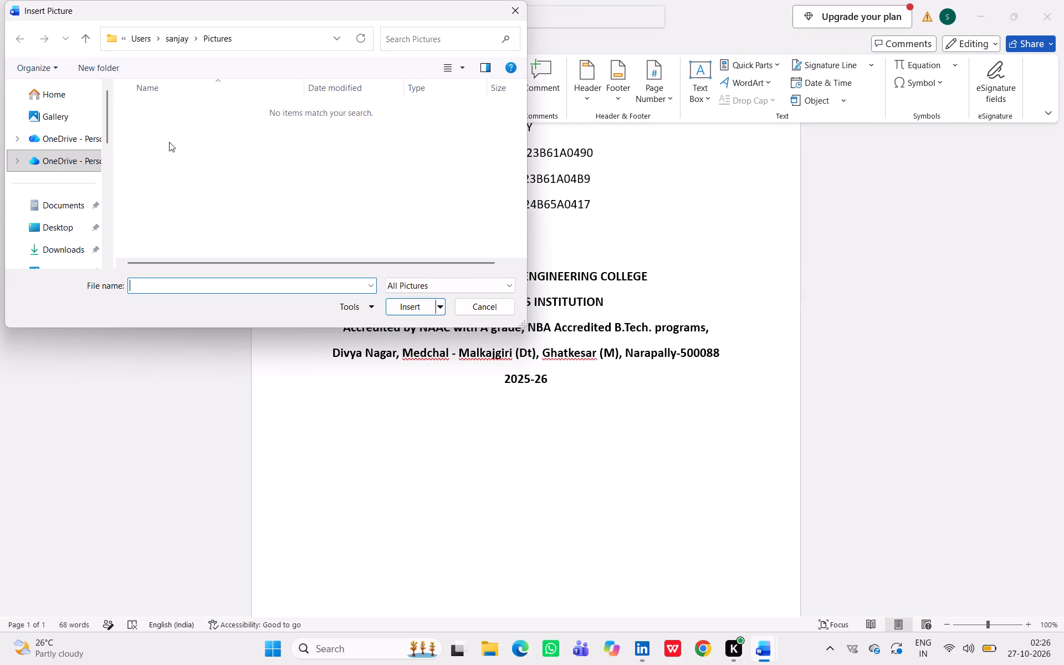
left_click(75, 209)
left_click(66, 233)
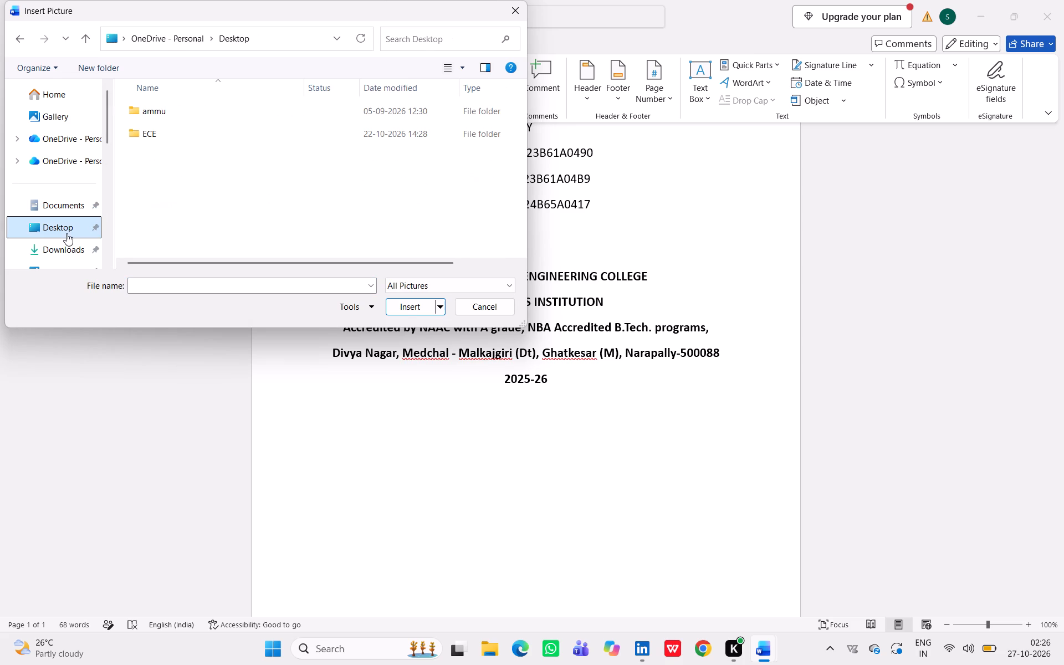
scroll(181, 192, "down", 1)
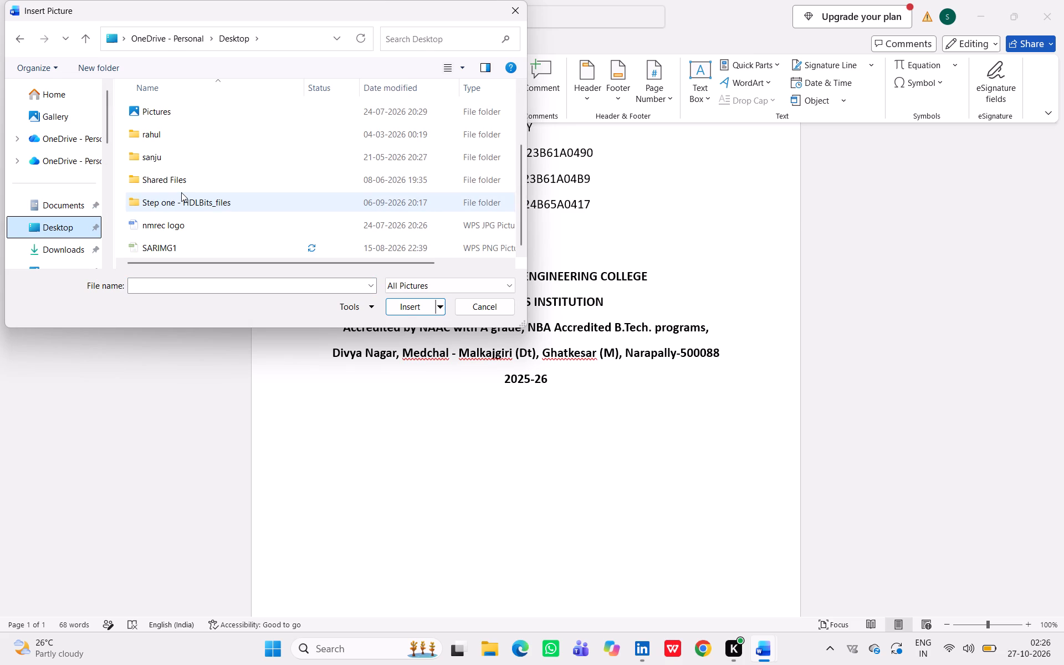
scroll(181, 192, "down", 1)
left_click(177, 226)
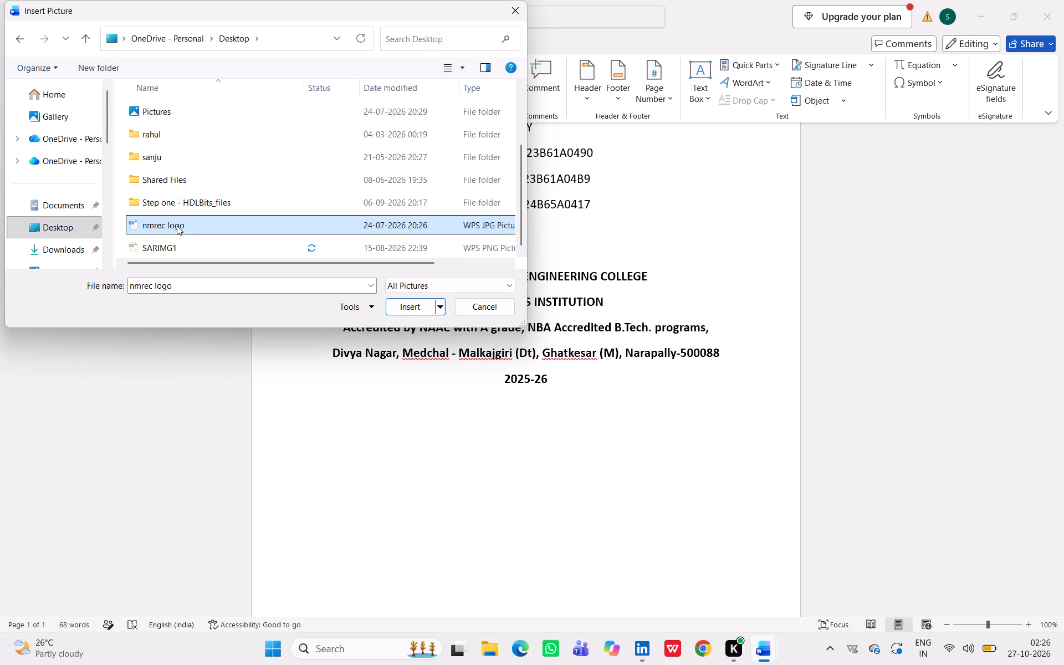
left_click(398, 305)
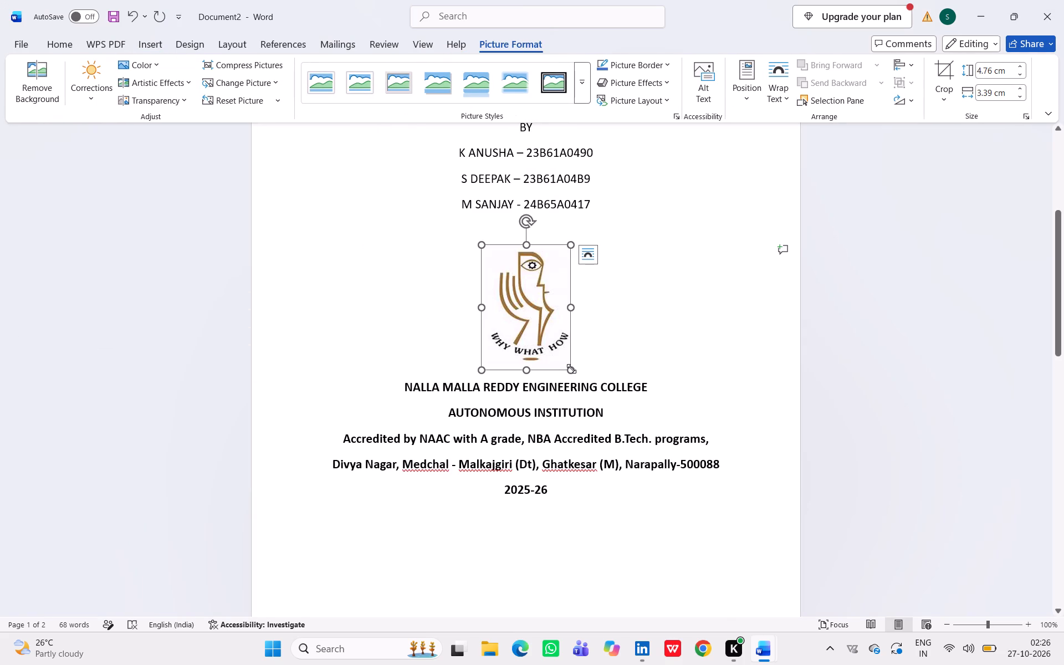
Examine the cover page layout from the MAJOR PROJECT heading down to the new logo.
left_click(606, 507)
scroll(656, 468, "up", 1)
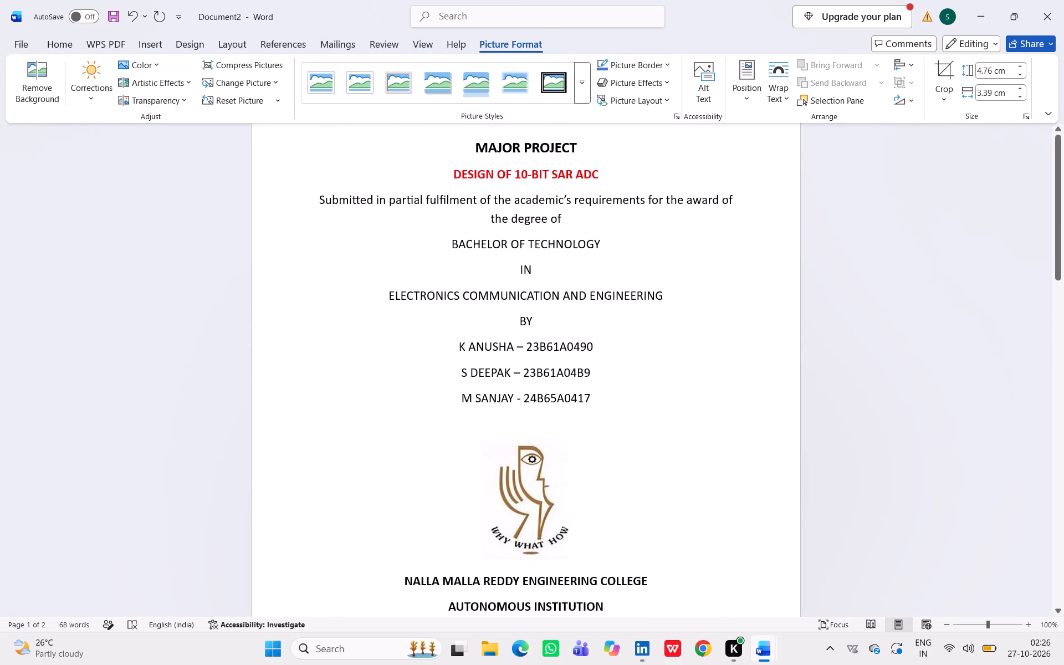
scroll(656, 468, "up", 4)
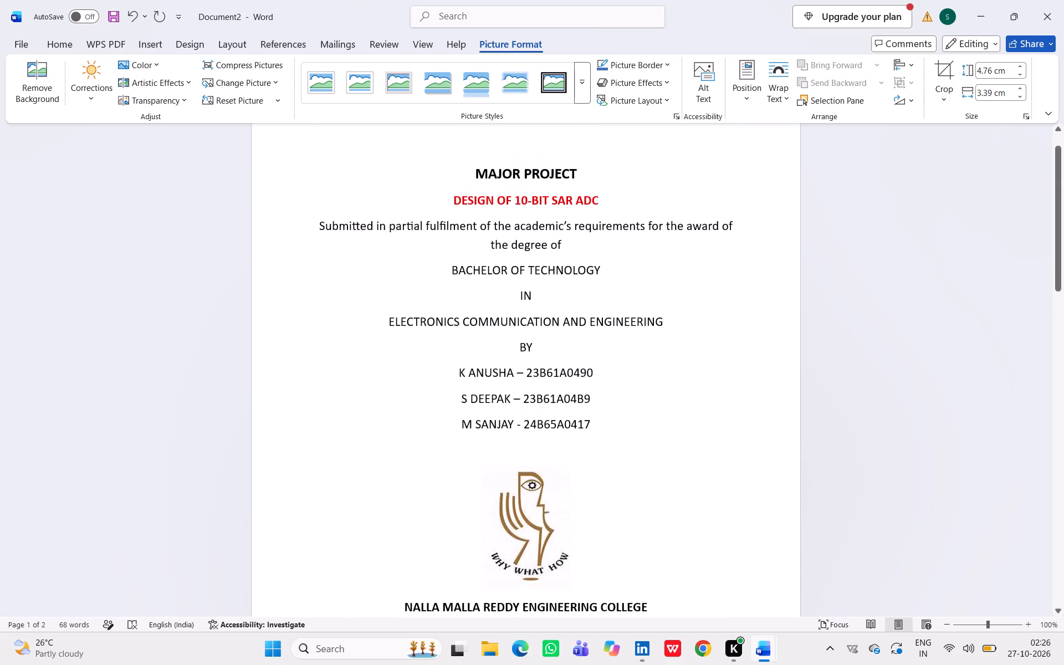
left_click(497, 201)
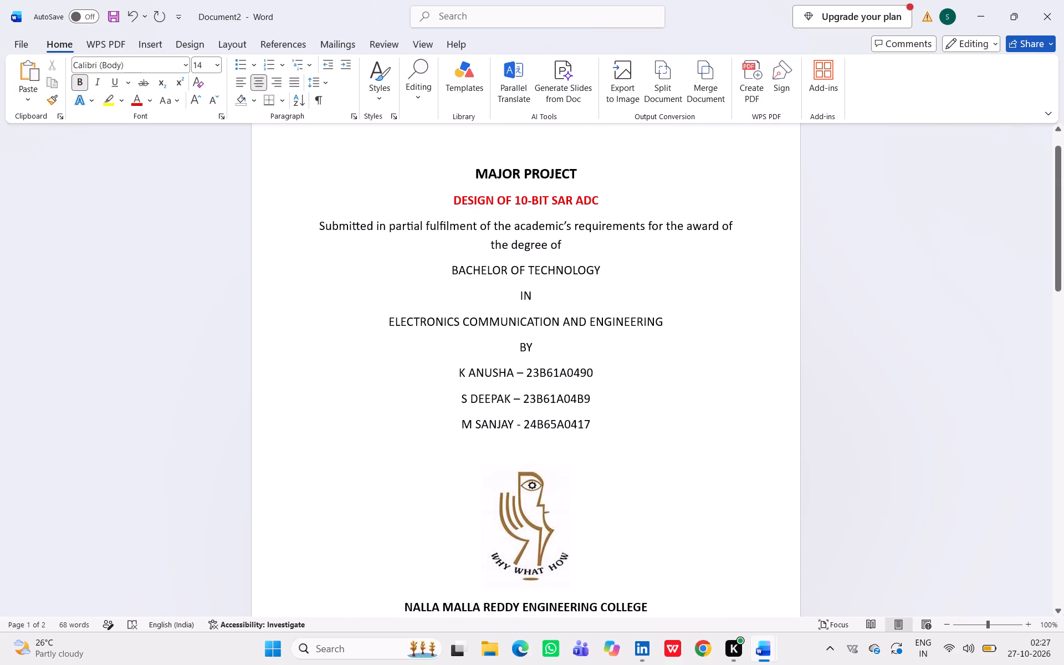
Select the college details block below the logo, from the college name through "2025-26".
scroll(574, 310, "down", 2)
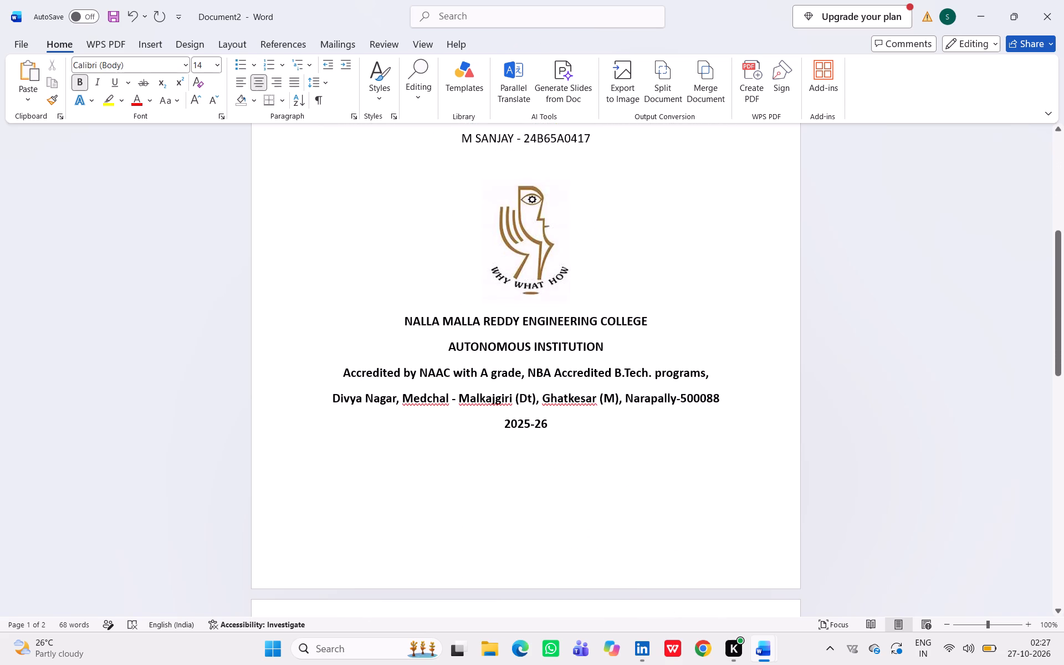
left_click_drag(402, 320, 556, 332)
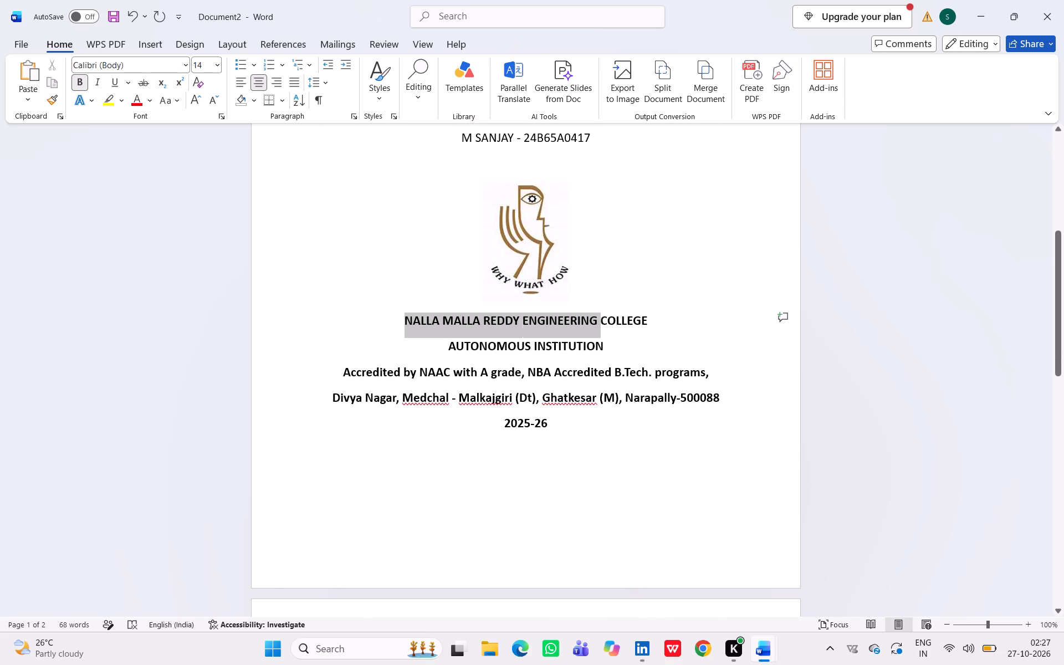
left_click_drag(556, 332, 565, 428)
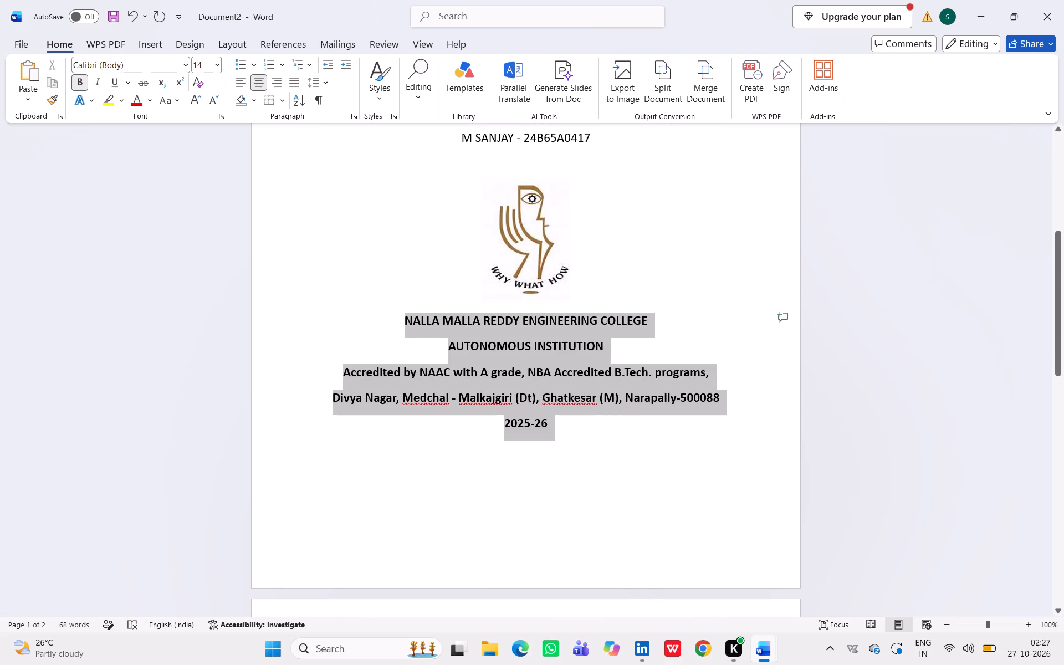
left_click_drag(565, 428, 565, 427)
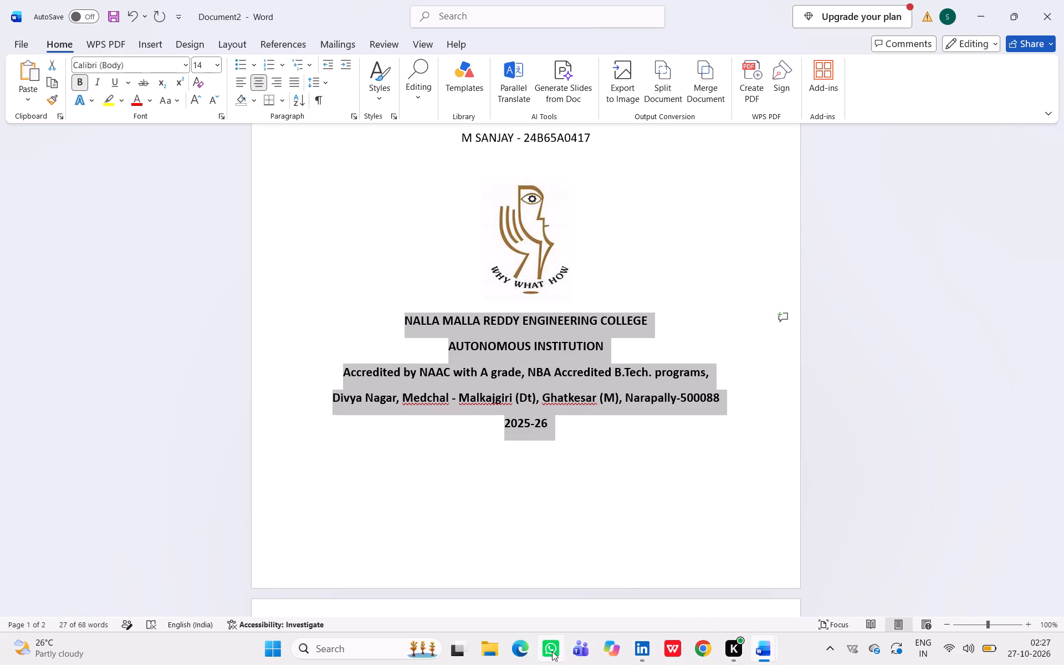
Browse the recent files in File Explorer and open the ECE folder nested inside the Desktop's ECE folder.
left_click(484, 652)
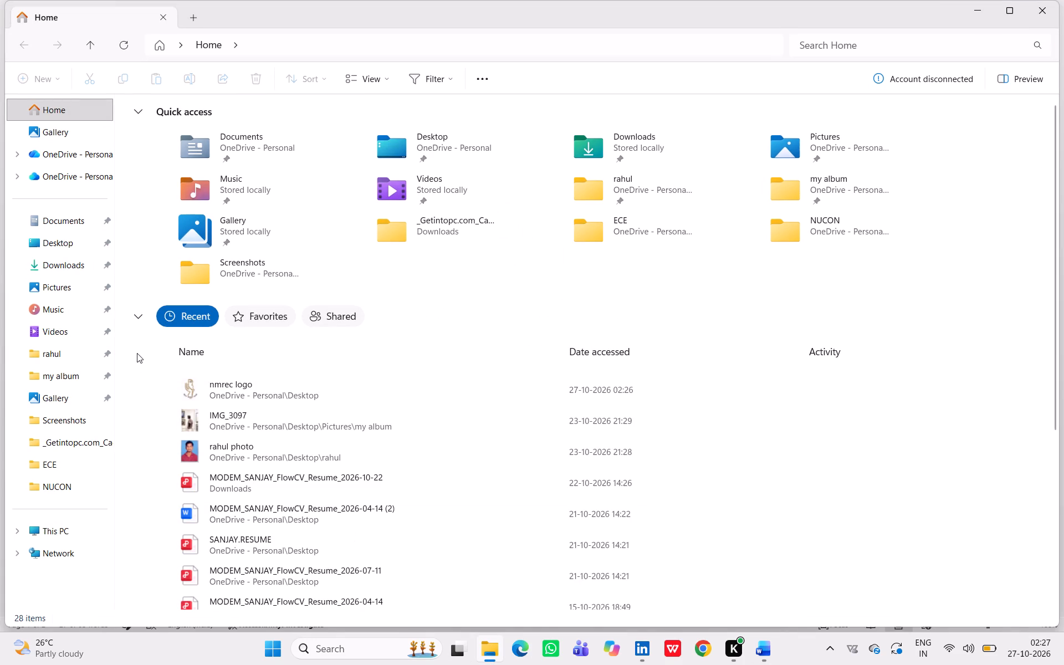
scroll(242, 449, "down", 1)
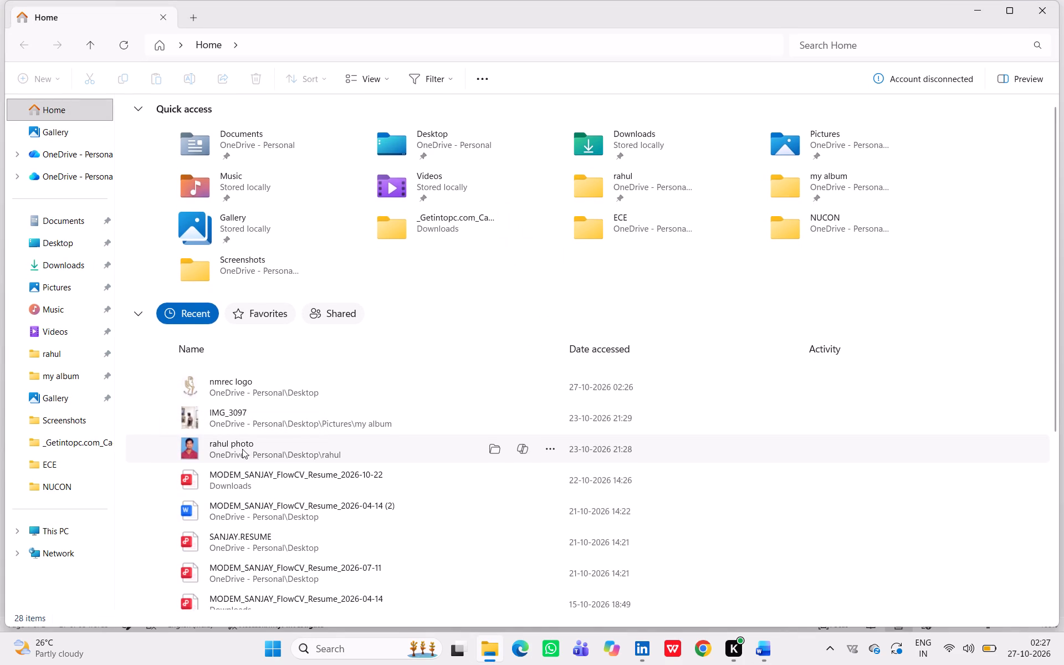
scroll(242, 449, "down", 3)
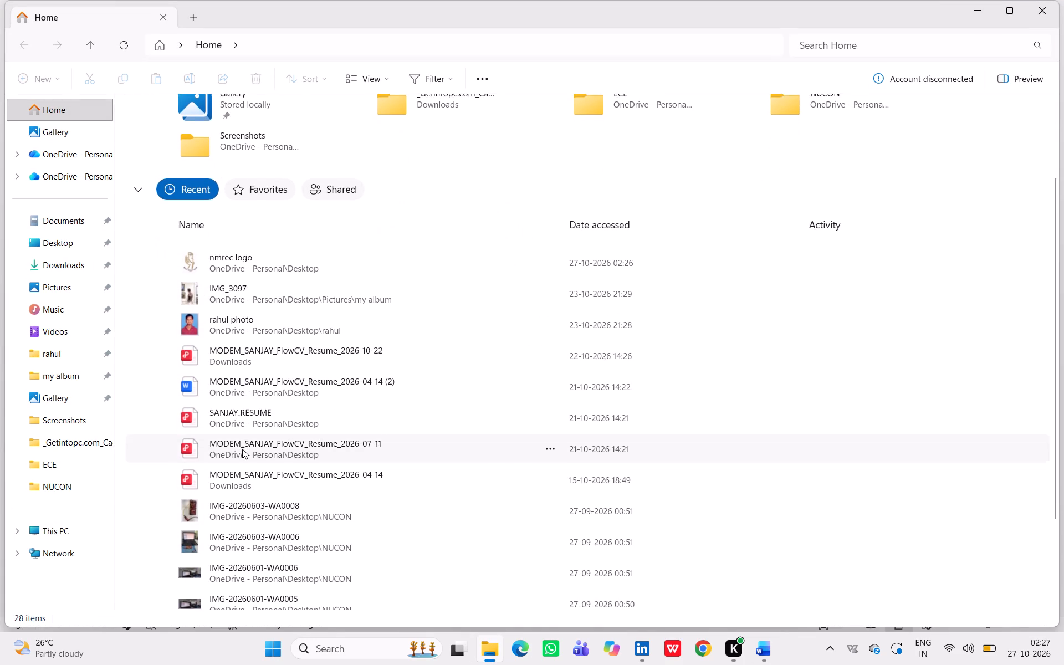
scroll(242, 449, "down", 4)
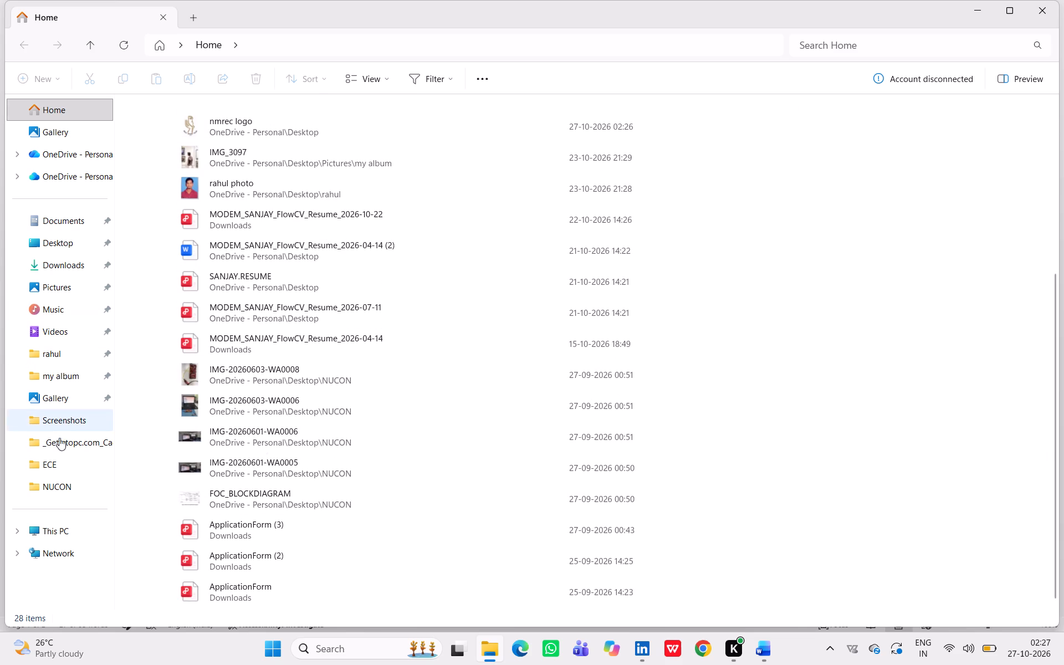
left_click(58, 459)
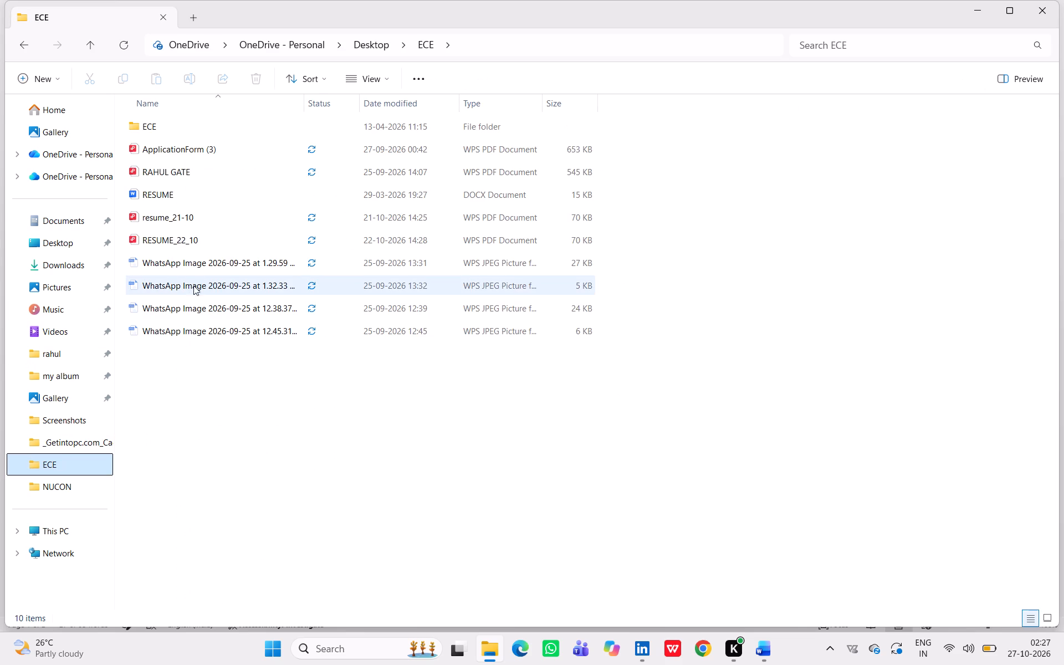
double_click(206, 123)
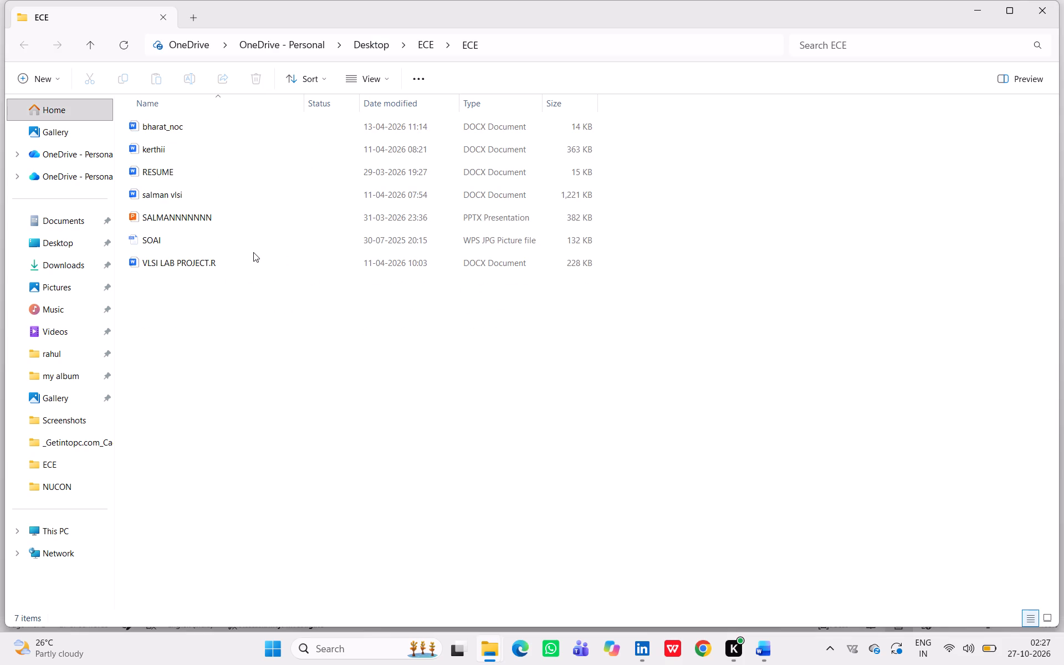
Examine the SOAI image and the "salman vlsi" document as references, then close the document and the folder.
double_click(228, 240)
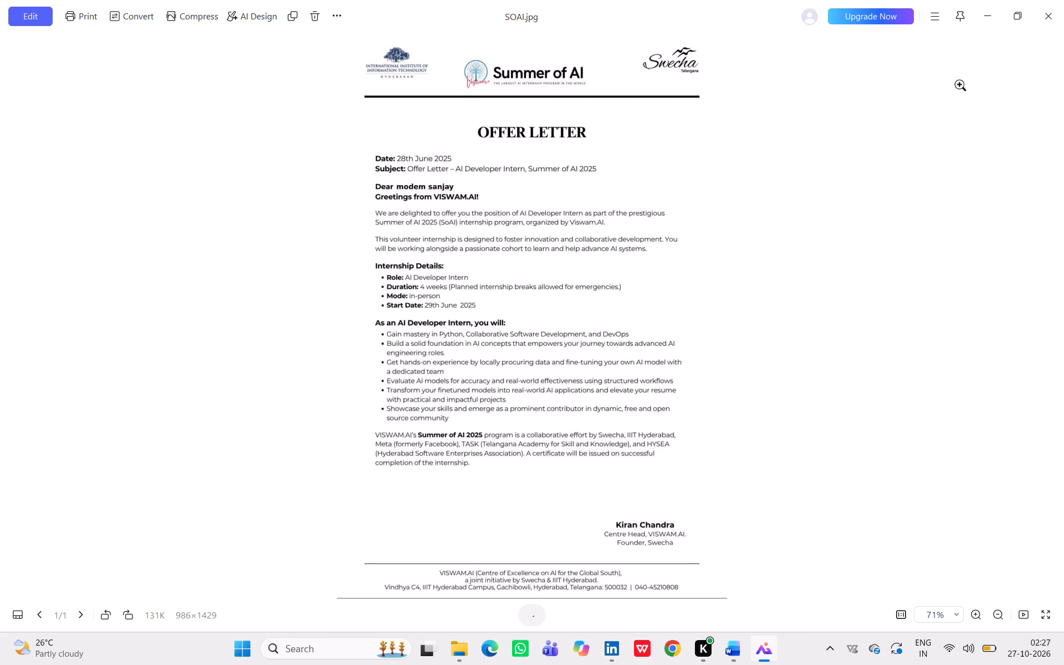
left_click(997, 16)
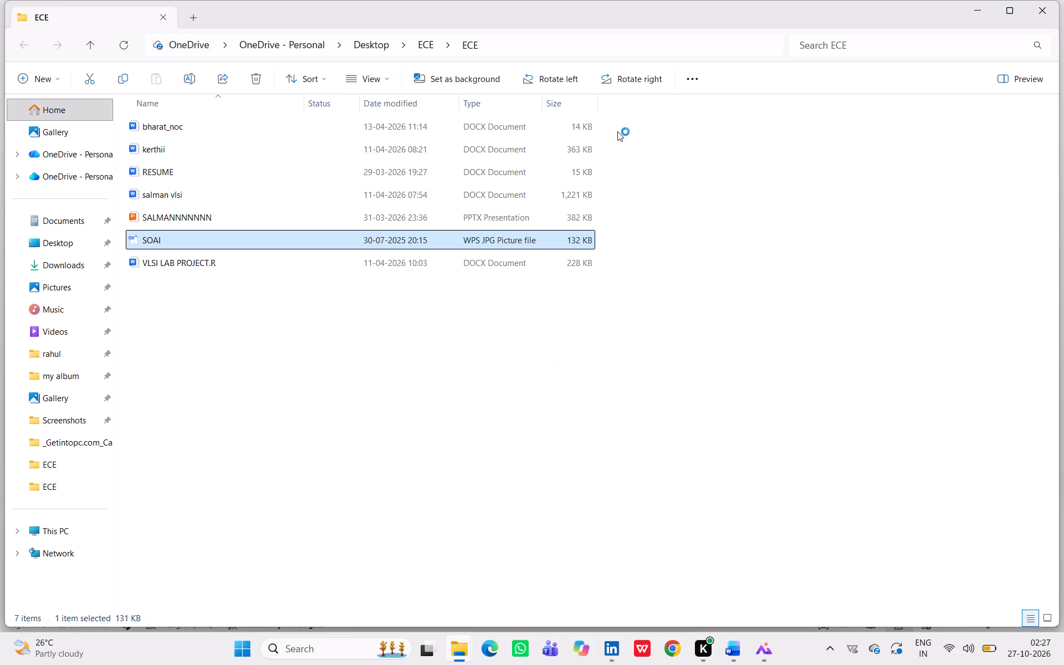
double_click(267, 198)
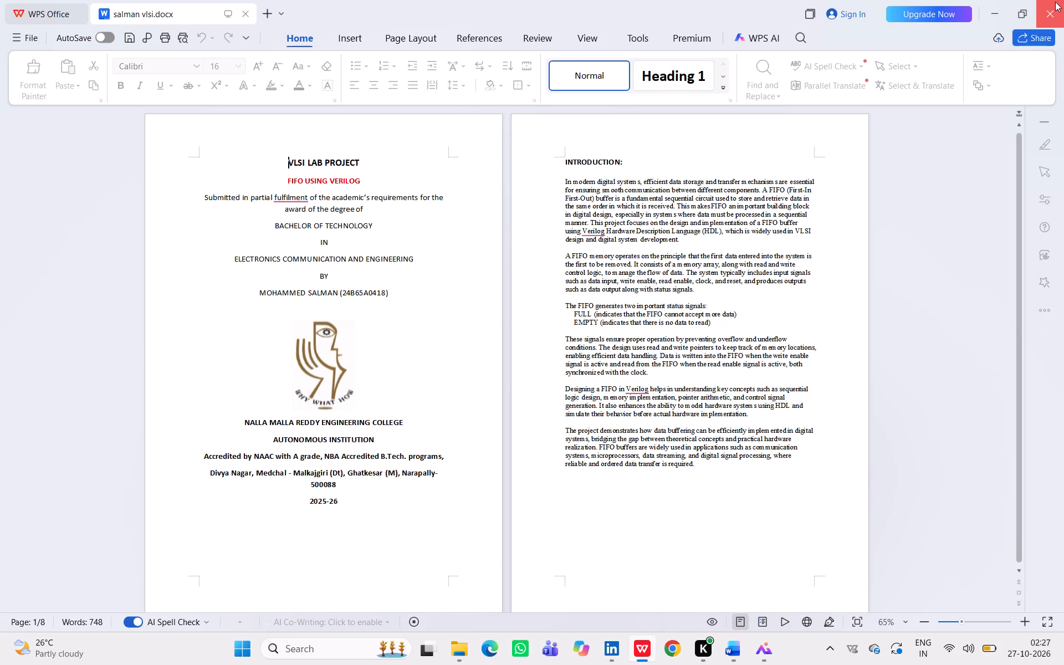
left_click(1055, 2)
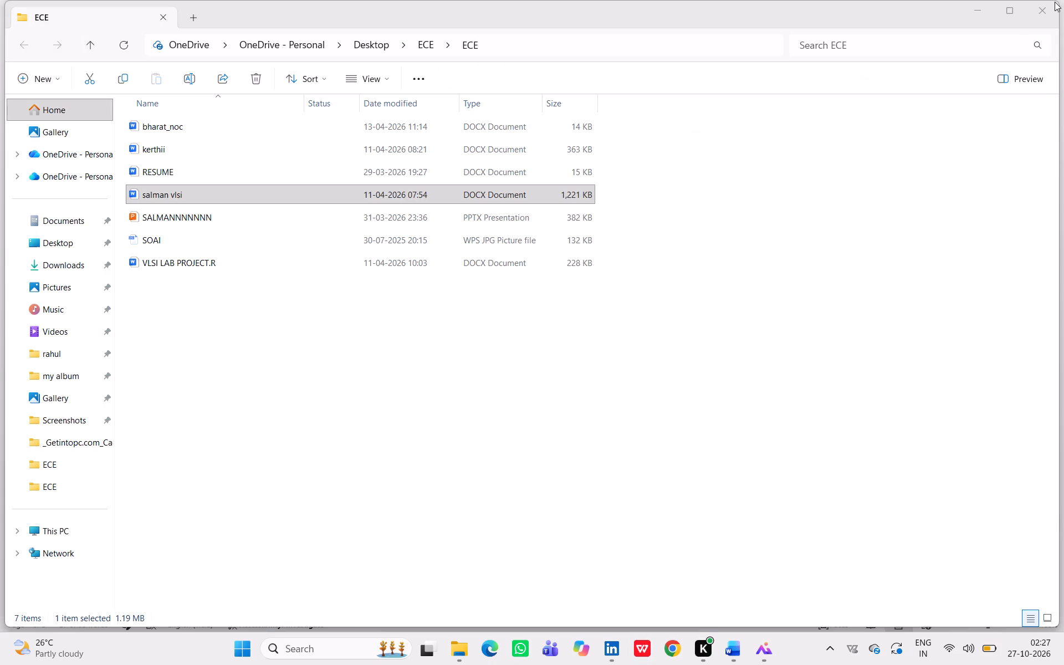
left_click(1055, 2)
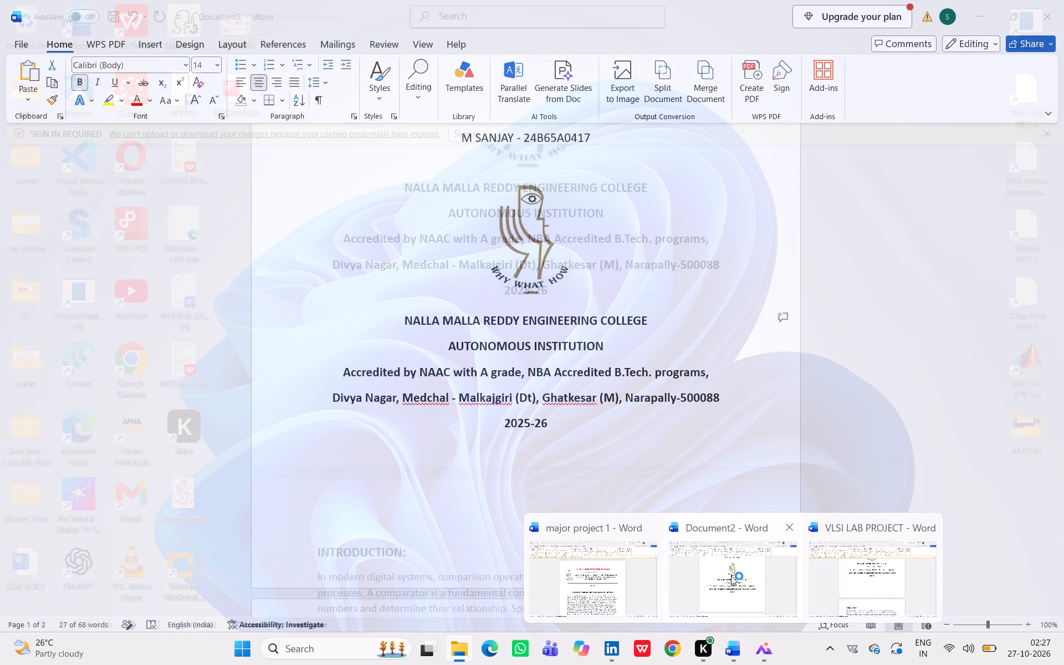
Return to Document2 and set the college details block below the logo to Calibri, size 14.
left_click(731, 575)
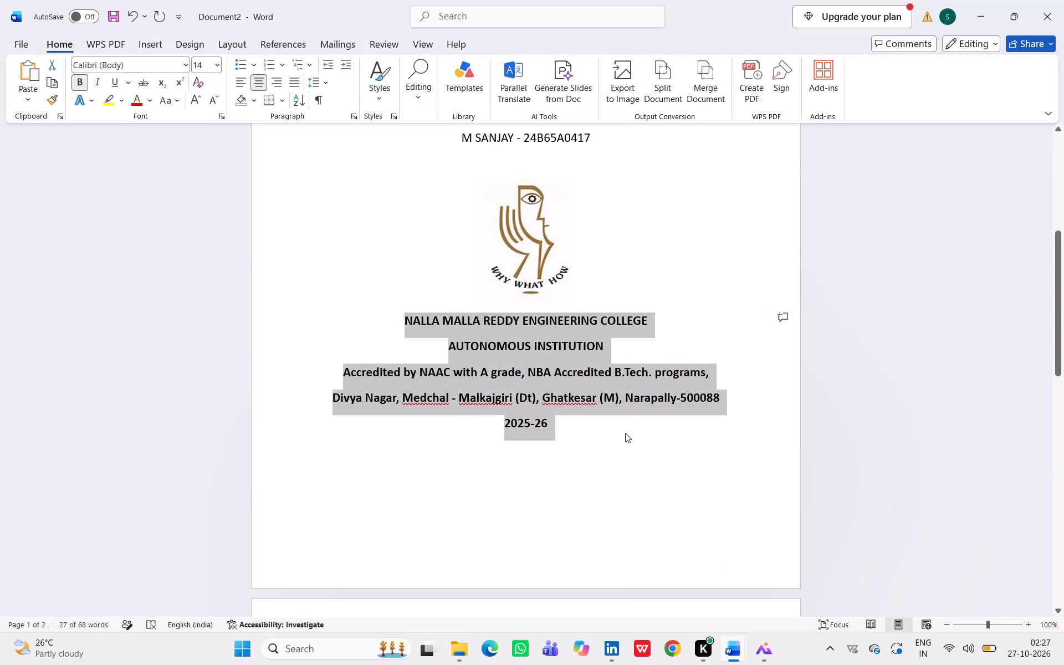
left_click(187, 63)
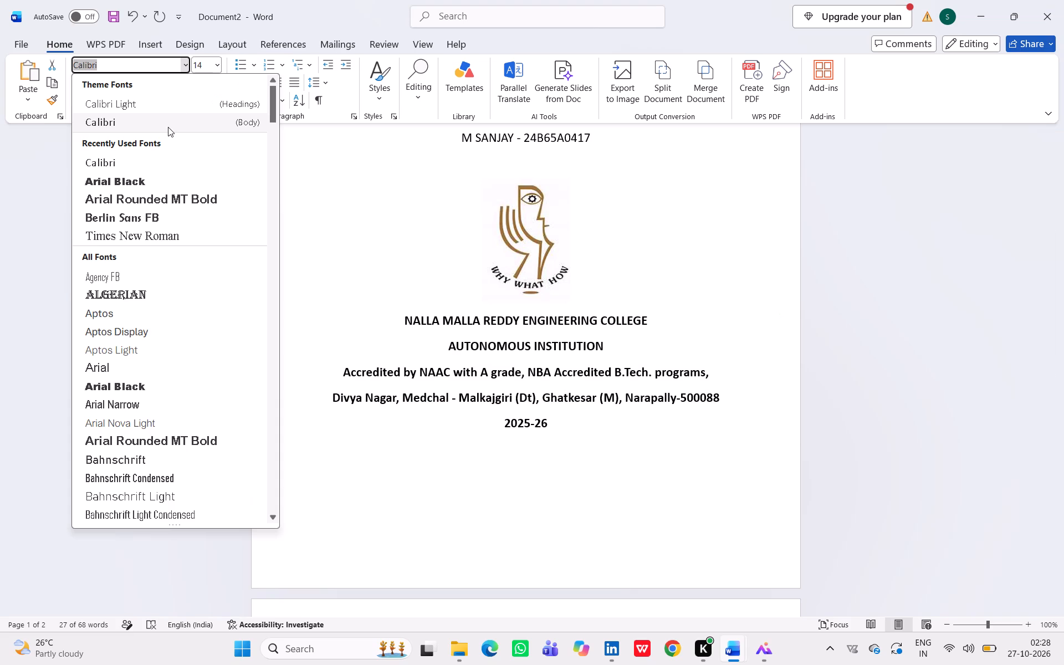
left_click(160, 168)
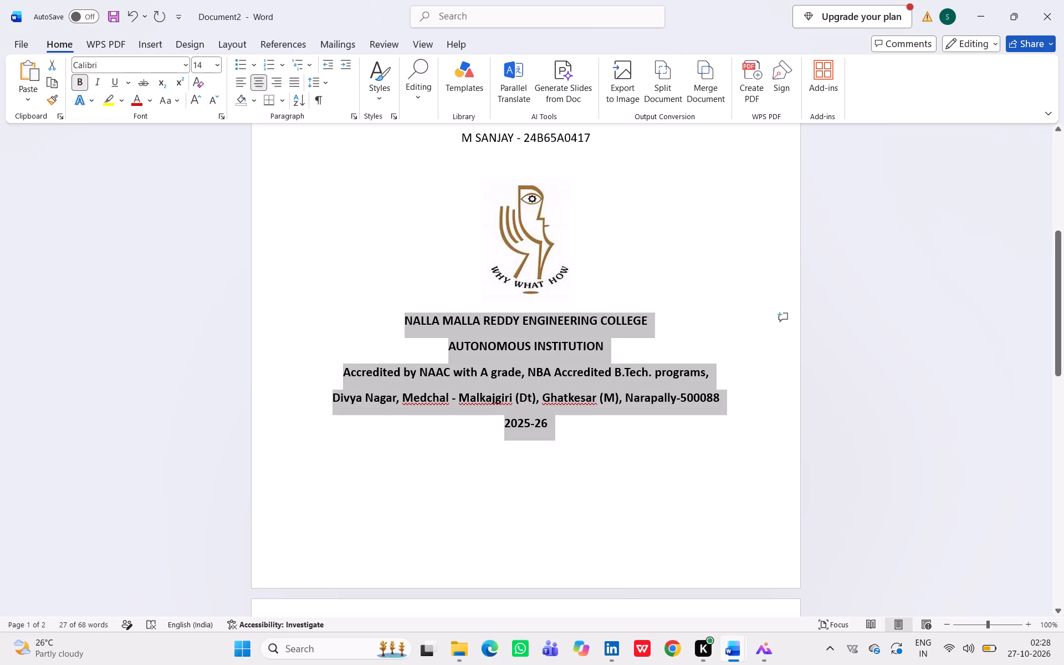
left_click(216, 68)
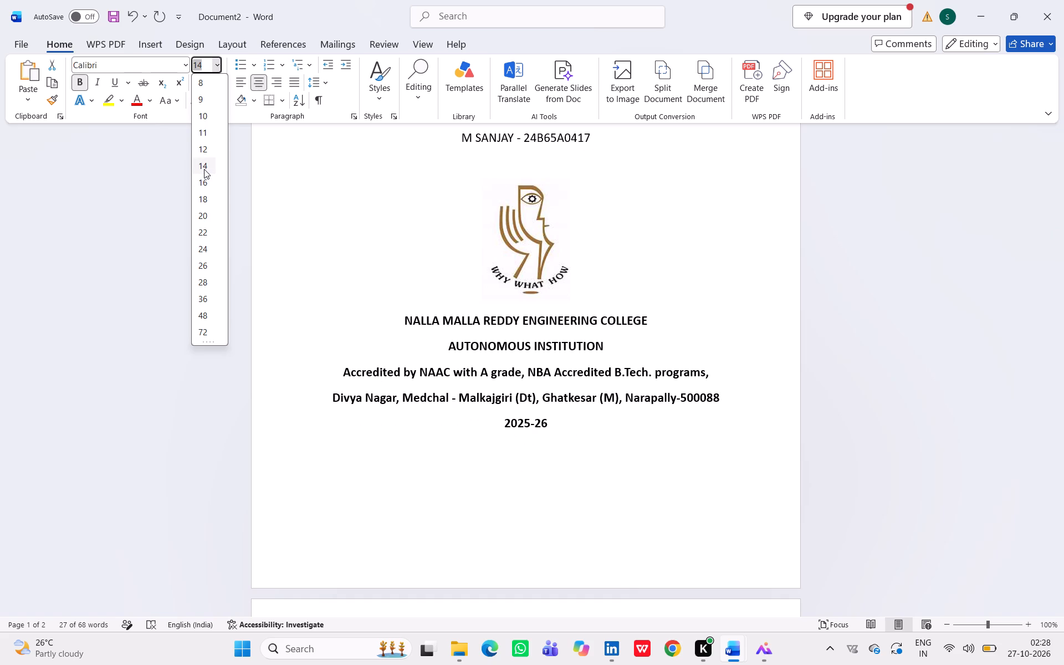
left_click(204, 169)
left_click(368, 274)
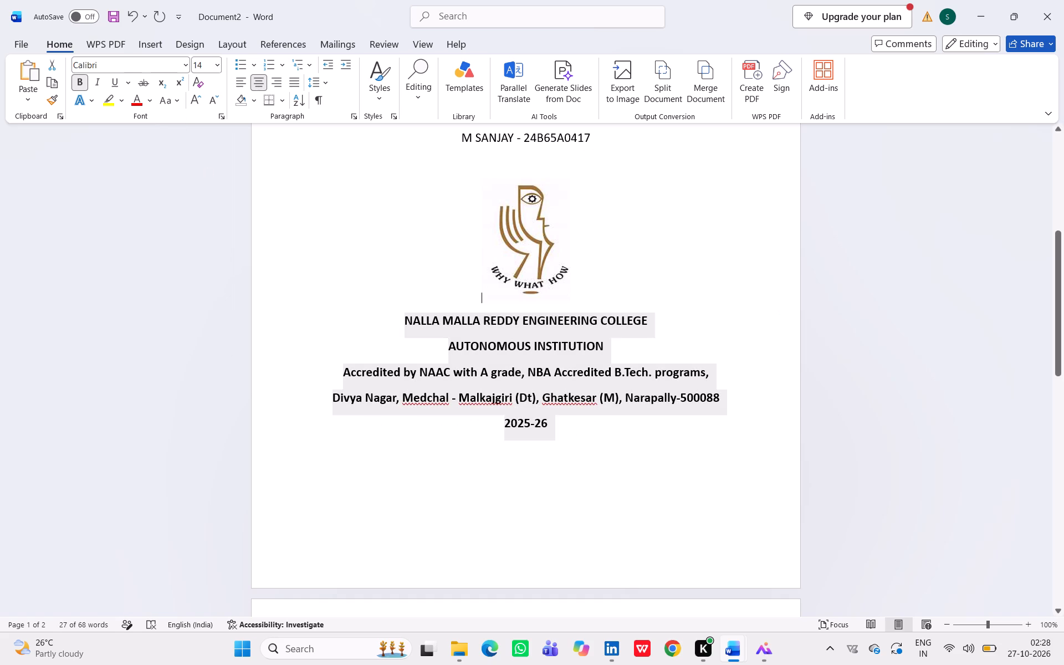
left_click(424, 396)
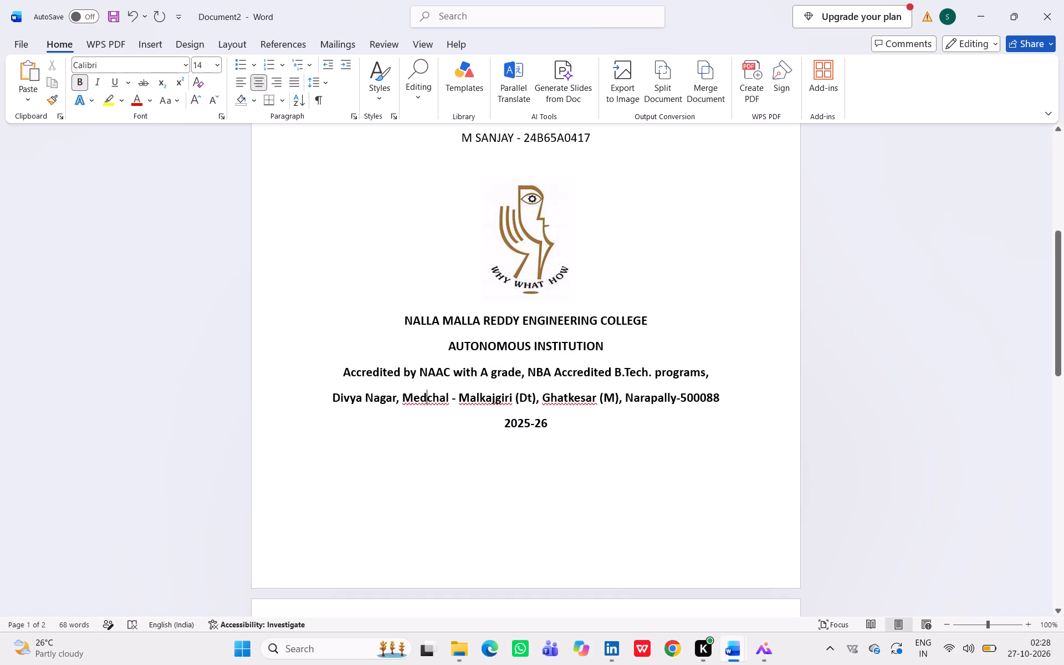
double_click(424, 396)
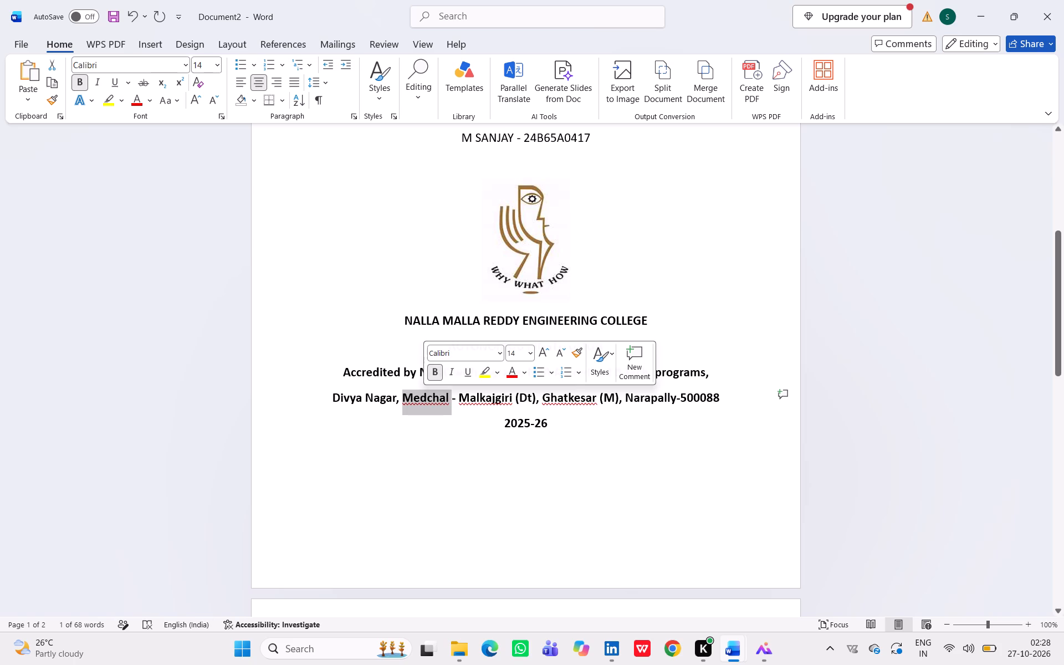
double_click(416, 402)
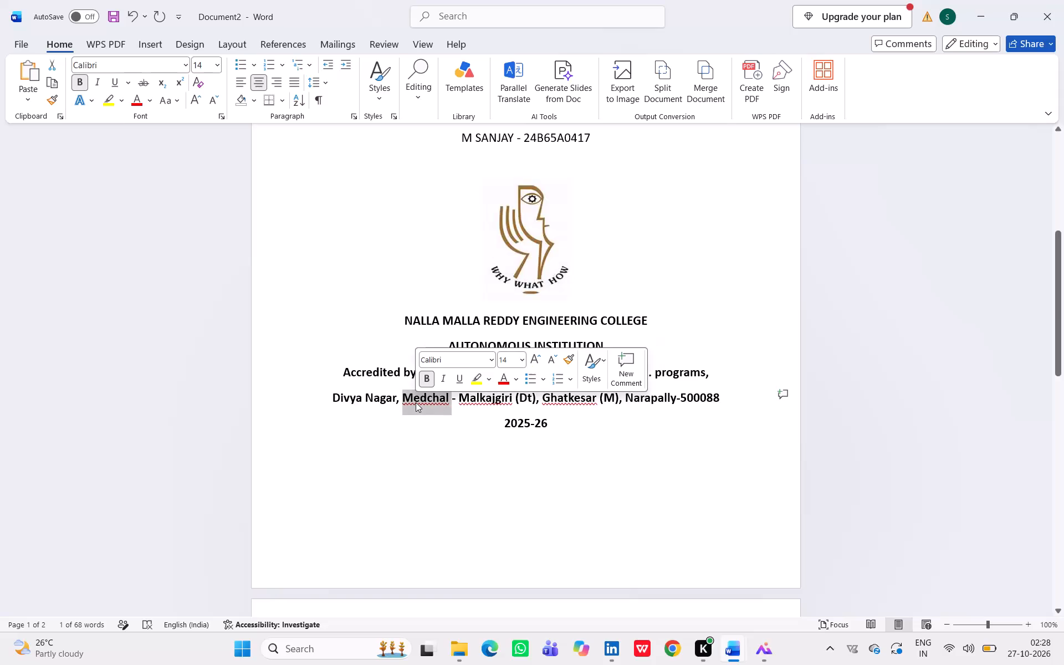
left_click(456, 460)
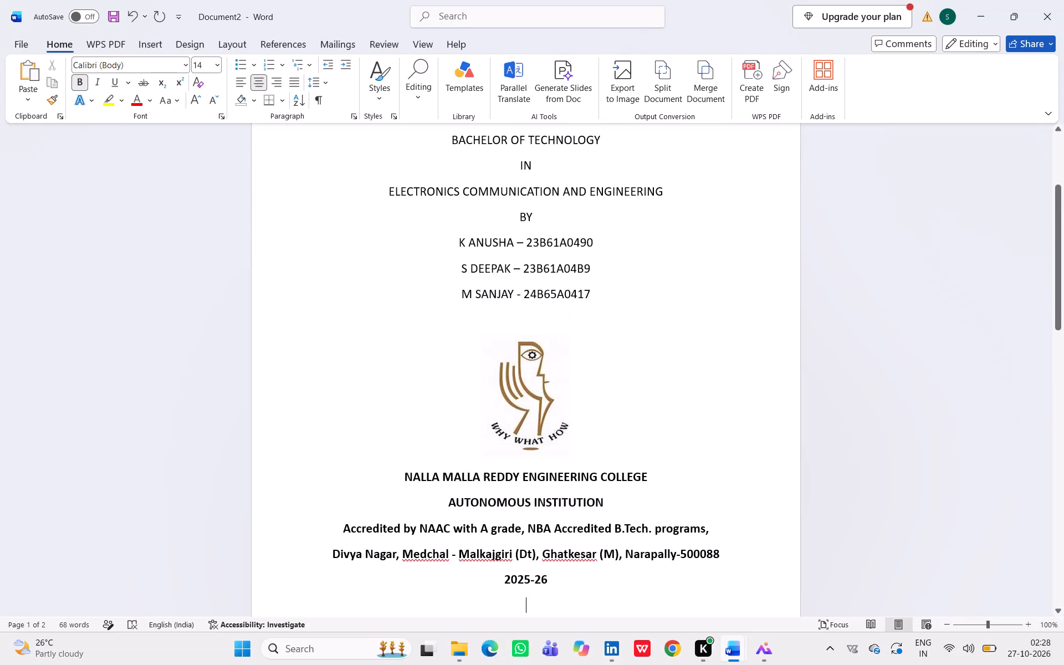
Change the academic year at the end of the college details block to 2026-27.
left_click(529, 582)
key("BackSpace")
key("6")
key("Right")
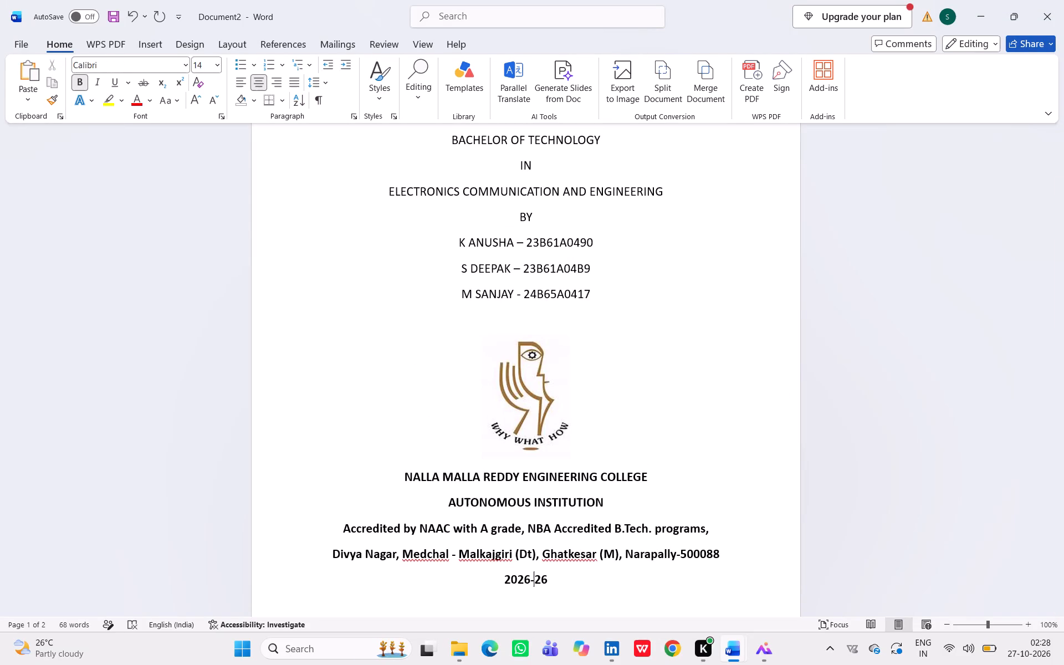
key("Right")
key("Right")
key("BackSpace")
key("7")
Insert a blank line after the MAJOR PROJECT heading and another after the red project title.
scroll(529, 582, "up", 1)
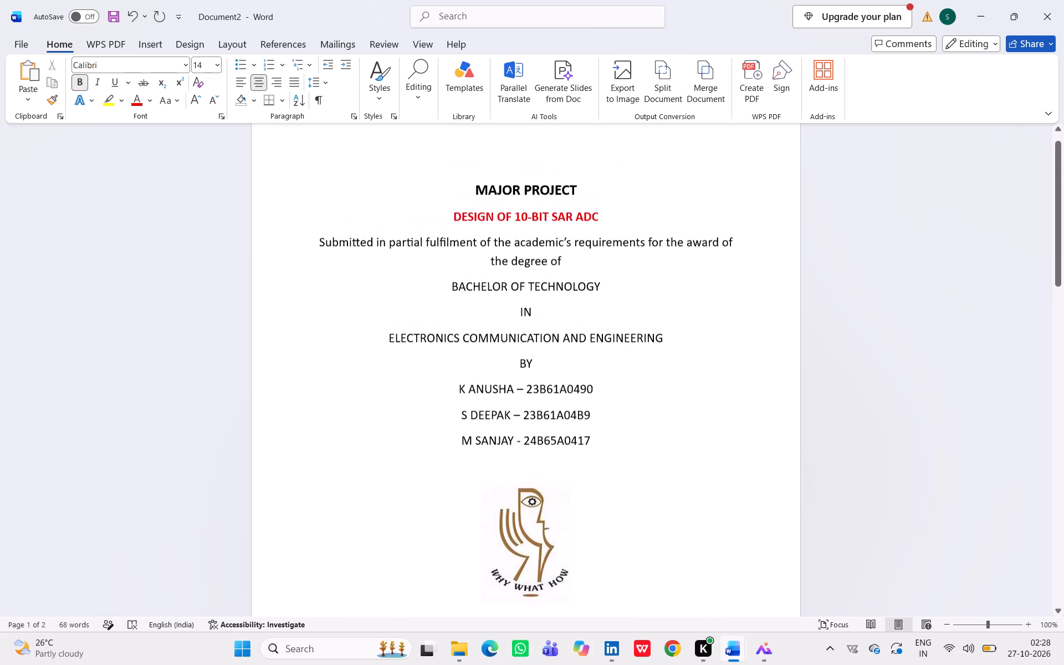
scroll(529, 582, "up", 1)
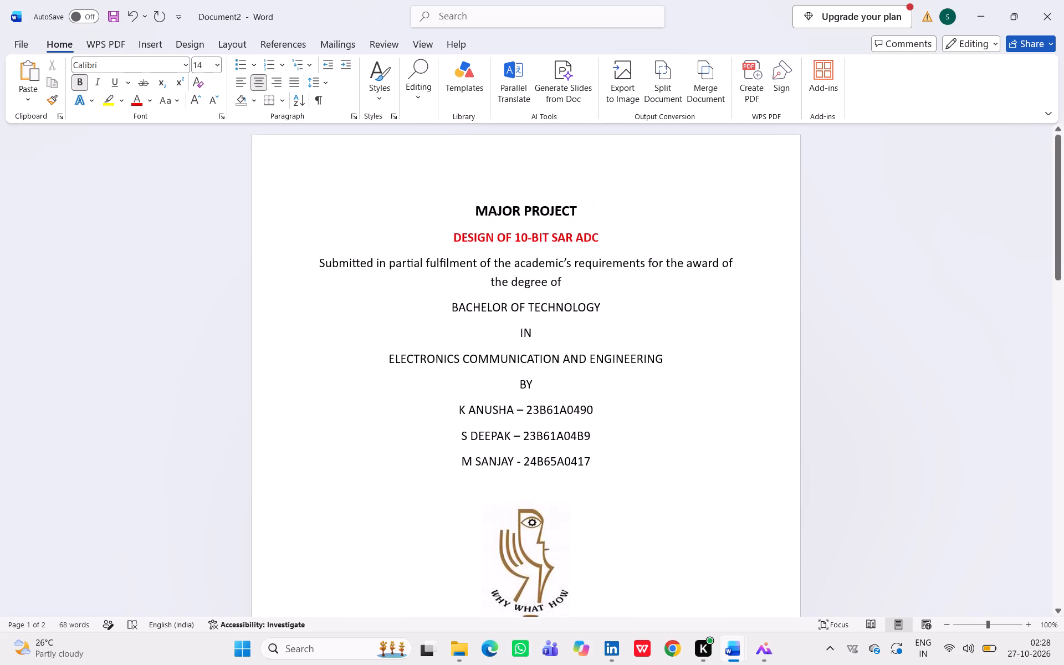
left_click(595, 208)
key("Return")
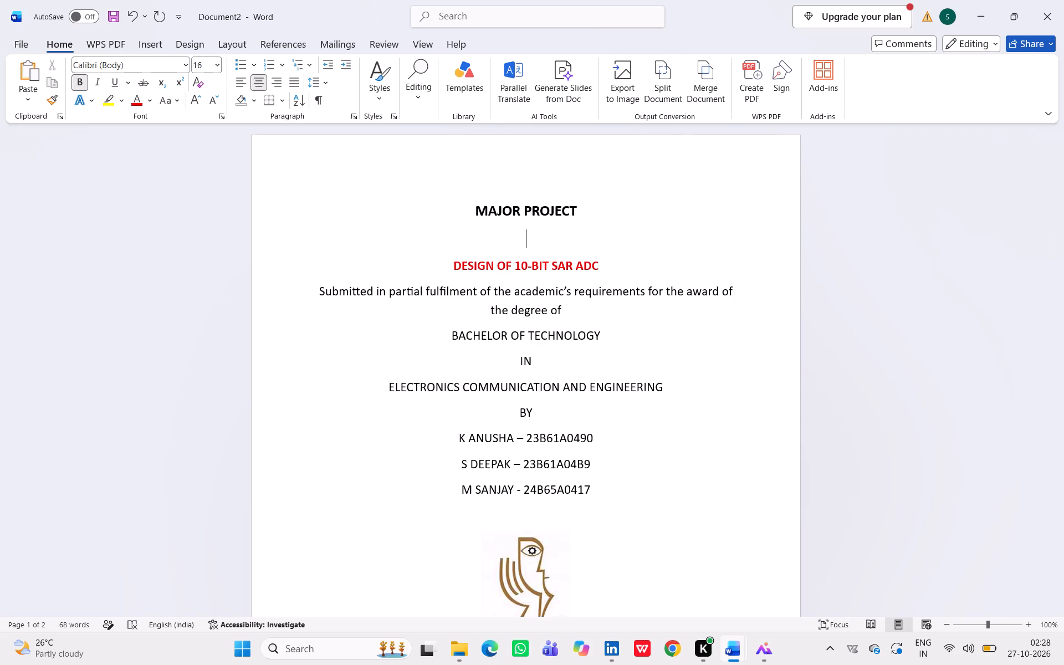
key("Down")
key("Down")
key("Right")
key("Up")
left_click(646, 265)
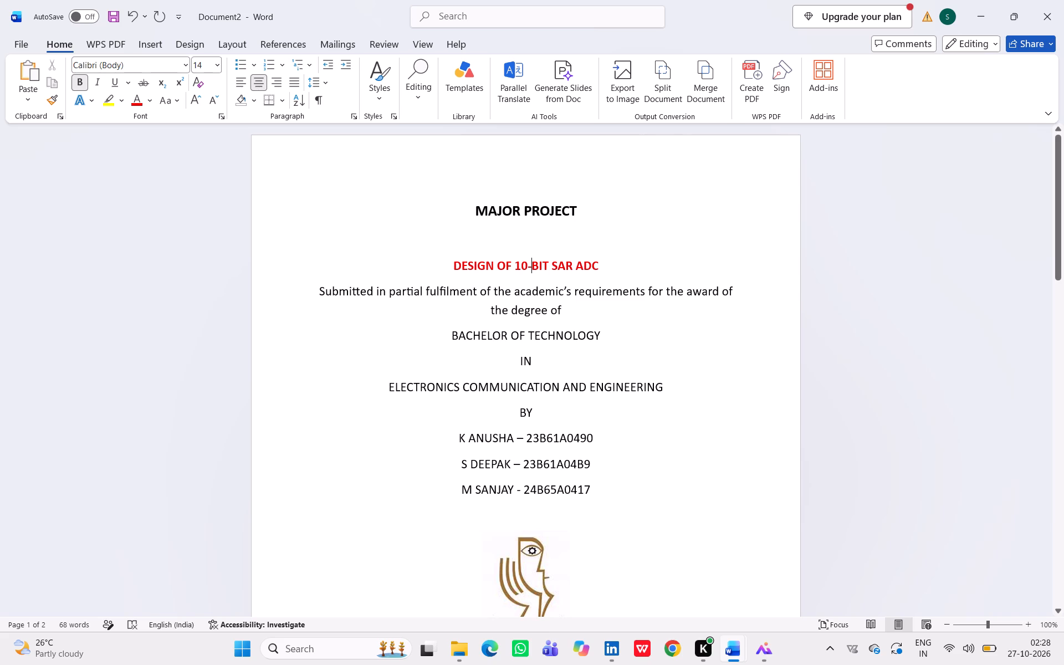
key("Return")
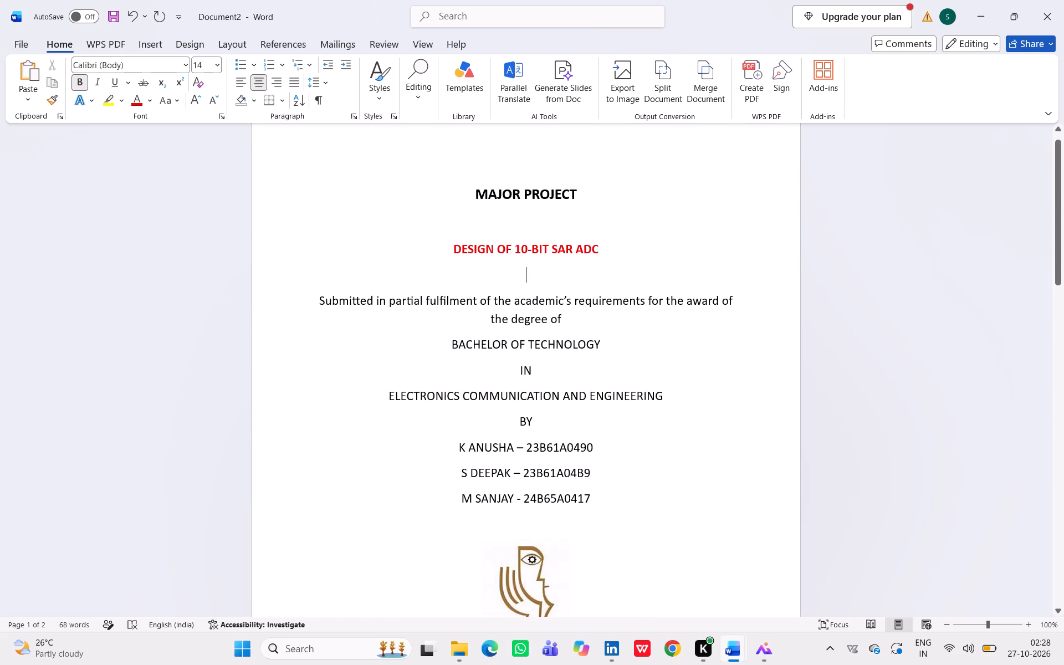
Set the font size of the red "DESIGN OF 10-BIT SAR ADC" title to 18.
left_click_drag(453, 248, 617, 241)
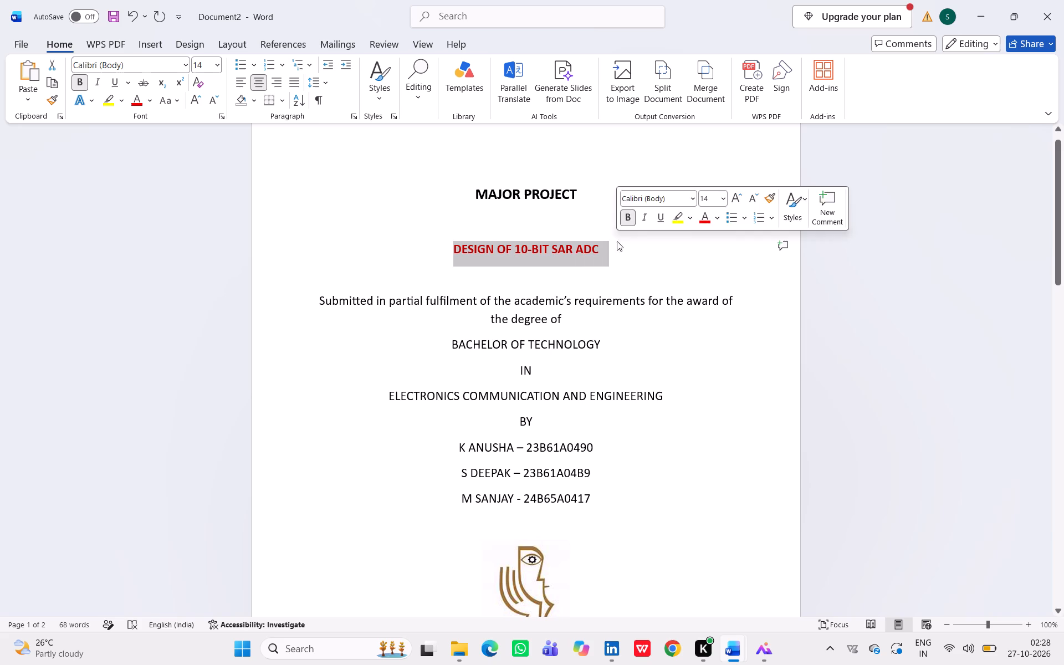
left_click(216, 62)
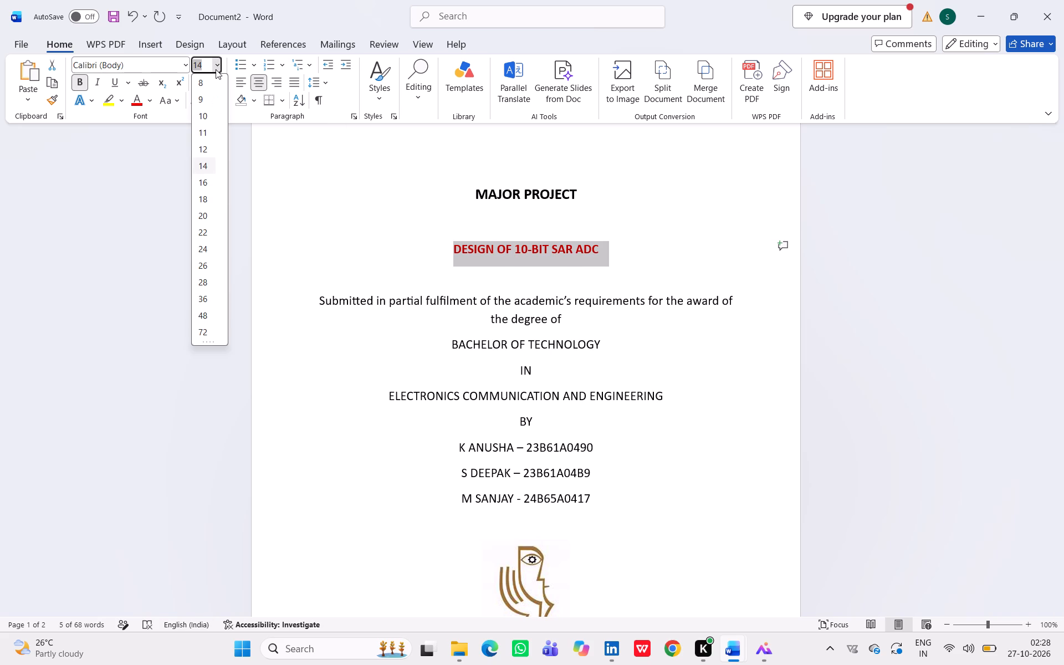
left_click(203, 203)
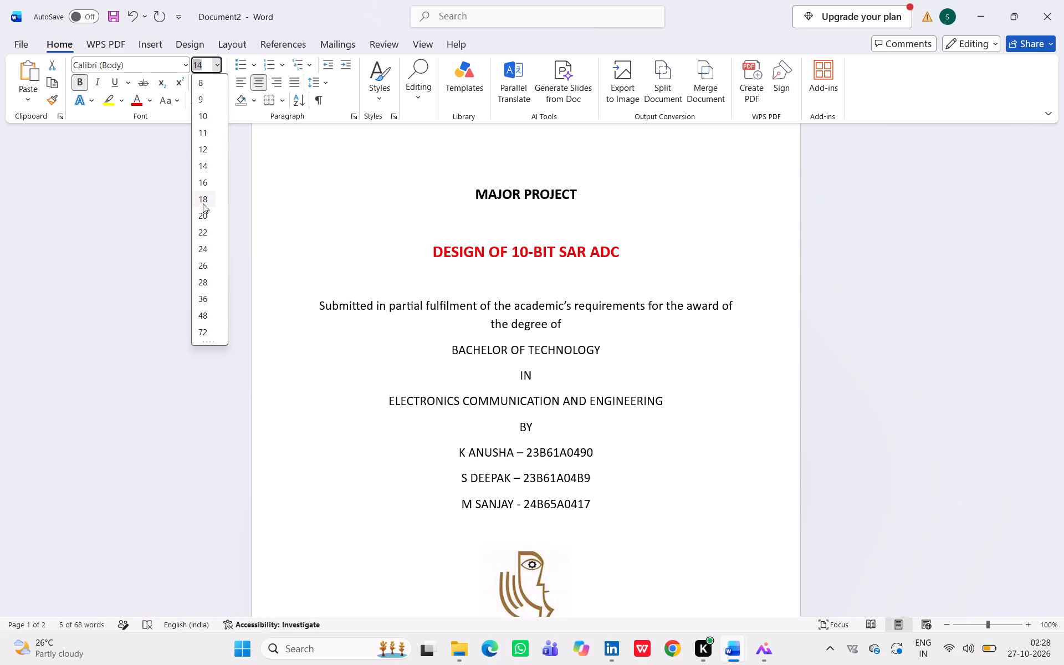
left_click(410, 276)
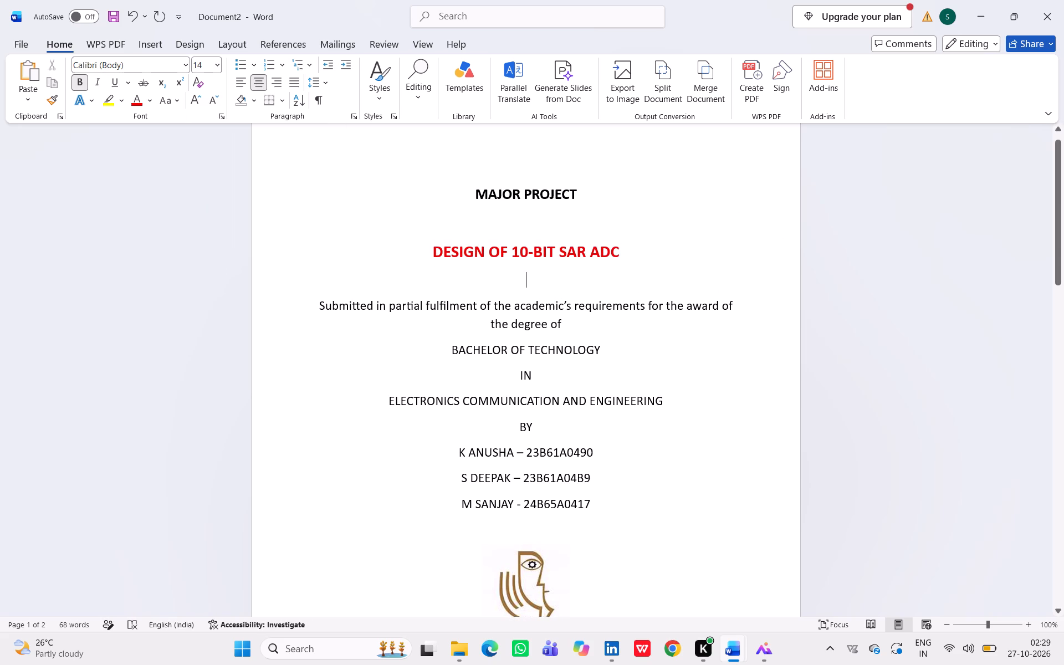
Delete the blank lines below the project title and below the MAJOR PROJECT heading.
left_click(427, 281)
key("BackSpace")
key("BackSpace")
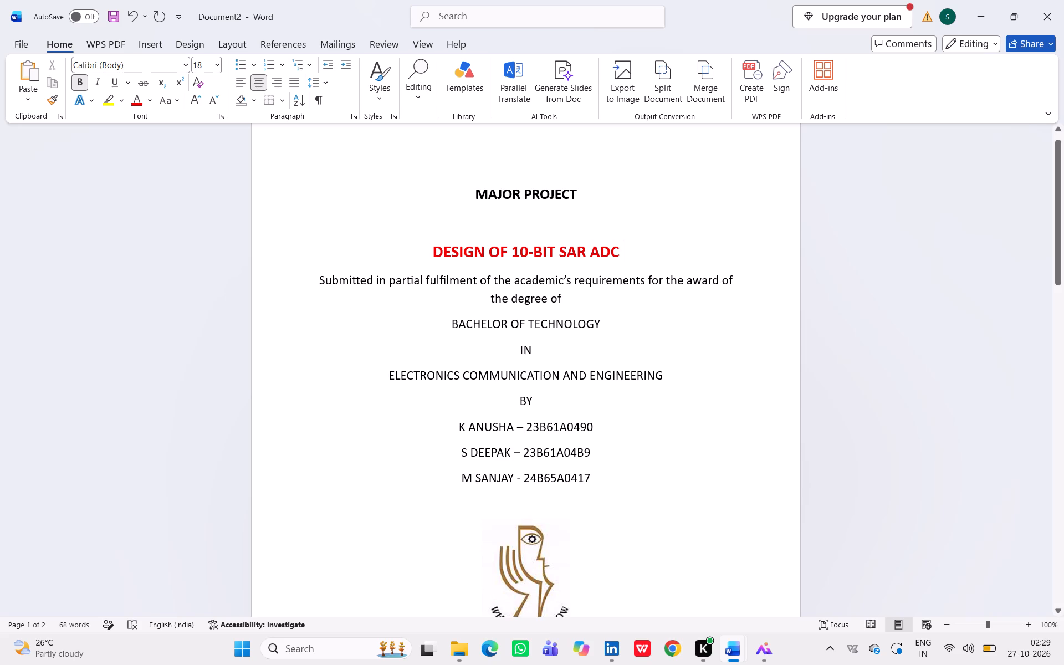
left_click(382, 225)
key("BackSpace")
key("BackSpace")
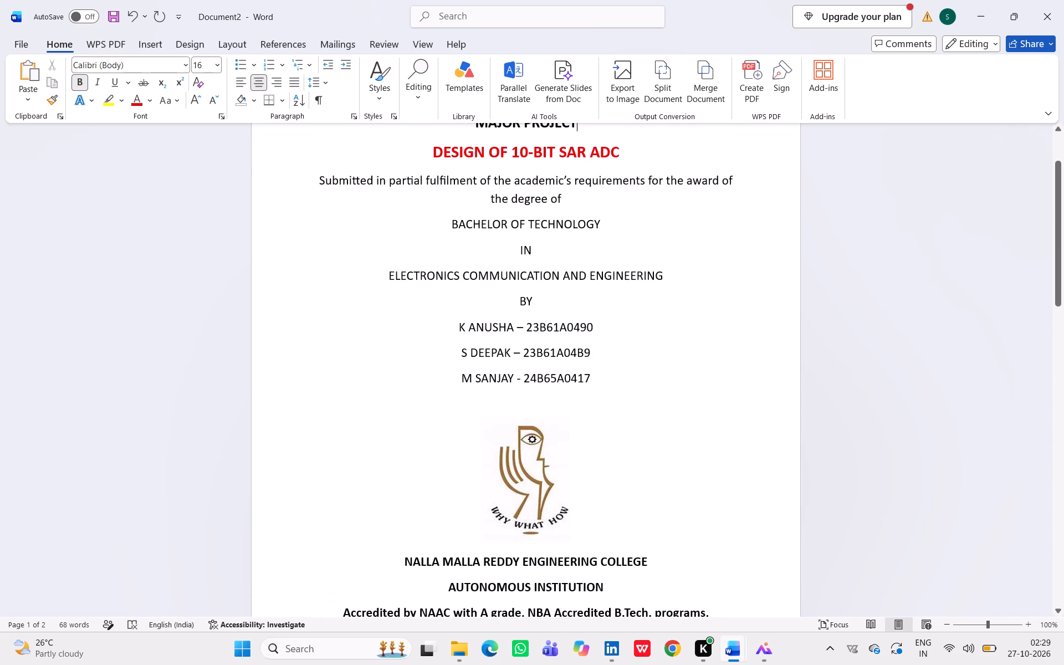
Remove bold from the college details block, from the college name through "2026-27".
scroll(646, 405, "down", 2, "ctrl")
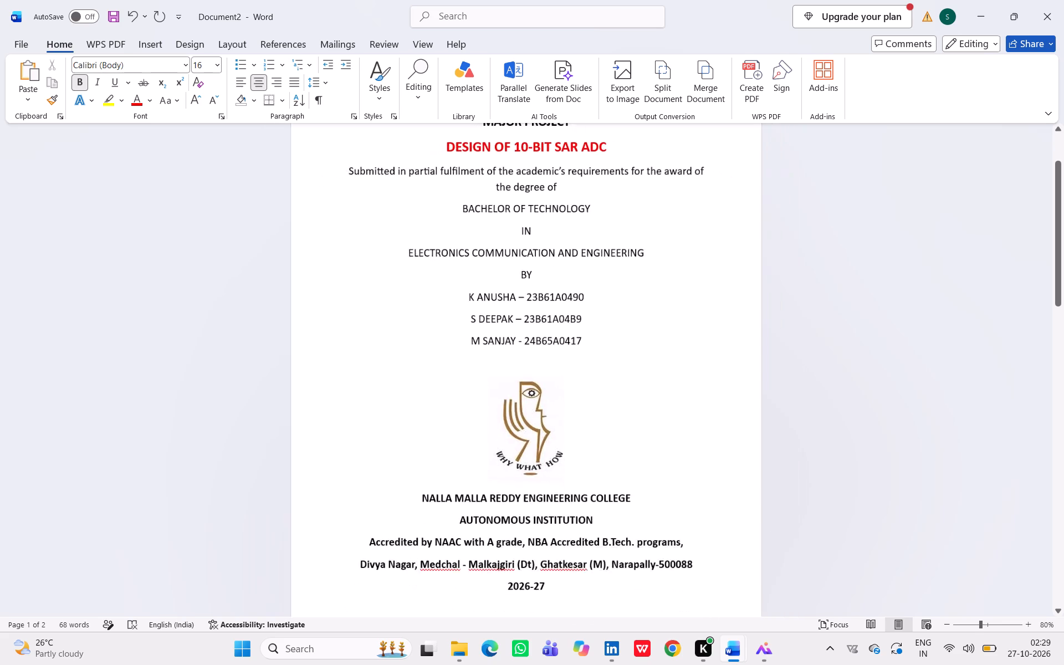
scroll(646, 405, "down", 1, "ctrl")
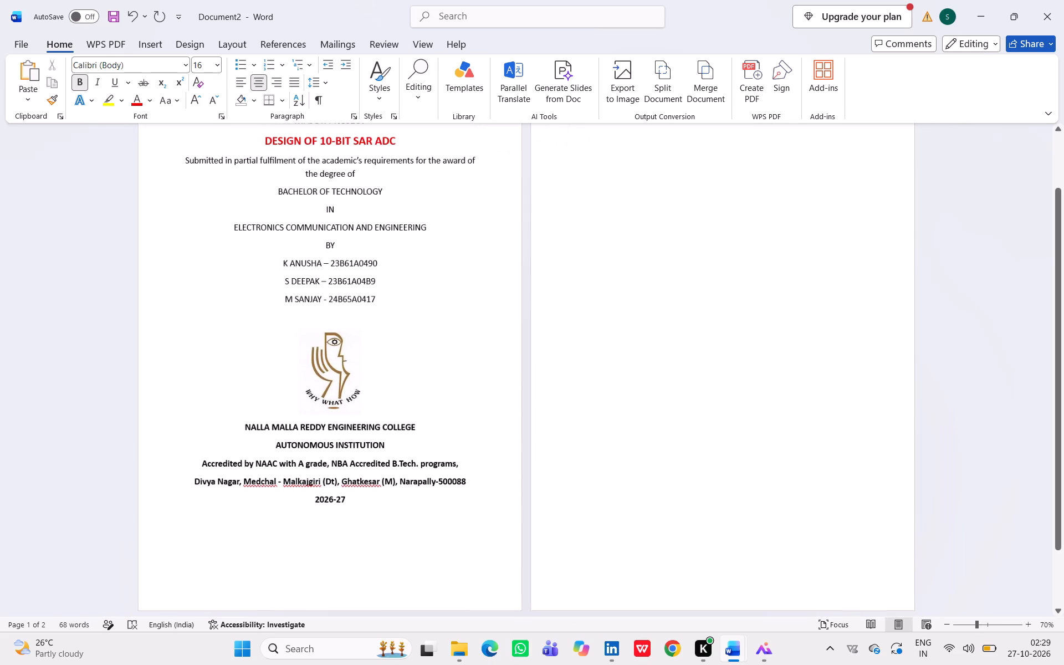
scroll(599, 385, "up", 1)
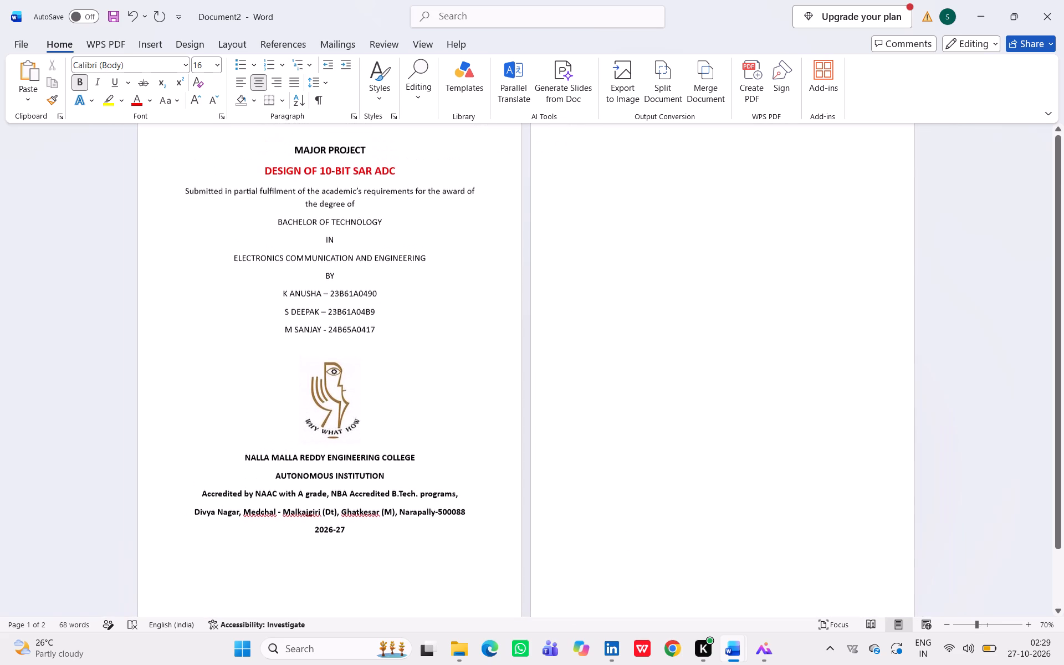
scroll(599, 385, "up", 1)
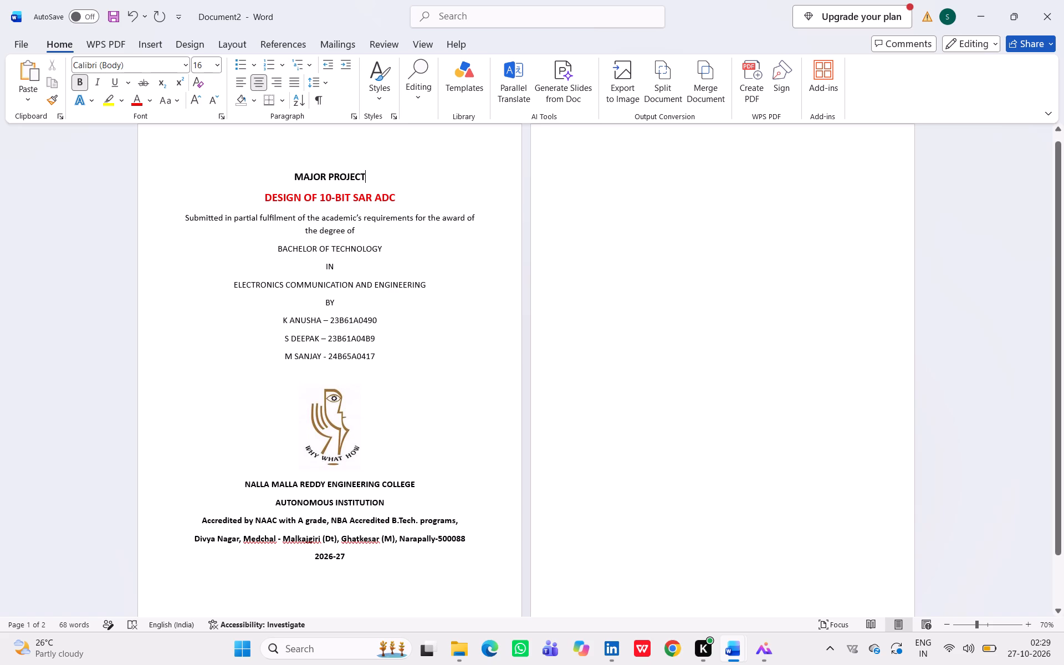
left_click_drag(242, 492, 347, 584)
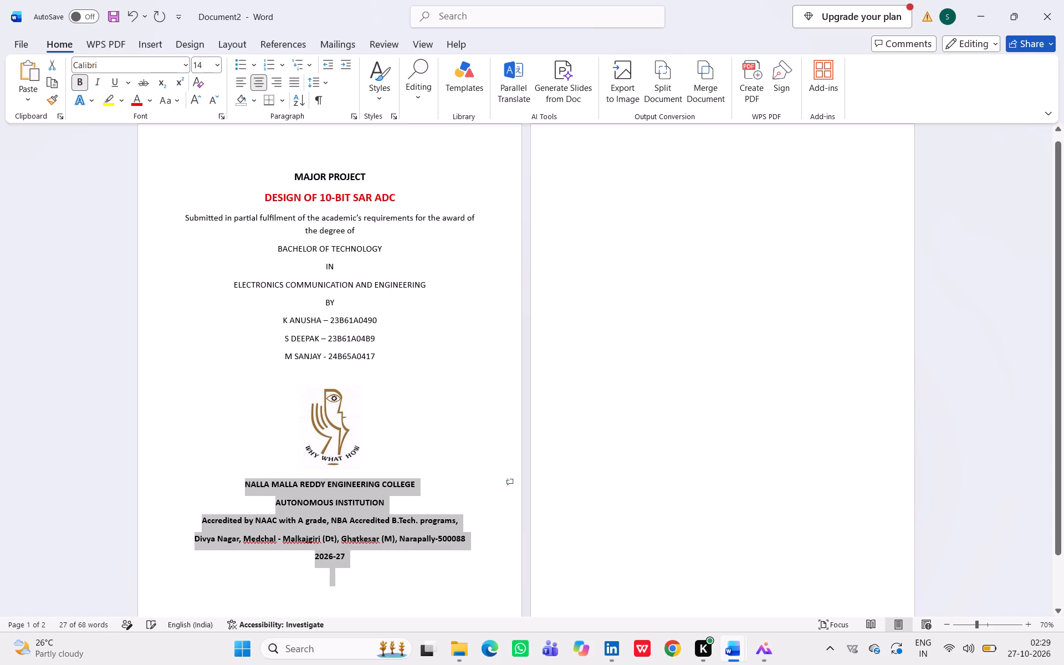
left_click(79, 79)
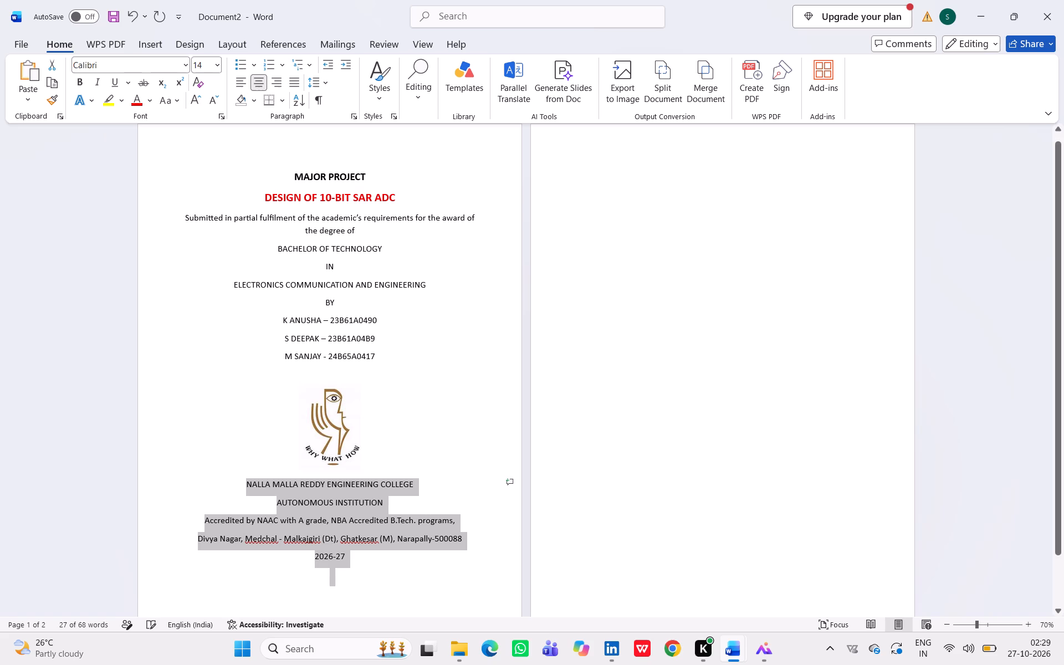
left_click(264, 415)
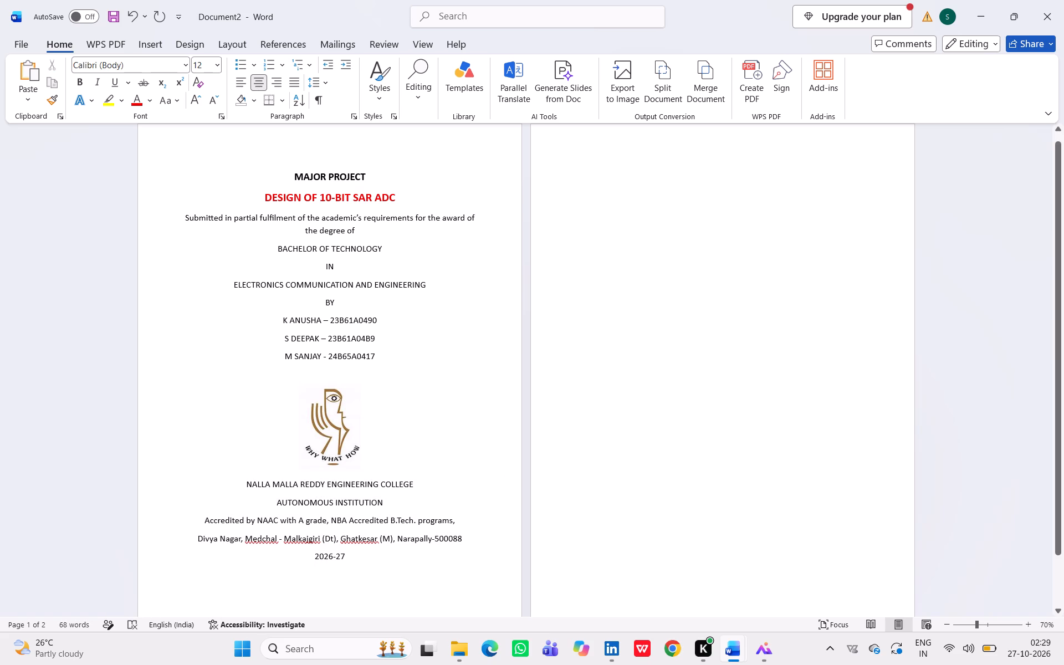
Make the NALLA MALLA REDDY ENGINEERING COLLEGE line below the logo red and bold.
left_click_drag(245, 483, 399, 498)
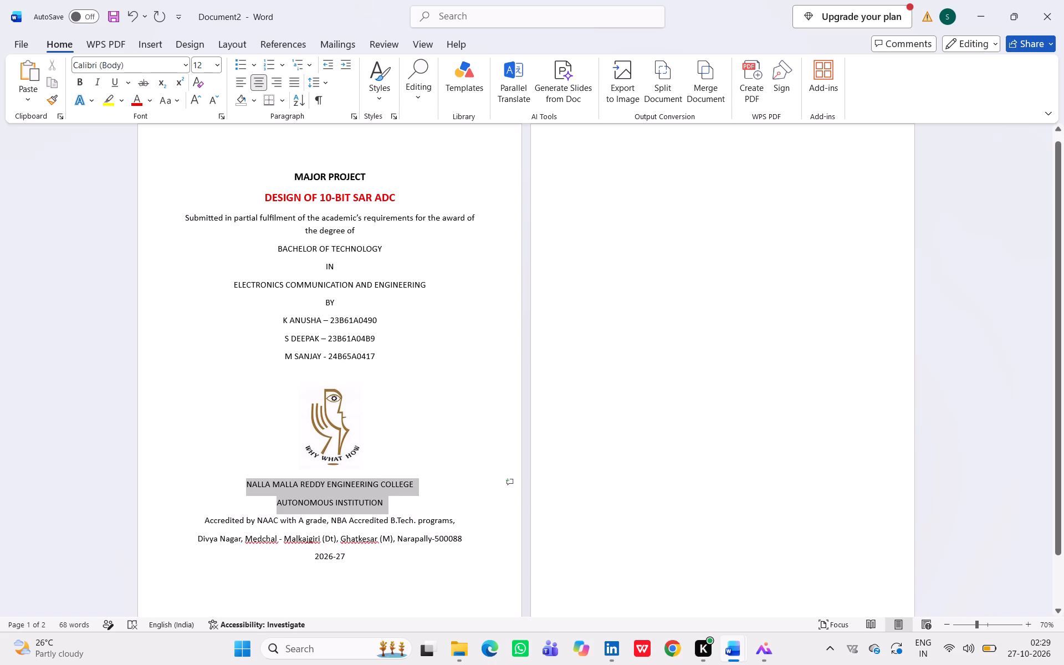
left_click_drag(399, 498, 415, 484)
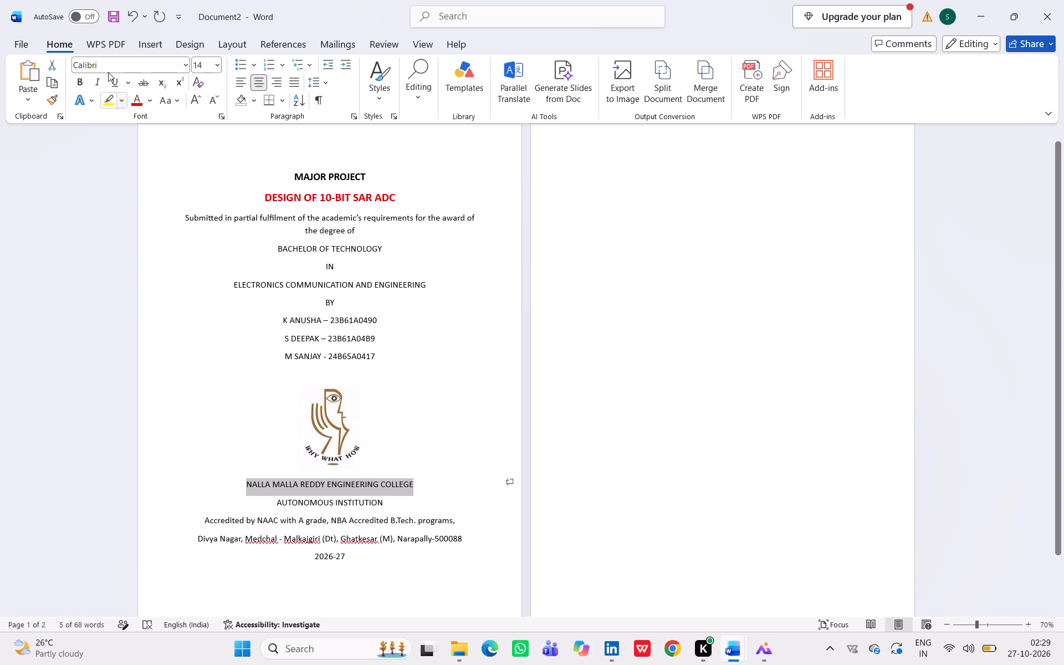
left_click(147, 103)
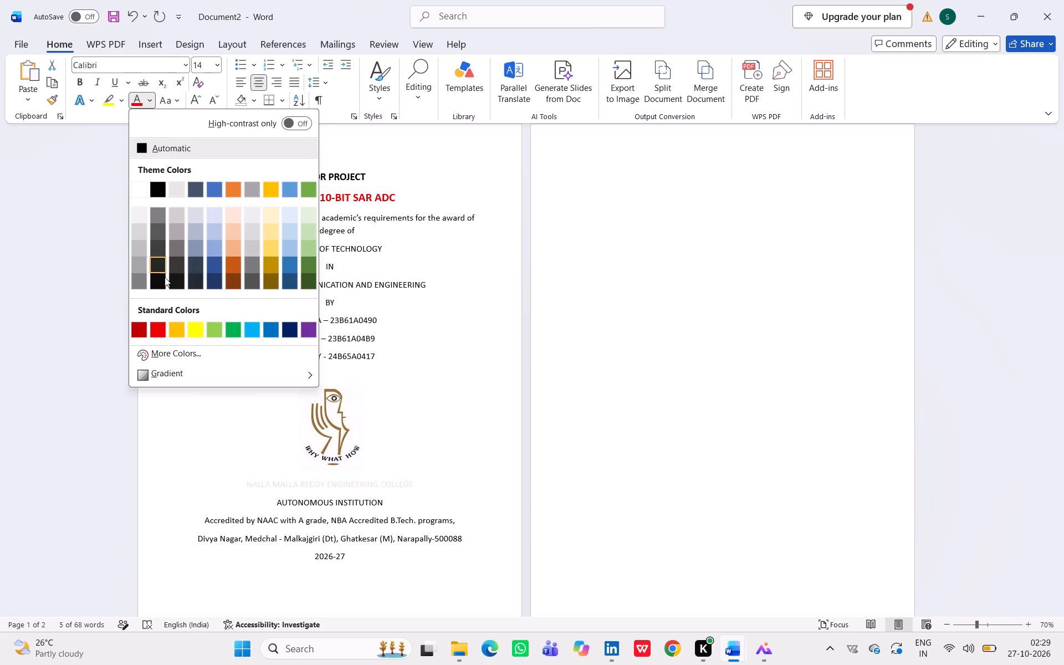
left_click(158, 331)
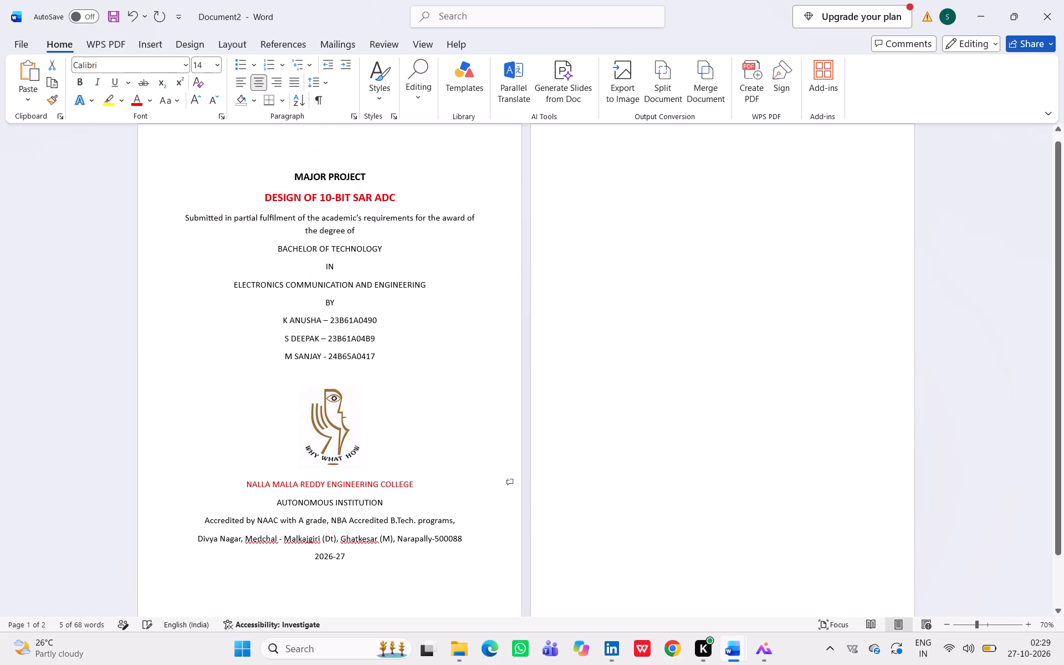
left_click(79, 80)
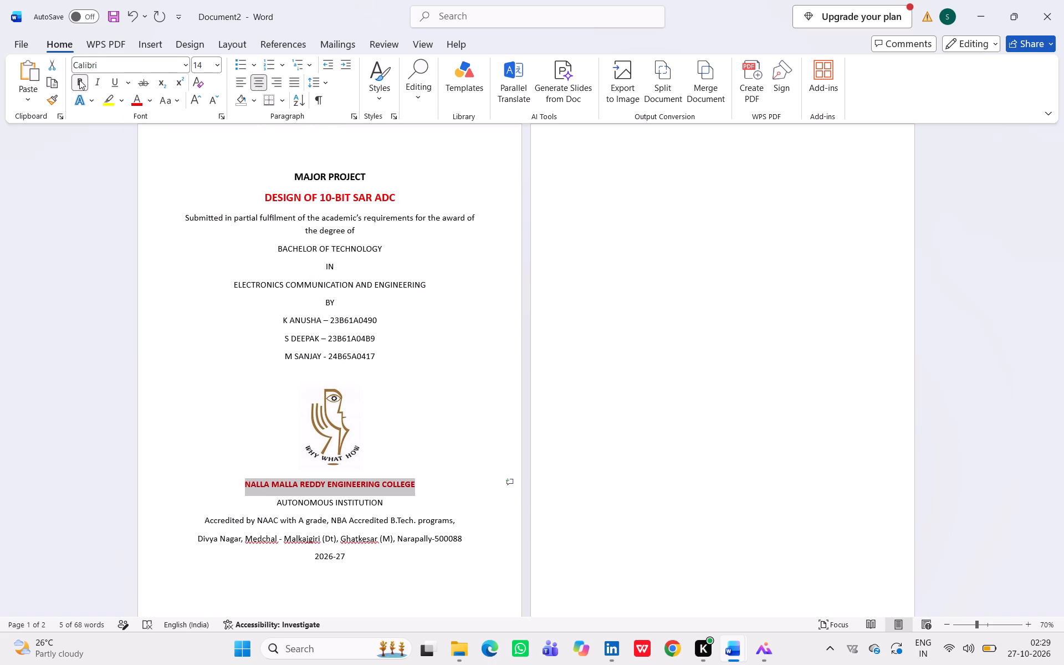
left_click(208, 406)
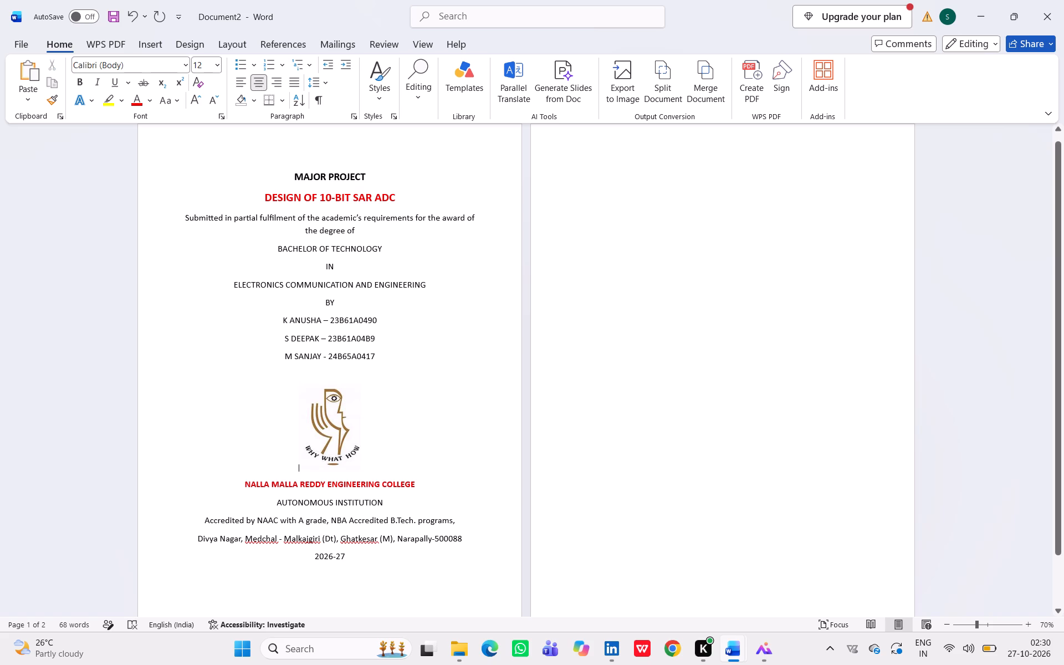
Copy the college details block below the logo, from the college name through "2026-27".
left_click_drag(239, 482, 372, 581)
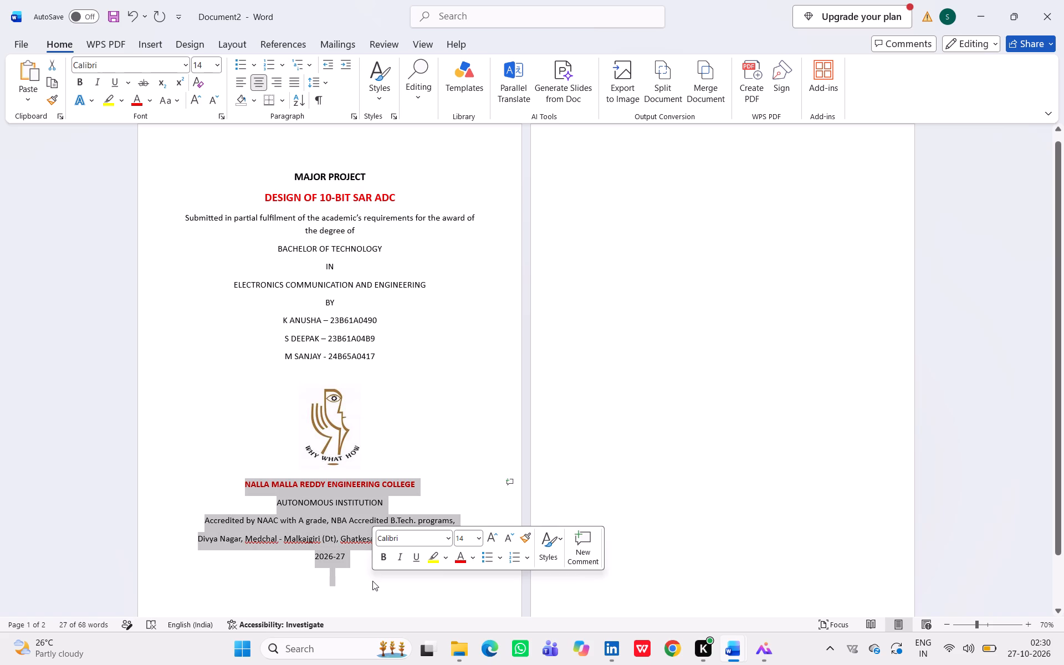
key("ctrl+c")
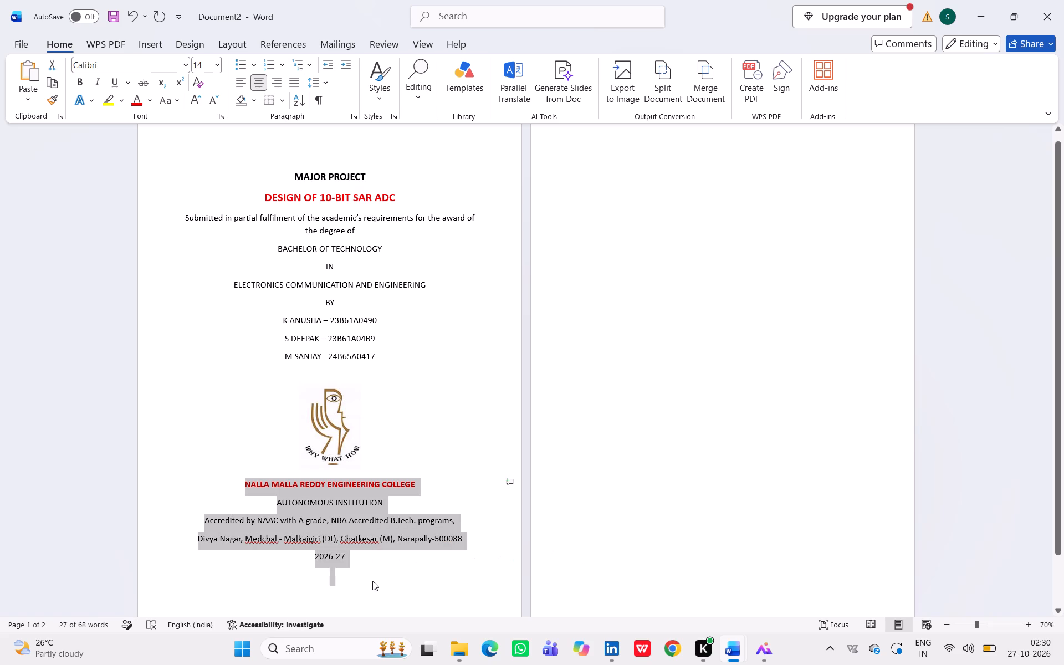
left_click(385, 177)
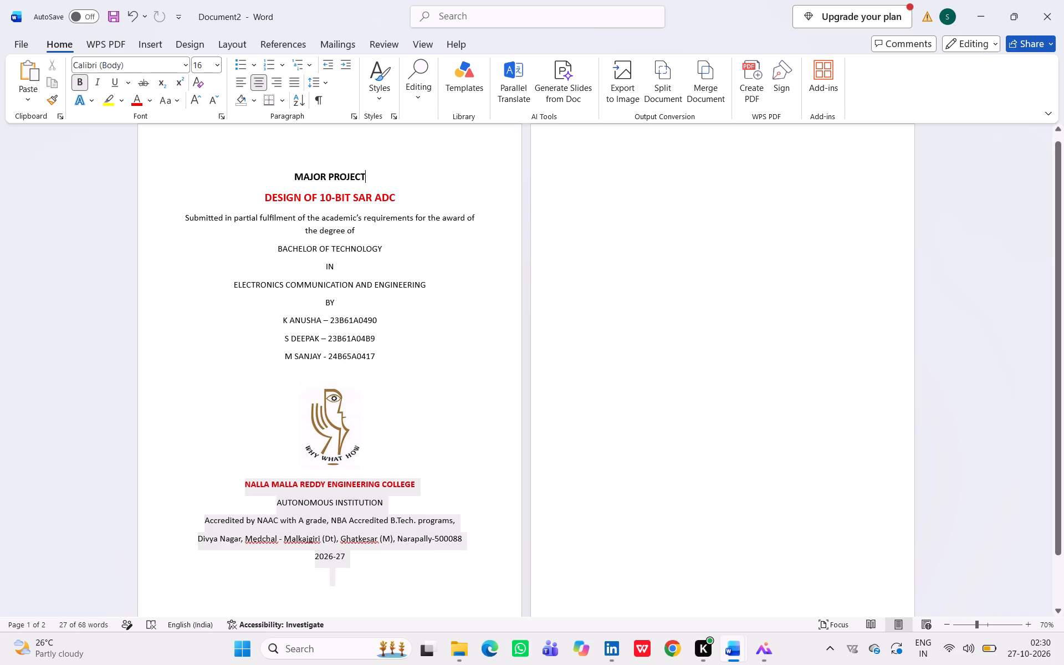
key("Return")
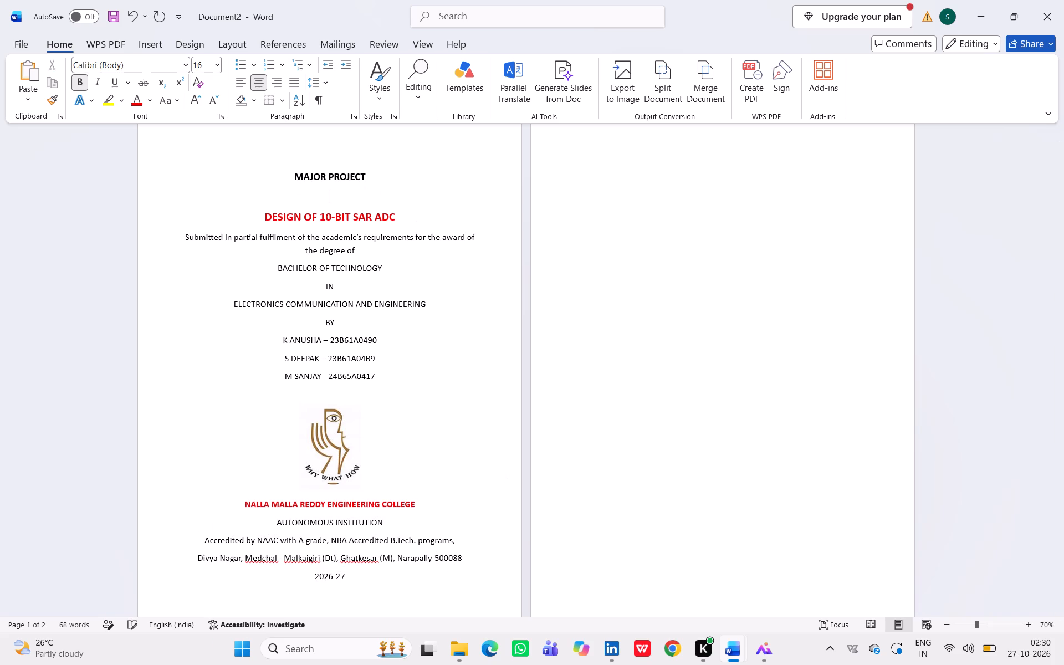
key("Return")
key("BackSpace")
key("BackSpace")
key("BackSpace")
Insert two blank lines above the MAJOR PROJECT heading.
key("Left")
key("Left")
key("Left")
key("Left")
key("Left")
key("Left")
key("Left")
key("Left")
key("Left")
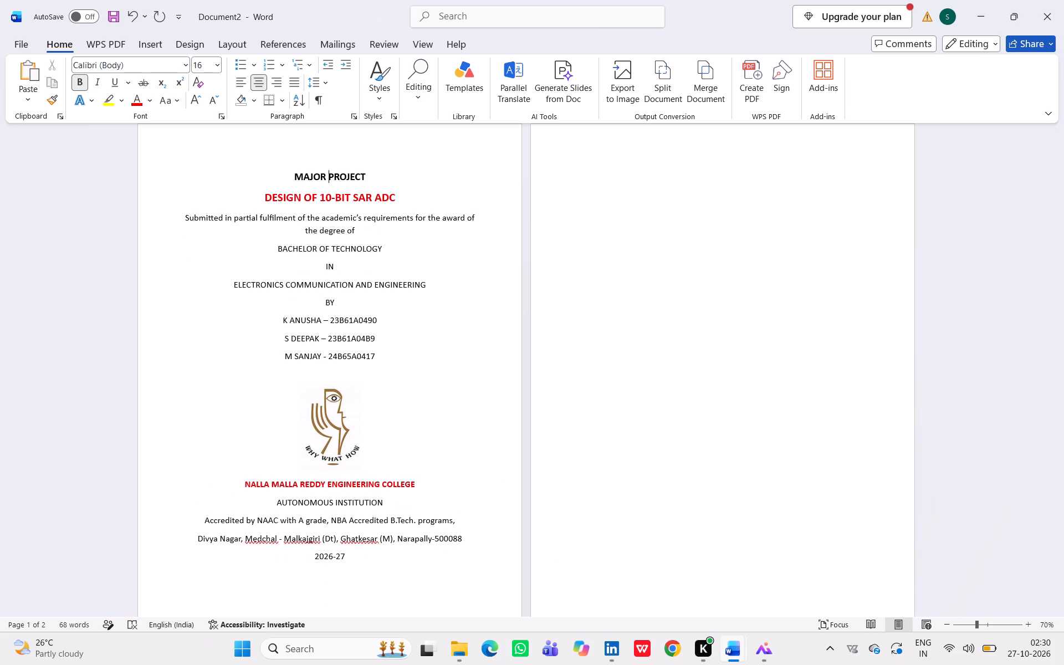
key("Left")
key("Left")
key("Left")
key("Left")
key("Return")
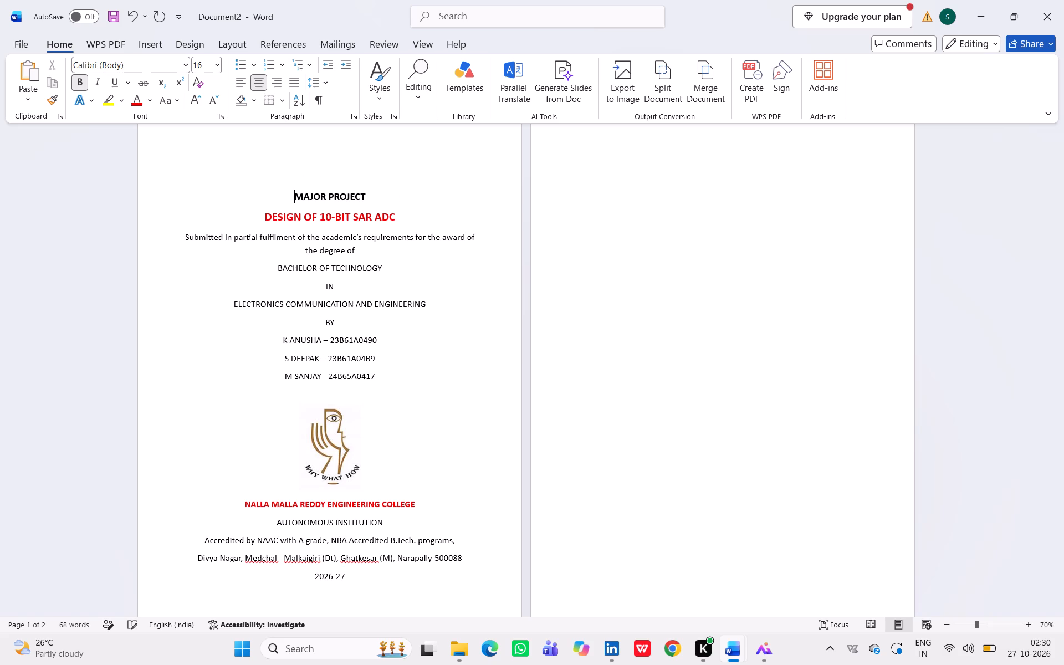
key("Return")
key("Up")
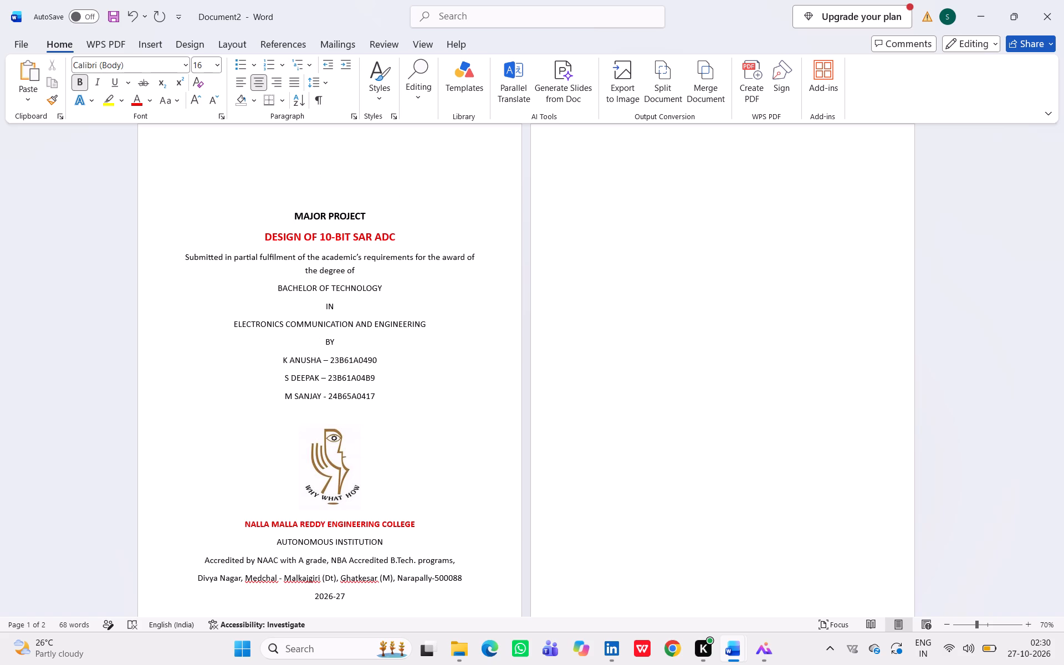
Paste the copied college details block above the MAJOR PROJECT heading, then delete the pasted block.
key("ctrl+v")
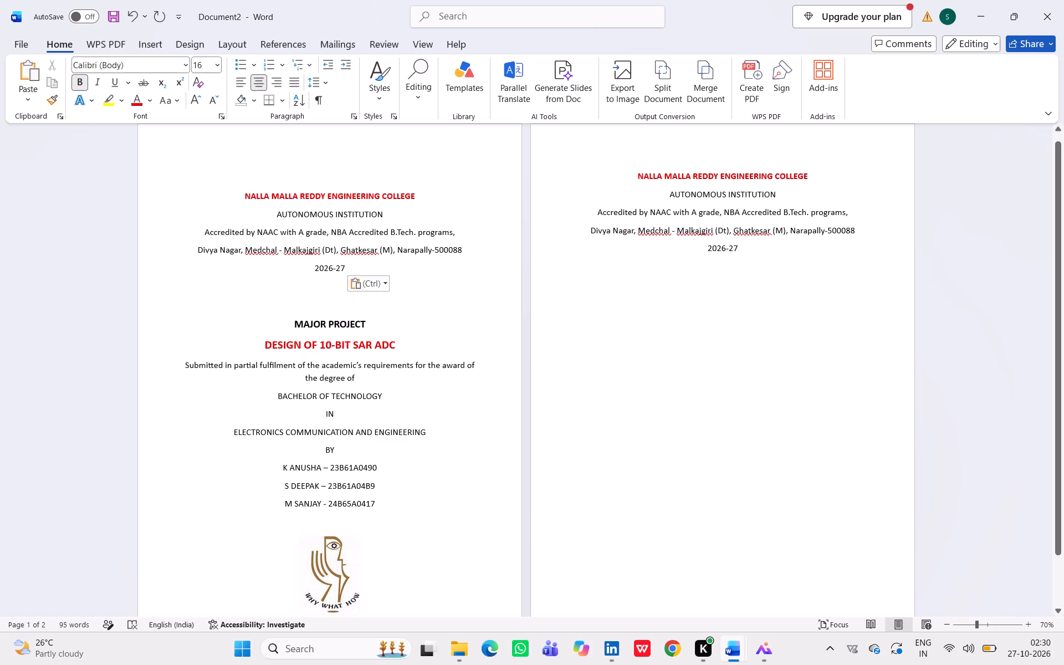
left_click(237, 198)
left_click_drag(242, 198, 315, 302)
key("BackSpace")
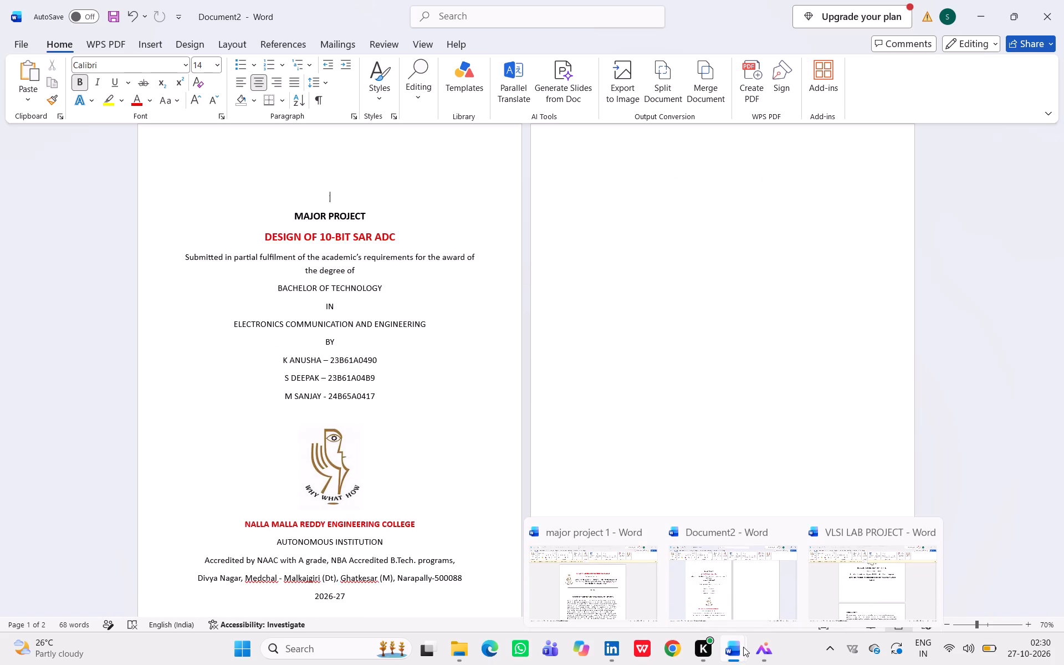
Copy the college letterhead with logo and rule from the "major project 1" document and paste it above MAJOR PROJECT in Document2.
left_click(623, 598)
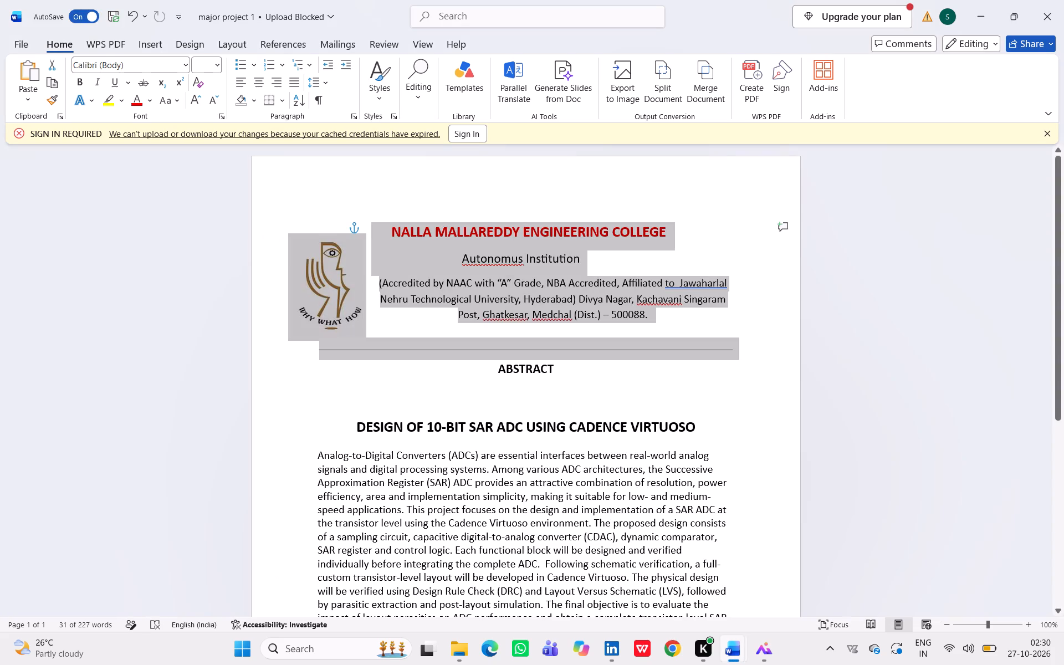
key("ctrl+c")
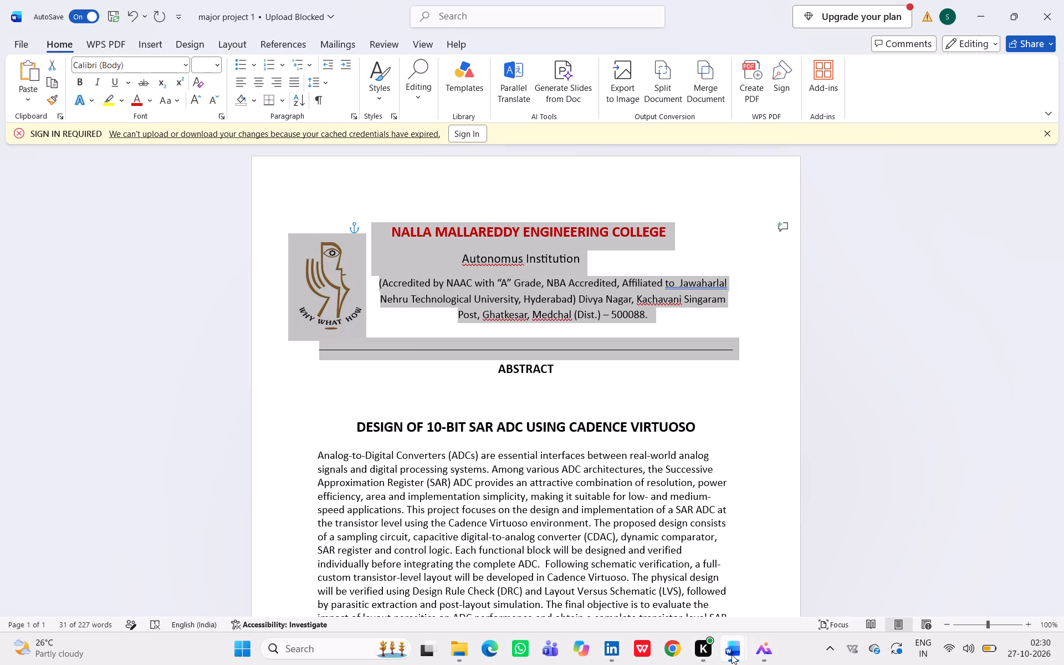
left_click(733, 596)
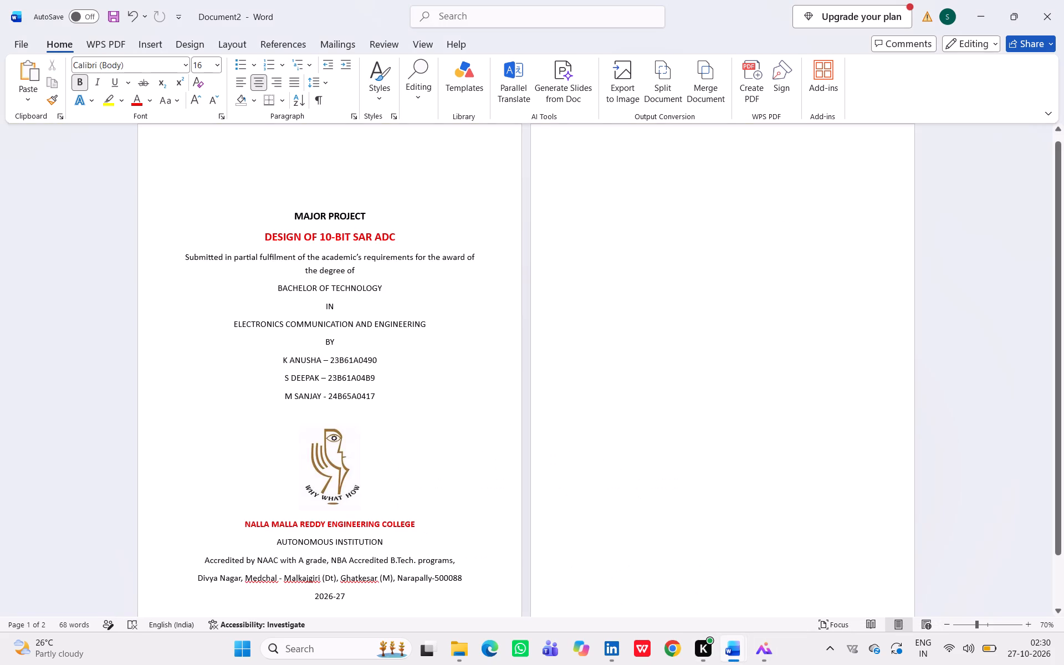
key("ctrl+v")
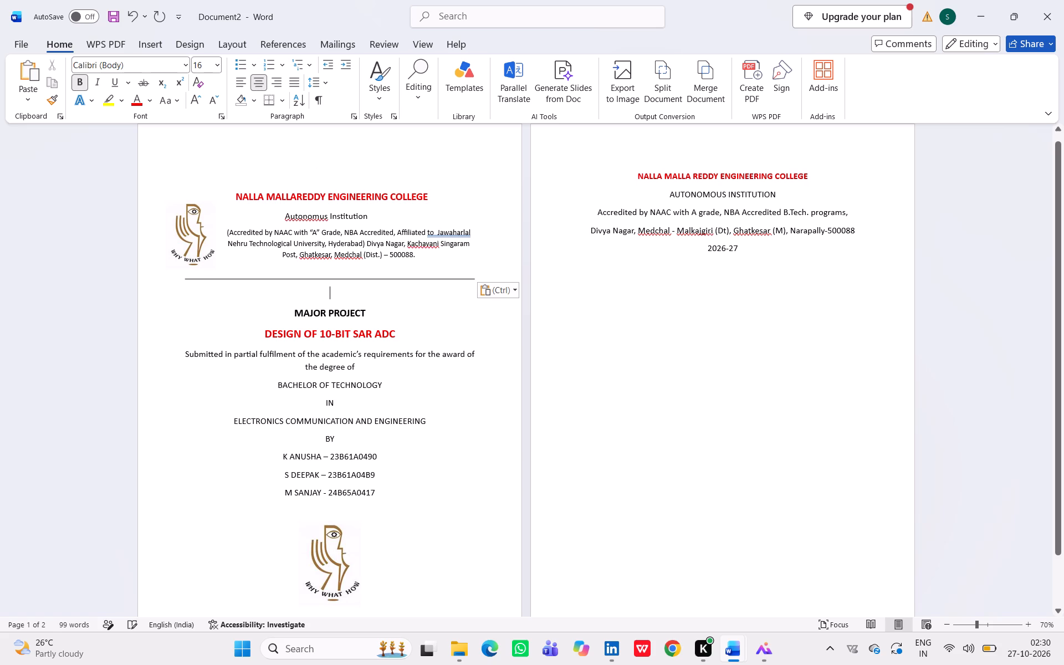
Delete the original college details block, from the college name through "2026-27", on the second page.
left_click_drag(624, 179, 712, 271)
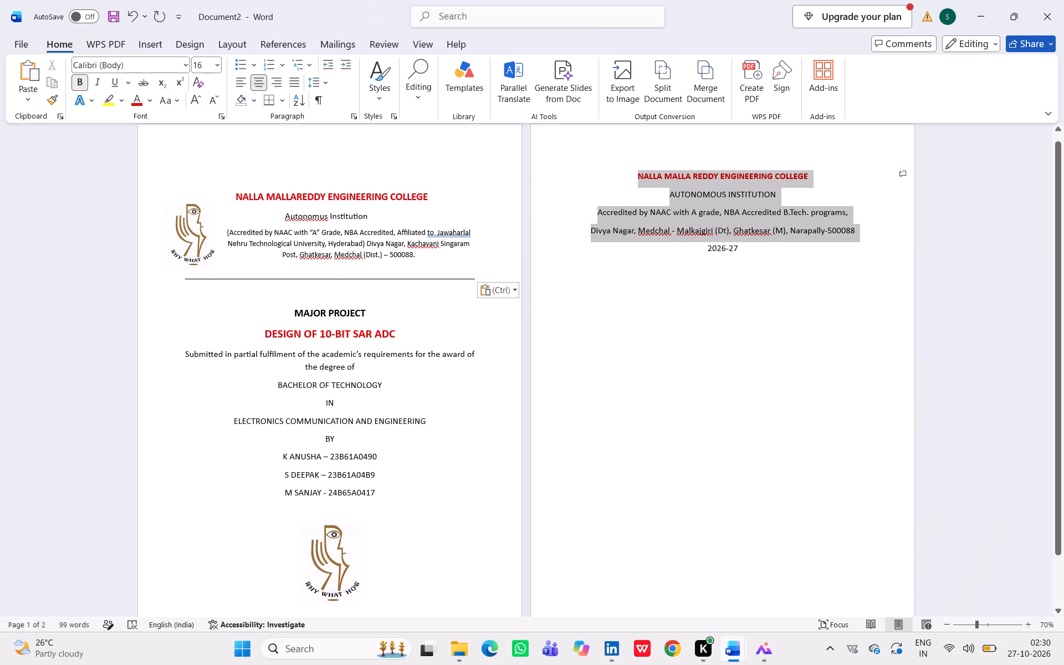
left_click_drag(712, 271, 744, 271)
key("BackSpace")
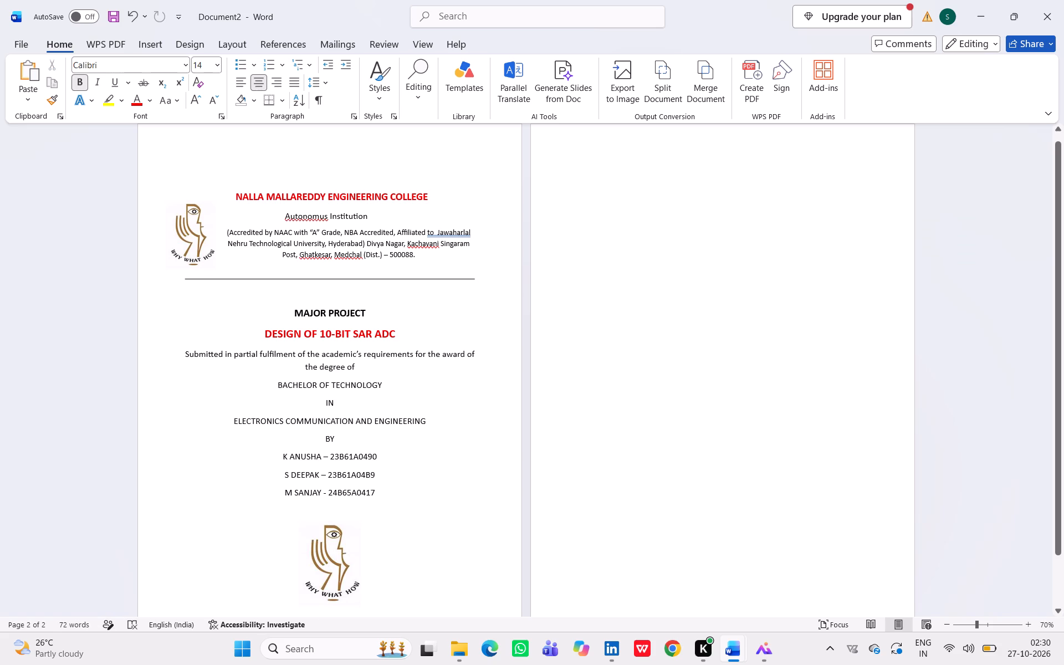
Enlarge the college logo in the letterhead slightly by its upper corner.
left_click(193, 242)
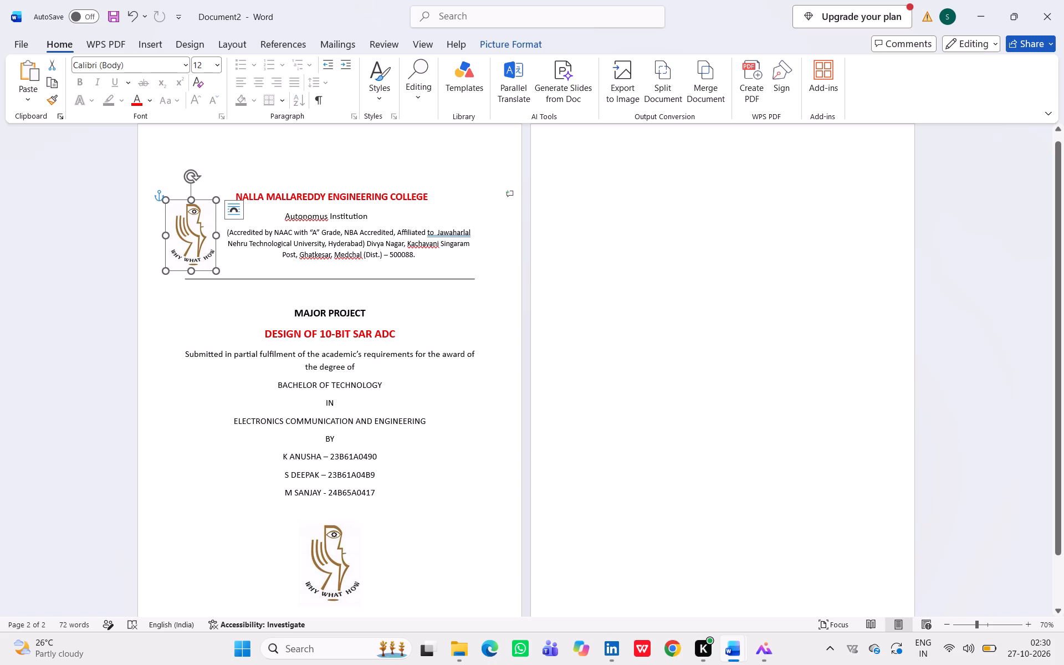
left_click_drag(216, 201, 223, 197)
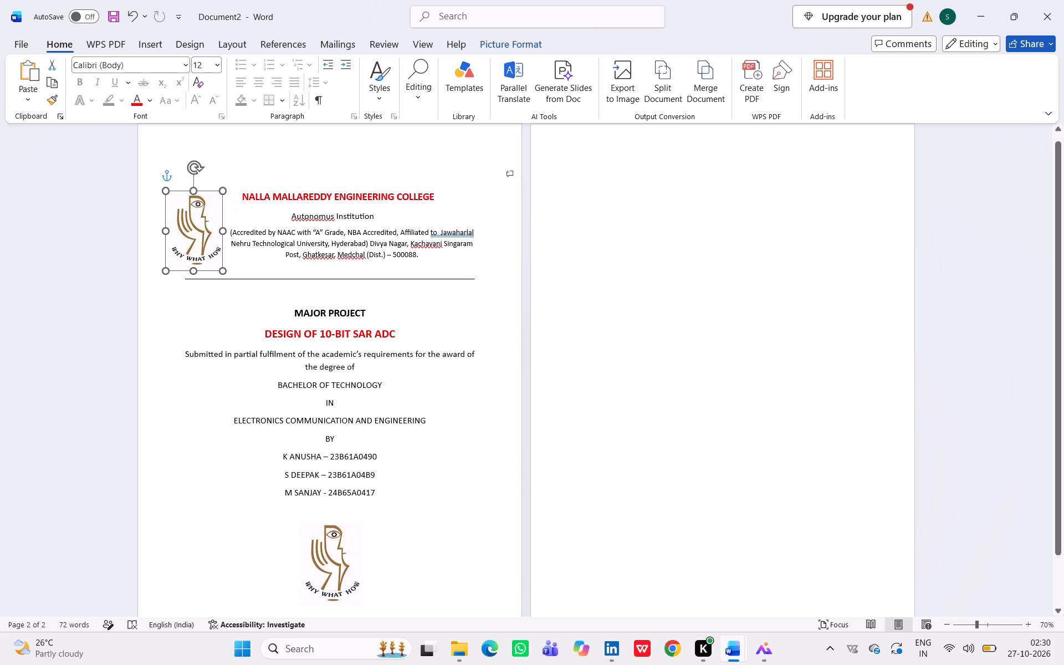
left_click_drag(223, 197, 222, 198)
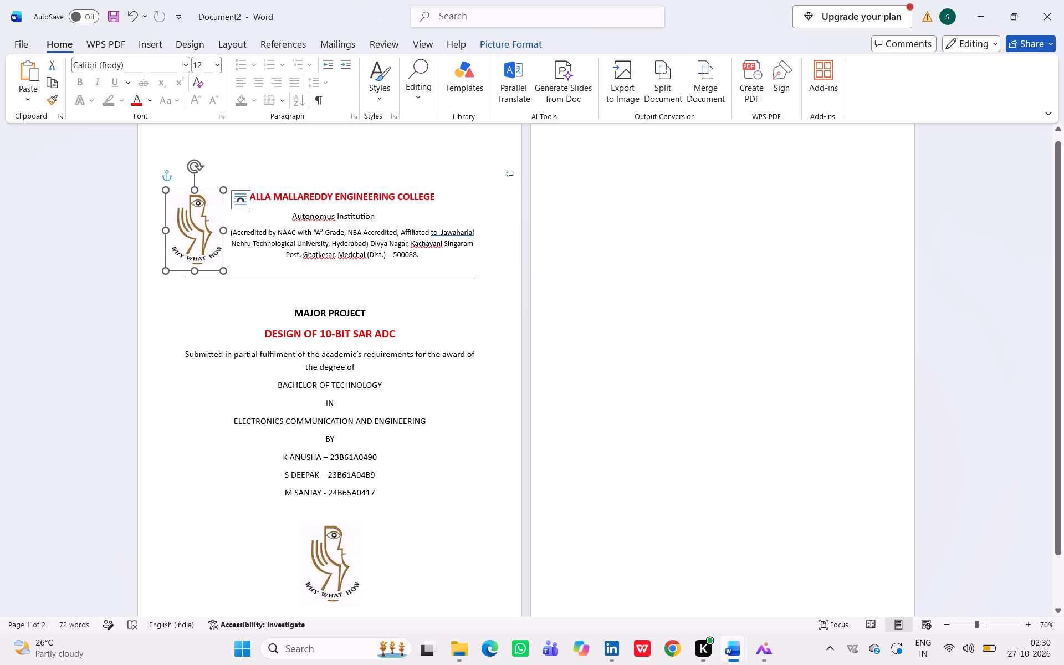
left_click(221, 317)
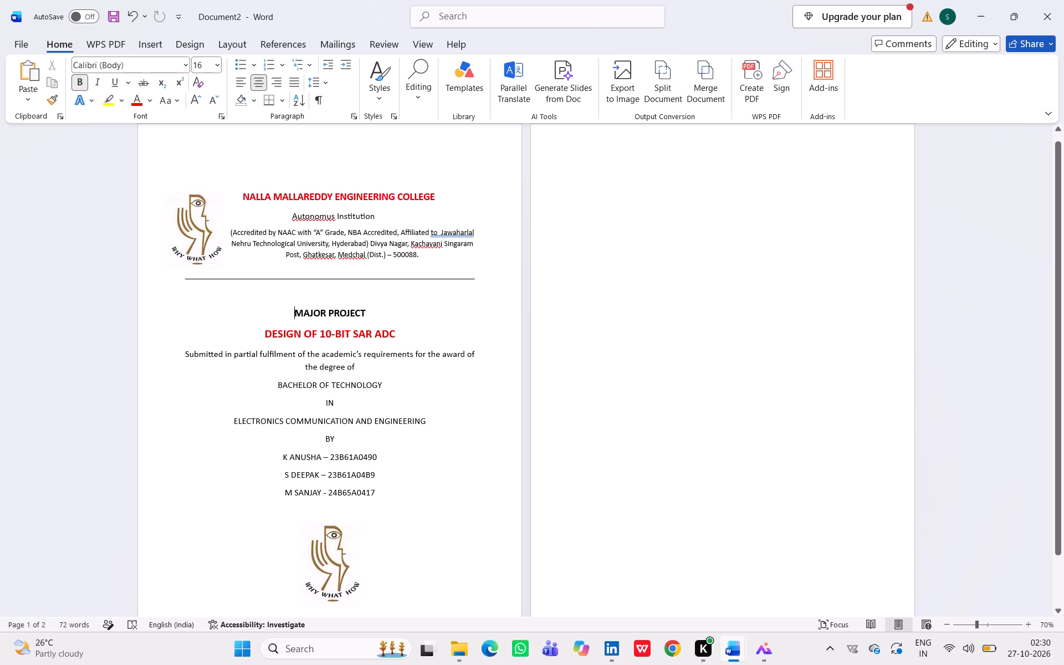
Shift the red college name in the letterhead along its line by inserting six spaces before it.
left_click(243, 201)
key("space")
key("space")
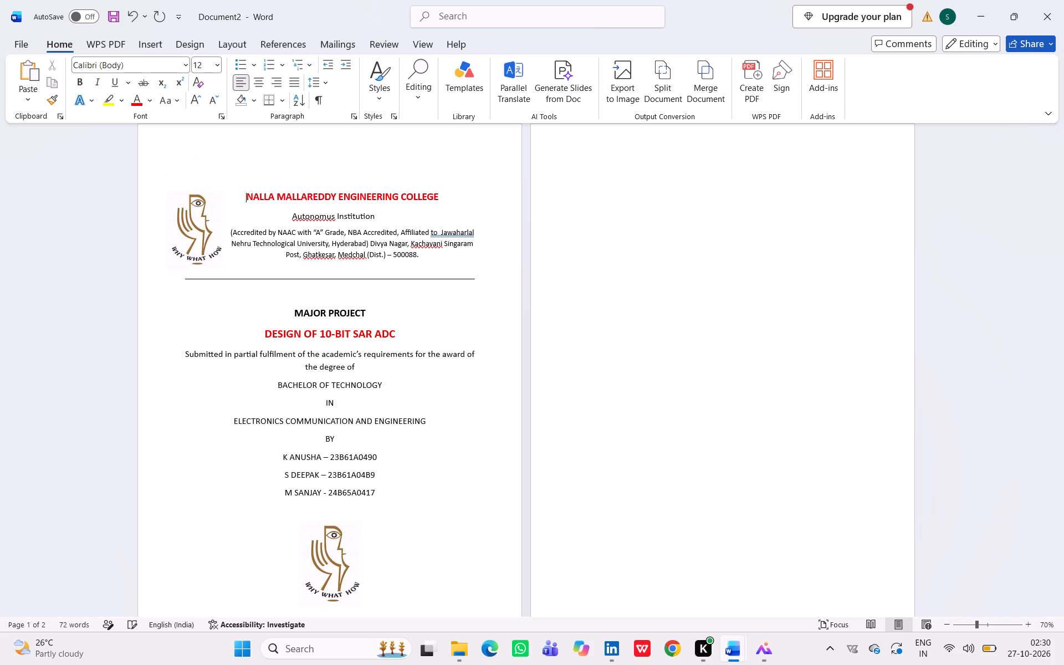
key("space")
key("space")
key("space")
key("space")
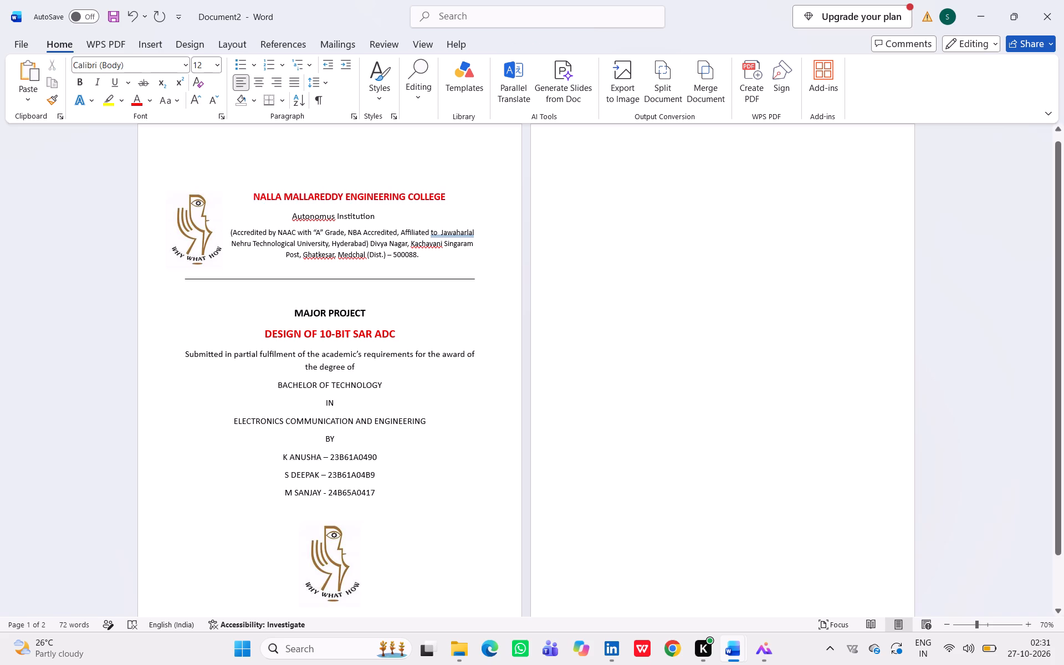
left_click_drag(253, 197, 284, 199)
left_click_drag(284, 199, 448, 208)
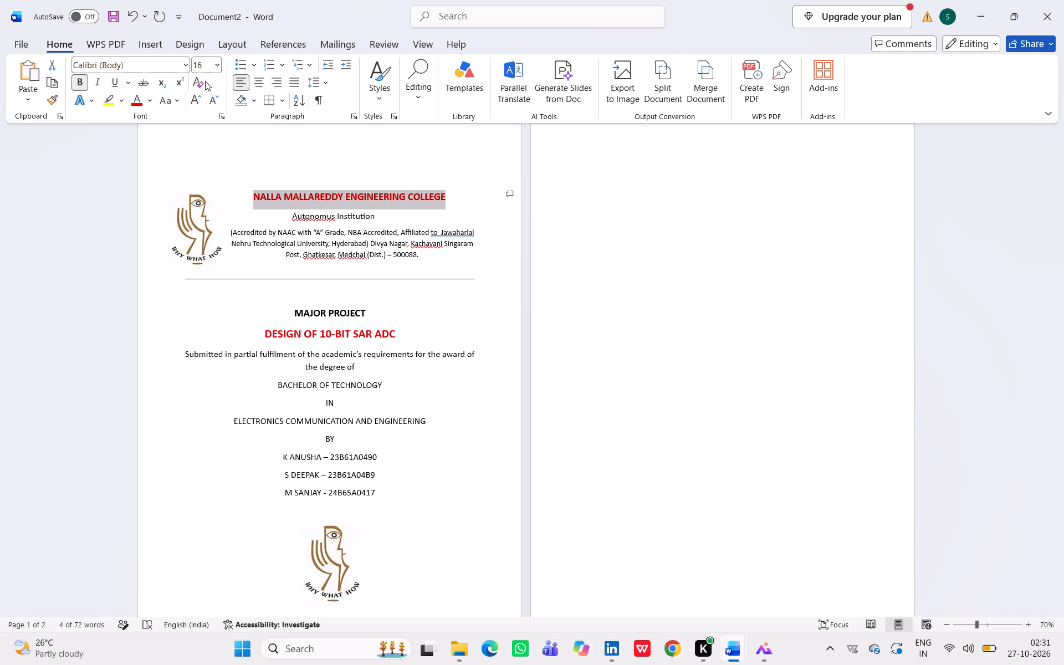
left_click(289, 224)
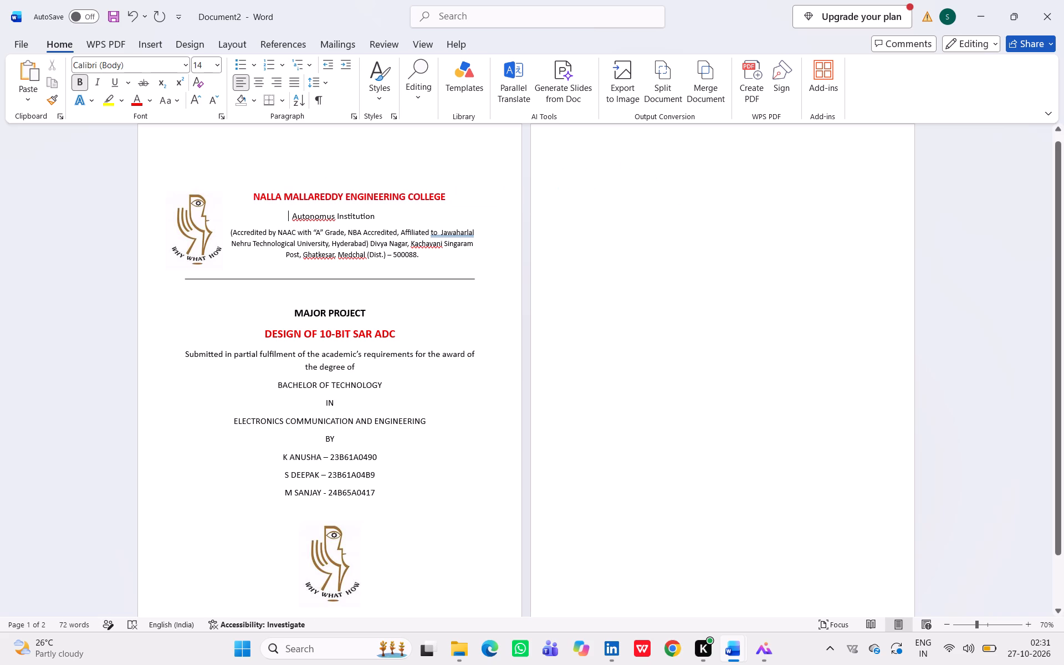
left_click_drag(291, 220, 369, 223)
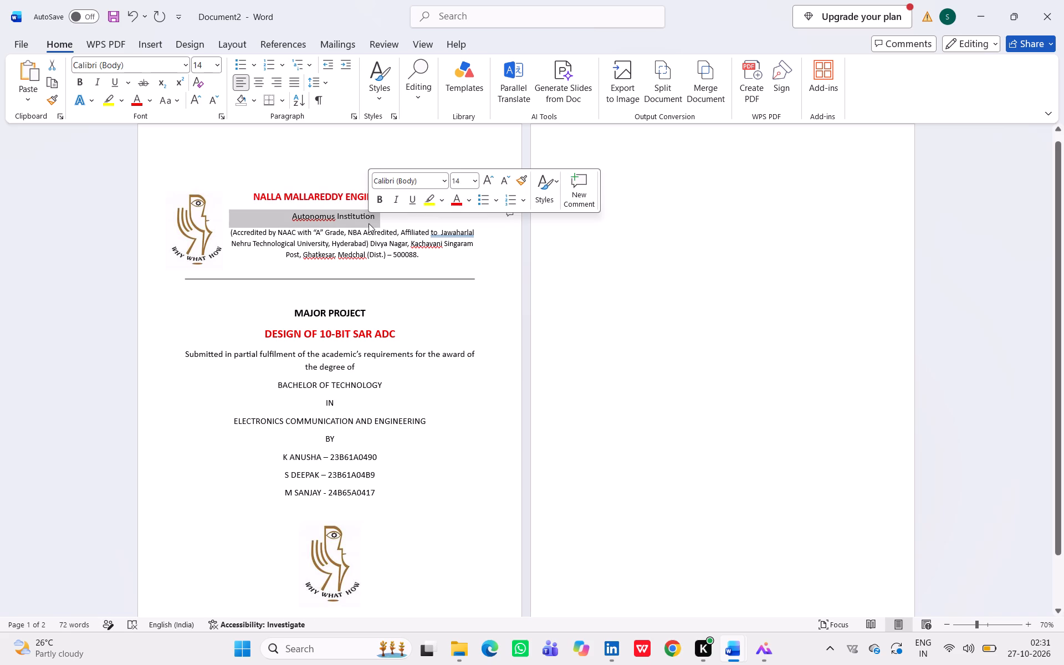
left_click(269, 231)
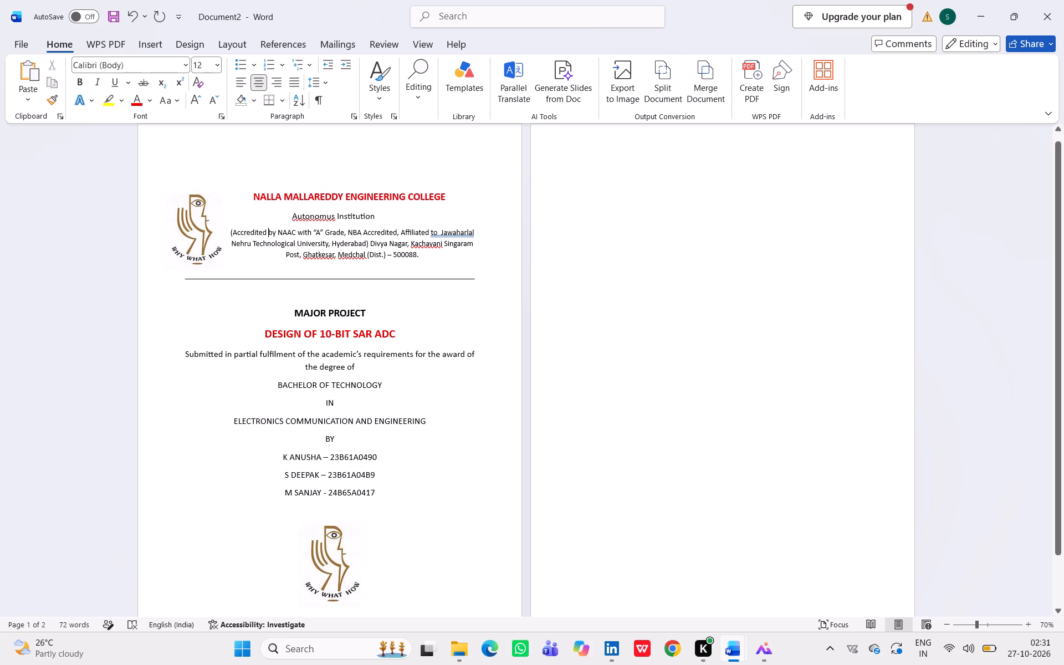
Shift the "Autonomus Institution" line in the letterhead along by inserting five spaces before it.
left_click(282, 218)
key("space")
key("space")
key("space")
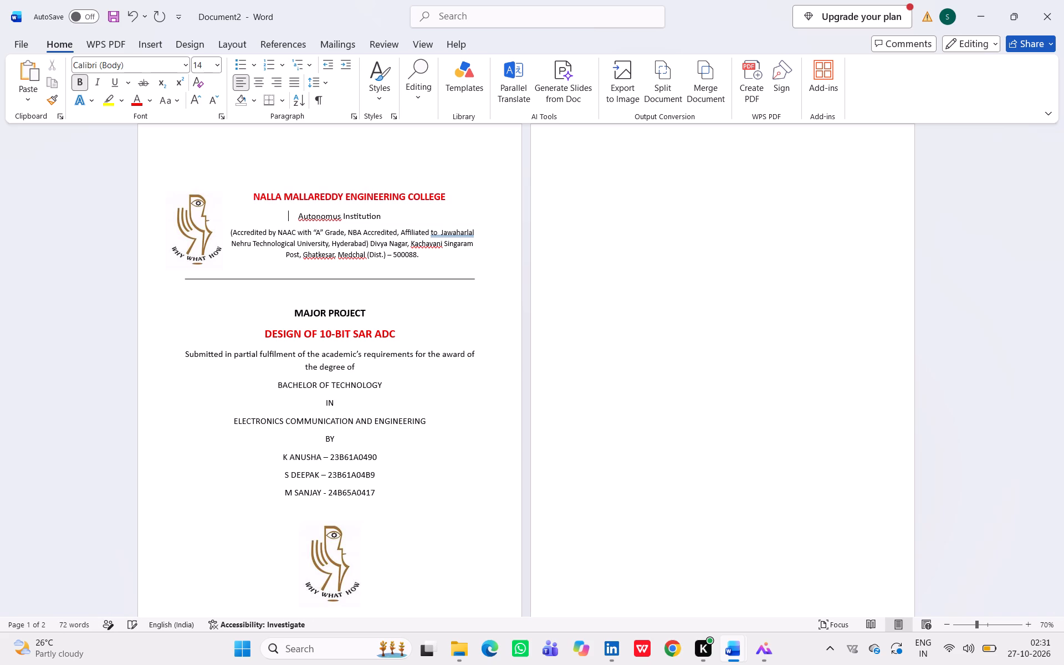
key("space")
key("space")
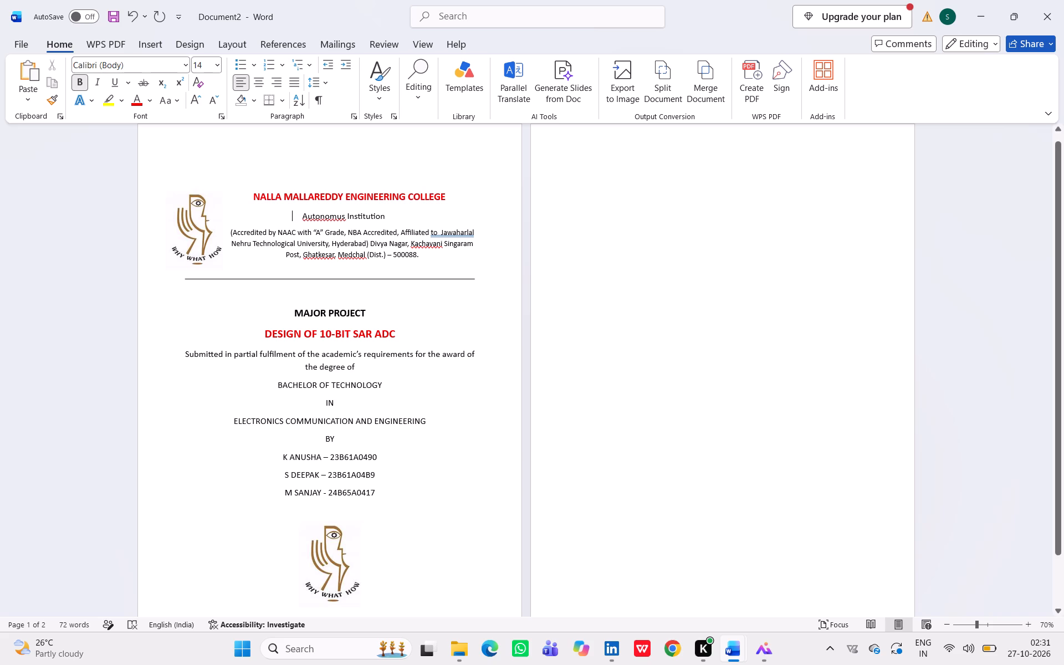
Insert one space before "(Accredited" and three spaces before "Nehru" in the letterhead's accreditation paragraph.
left_click(229, 233)
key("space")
key("Down")
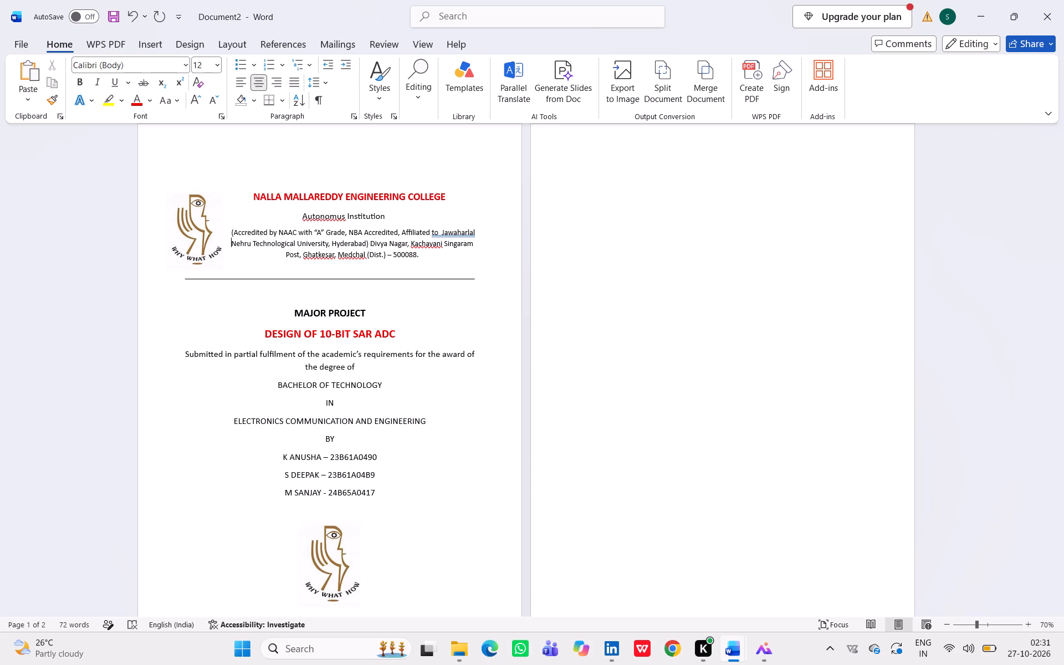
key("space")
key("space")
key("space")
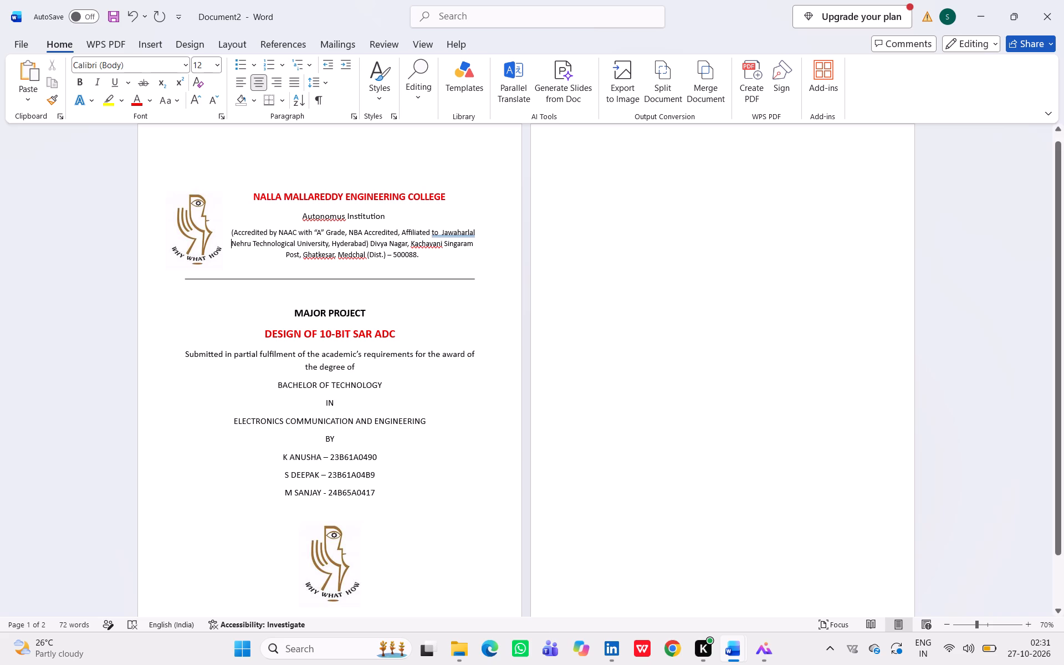
Delete the second college logo below the team members' list.
left_click(381, 383)
scroll(404, 423, "down", 1)
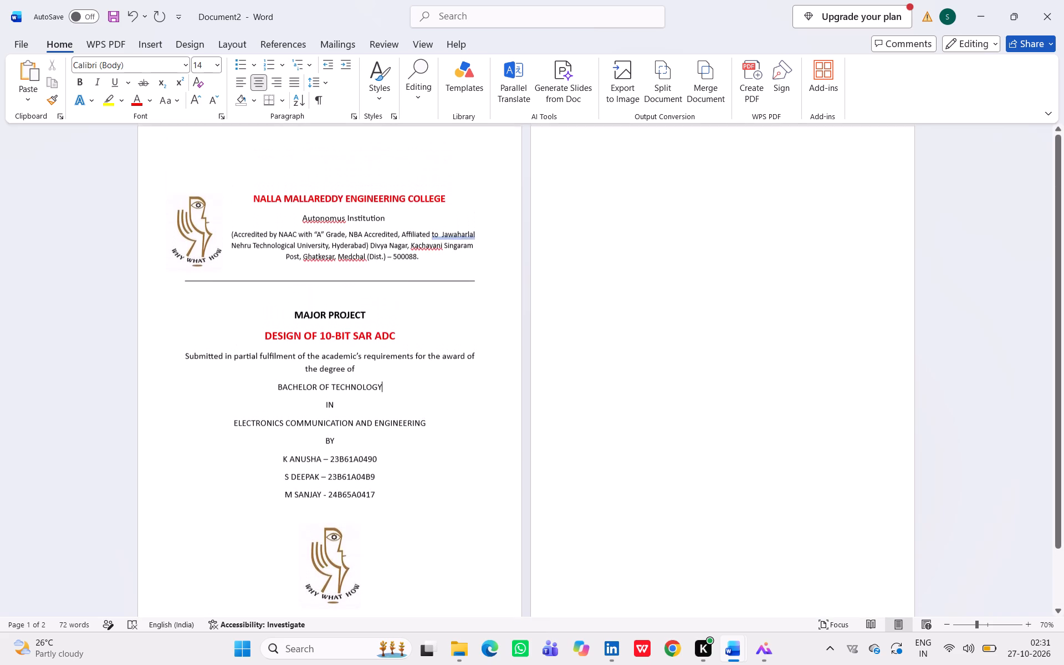
left_click(345, 555)
key("BackSpace")
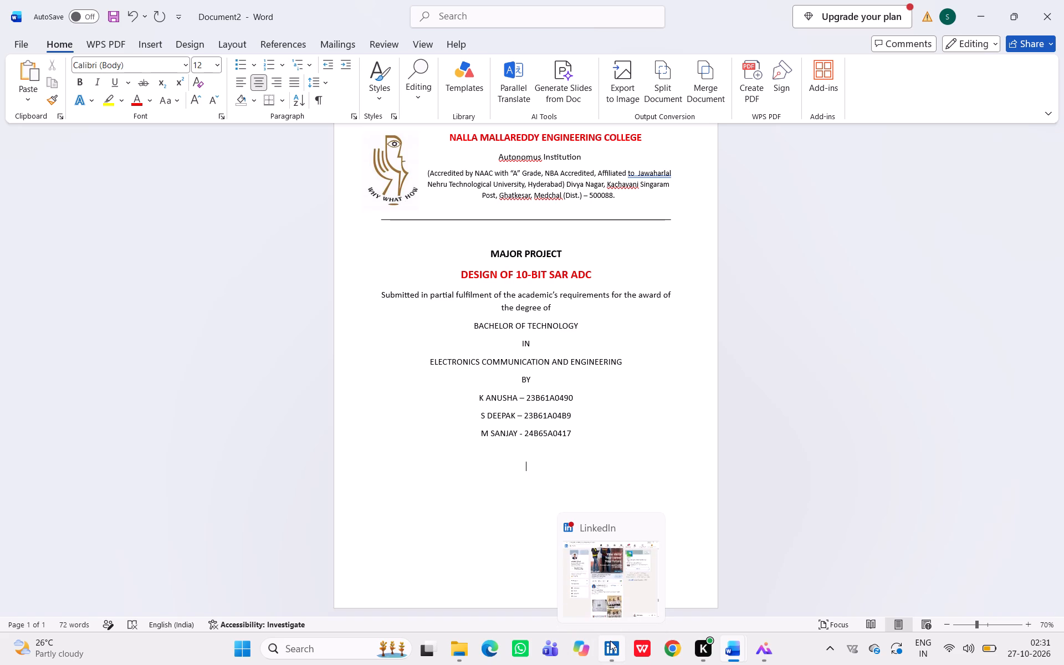
In Chrome, search for "b. tech major project report format" and open the MRCET project report template.
left_click(669, 644)
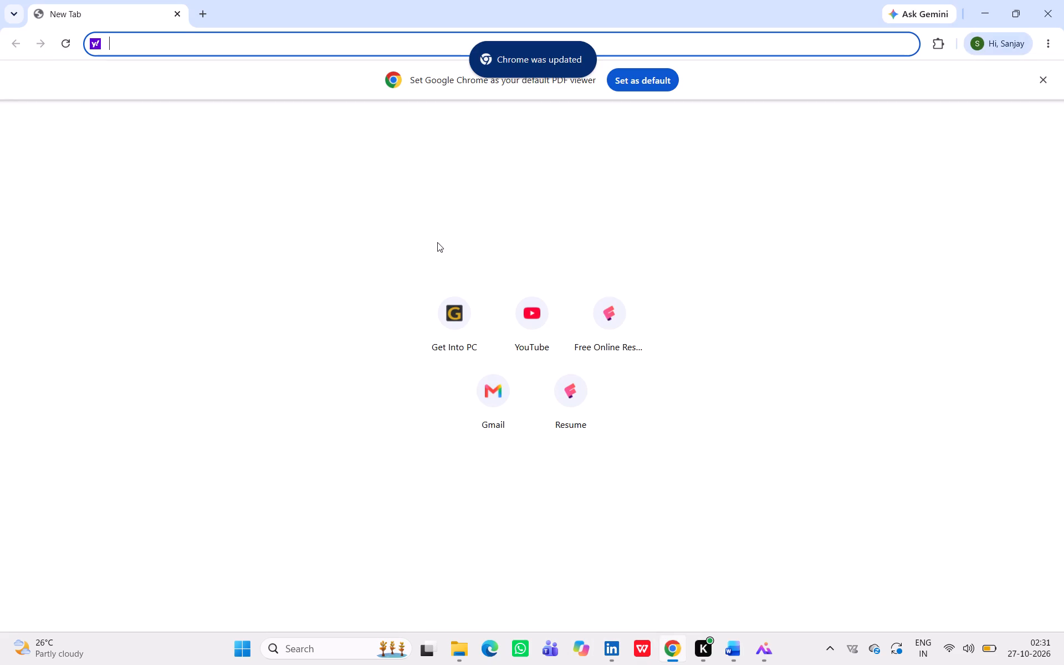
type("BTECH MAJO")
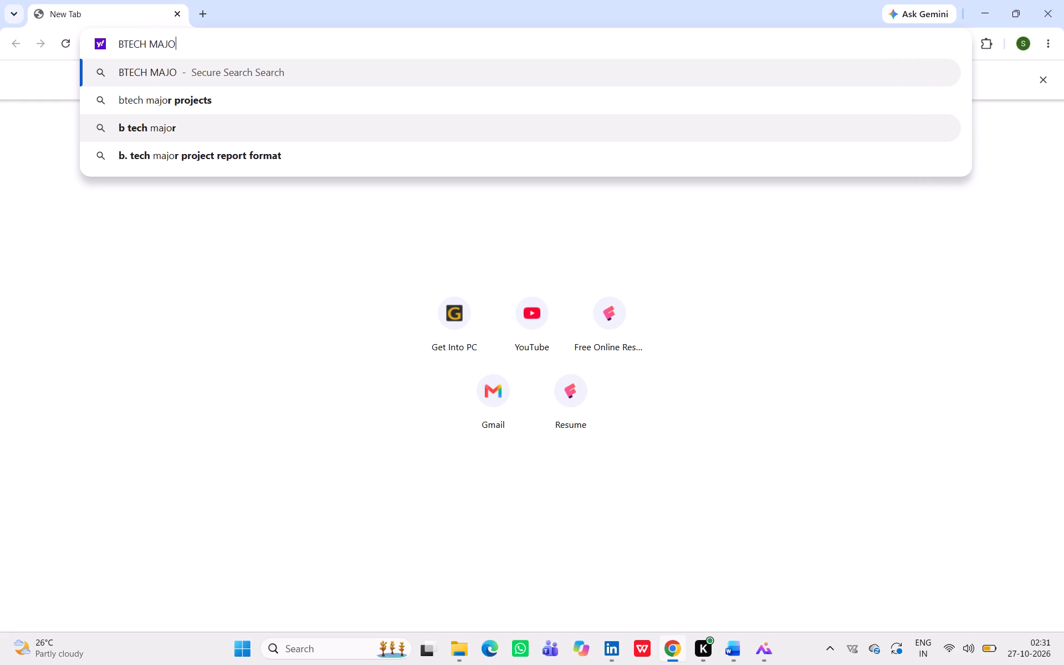
left_click(257, 145)
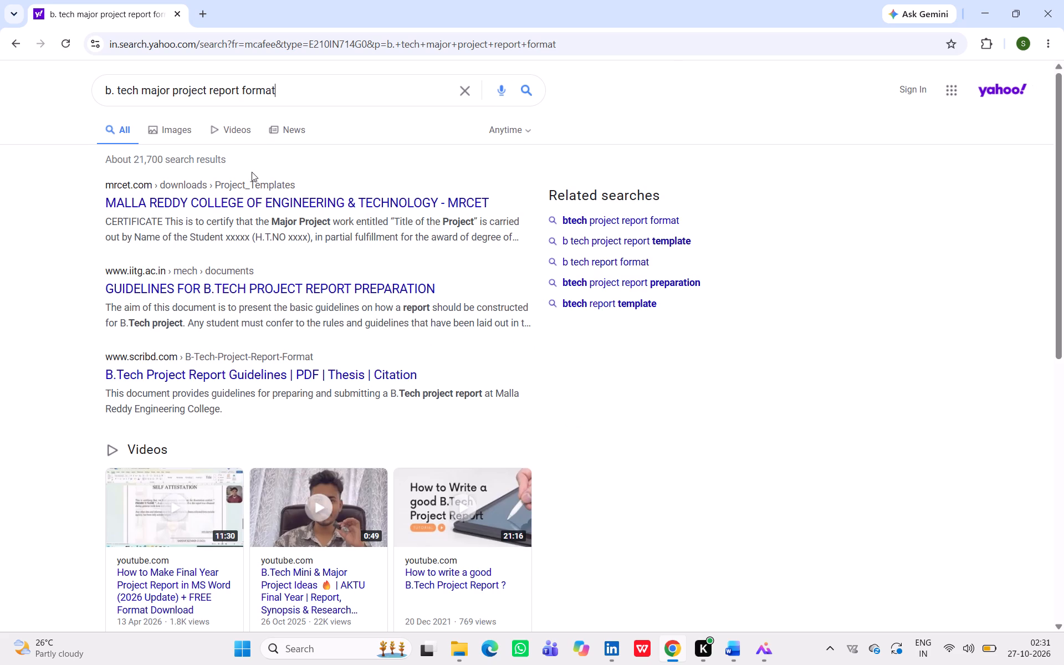
left_click(260, 197)
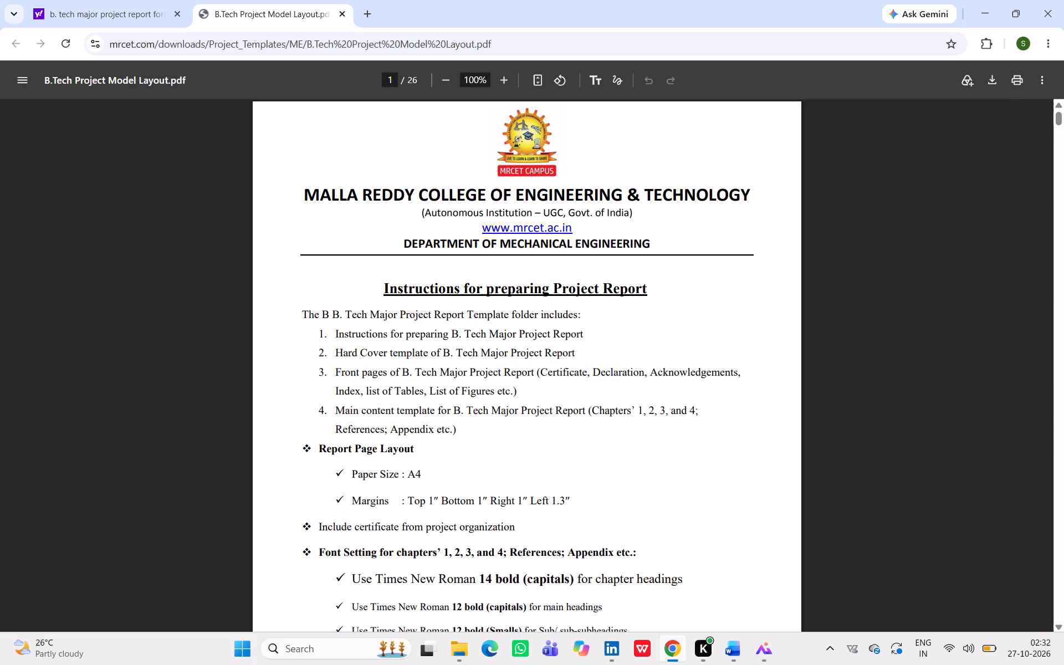
Examine the project report cover page design in the MRCET B.Tech Project Model Layout PDF.
scroll(530, 360, "down", 5)
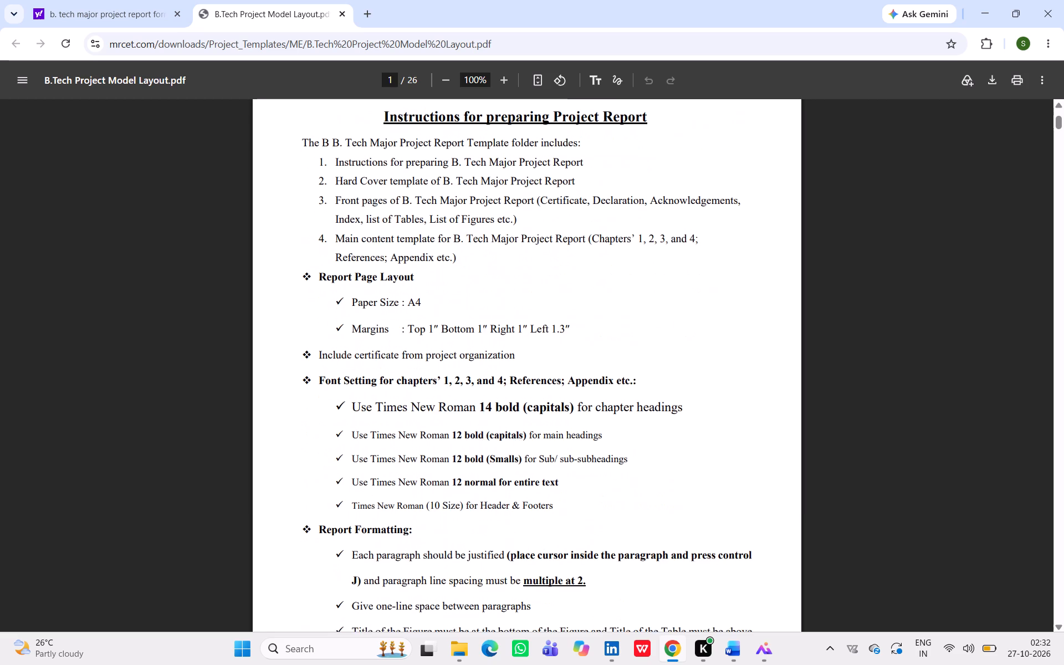
scroll(530, 360, "down", 4)
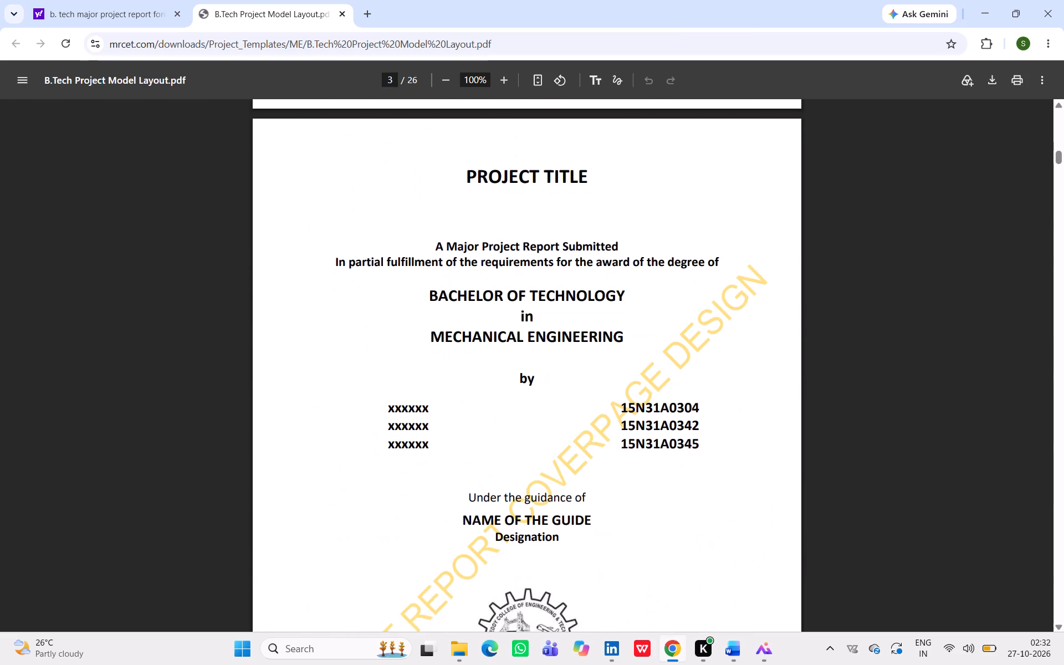
scroll(530, 360, "down", 1)
scroll(530, 360, "up", 2)
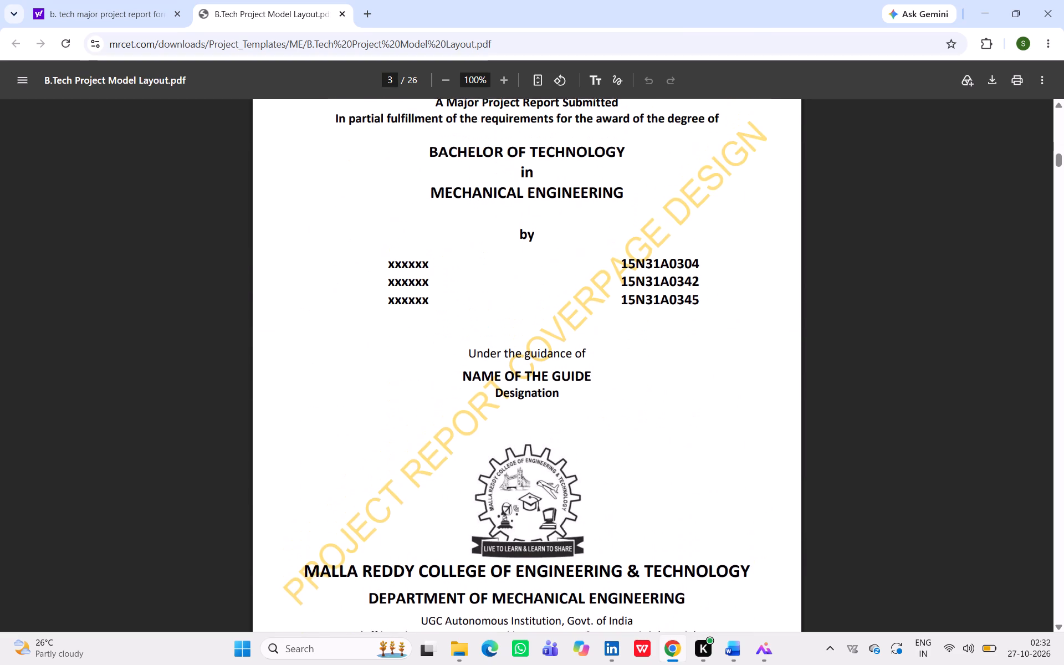
scroll(530, 360, "up", 2)
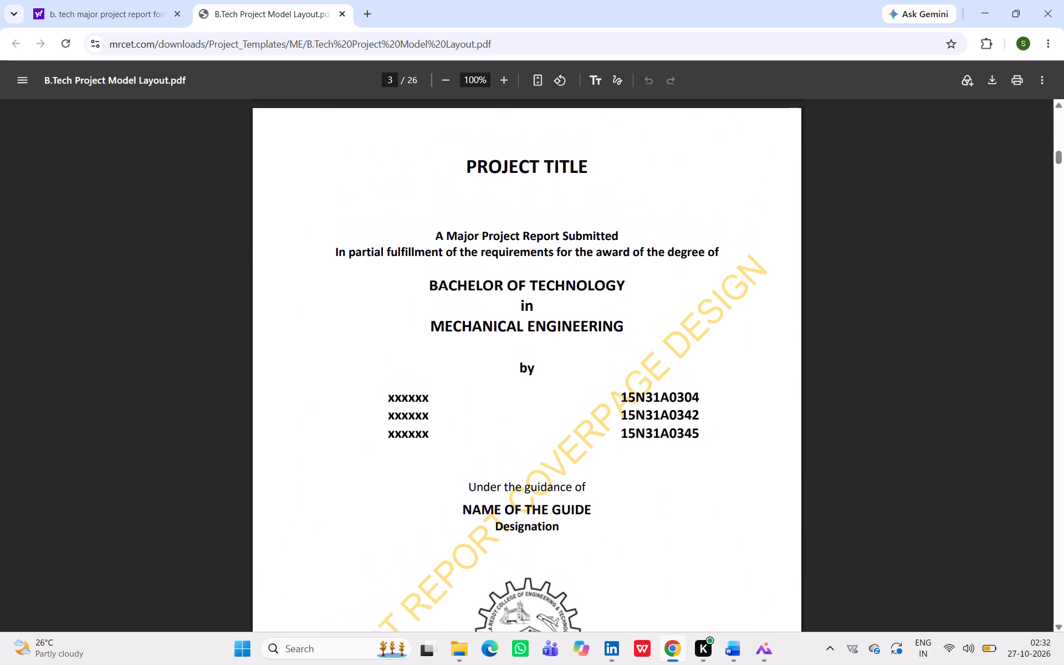
scroll(530, 360, "down", 2)
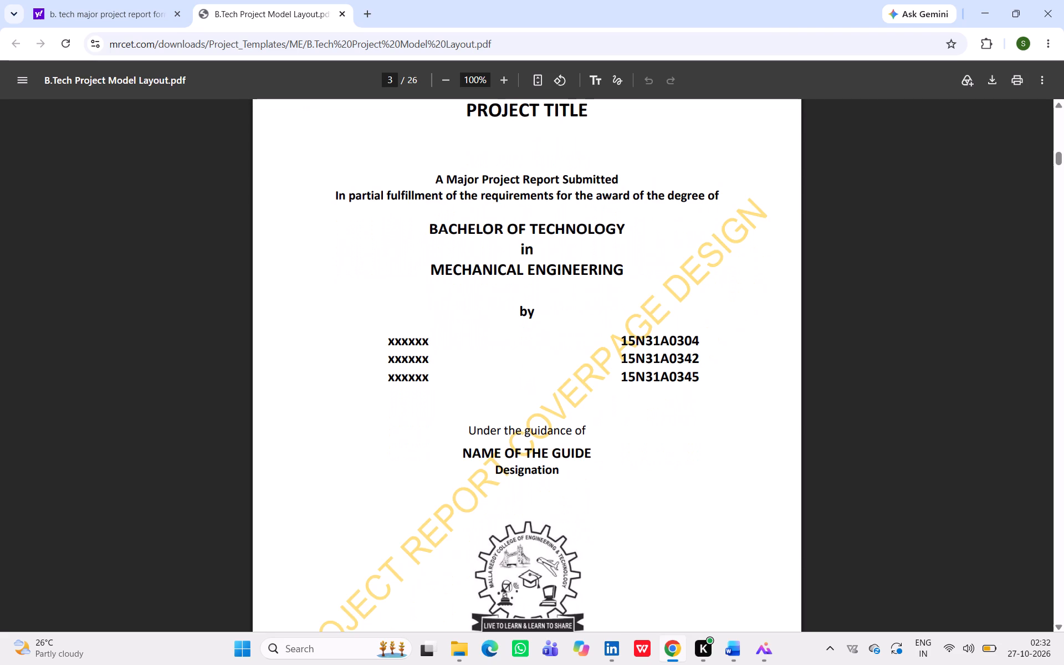
scroll(530, 360, "down", 3)
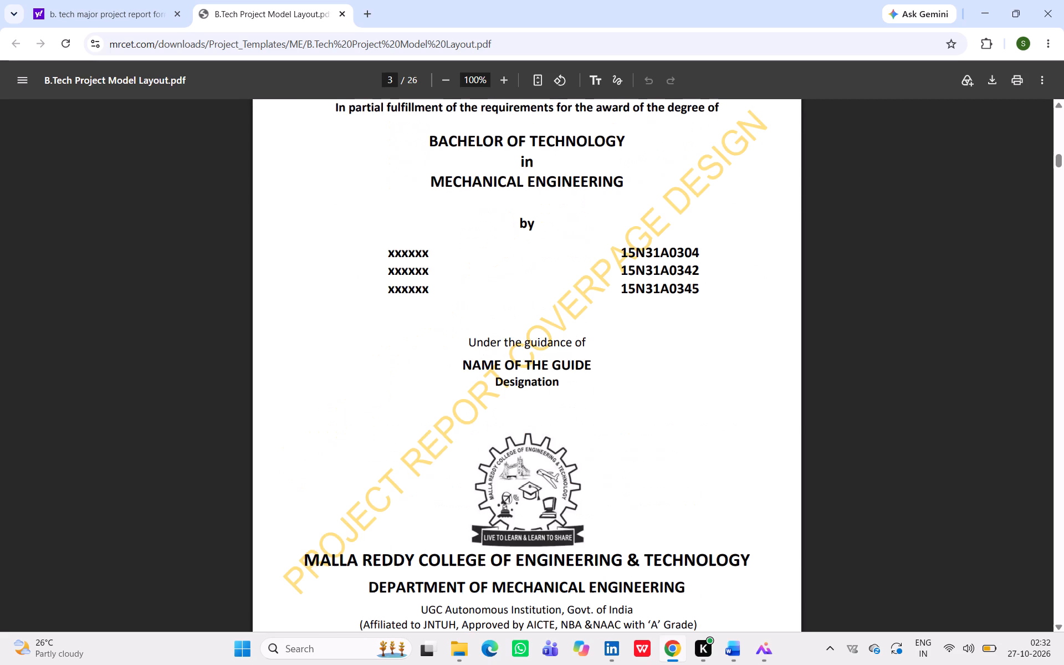
scroll(530, 360, "down", 1)
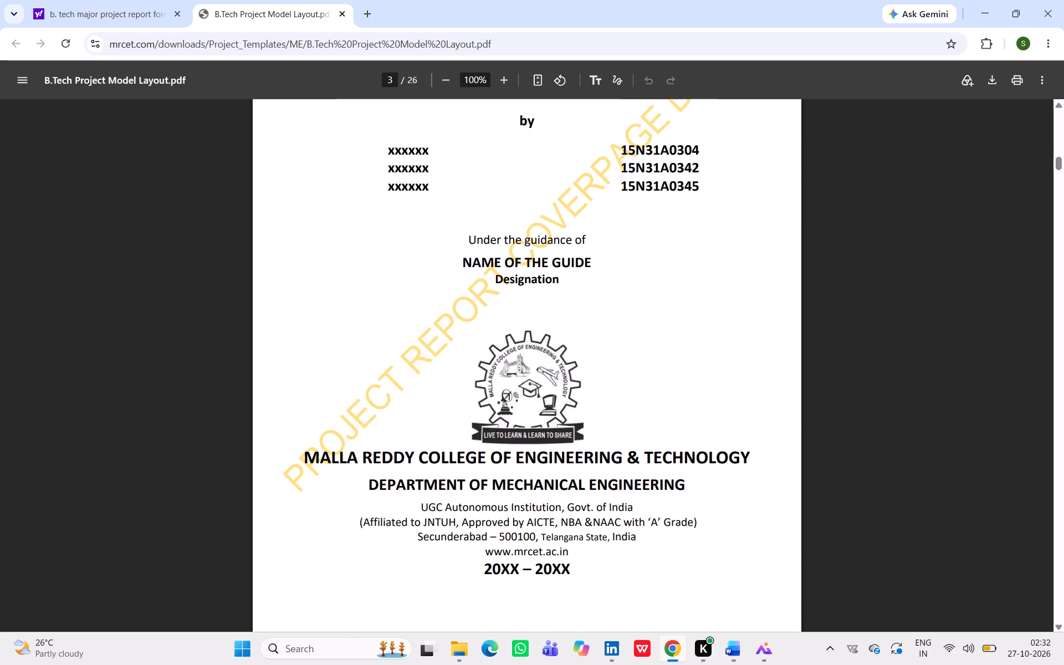
scroll(530, 360, "down", 3)
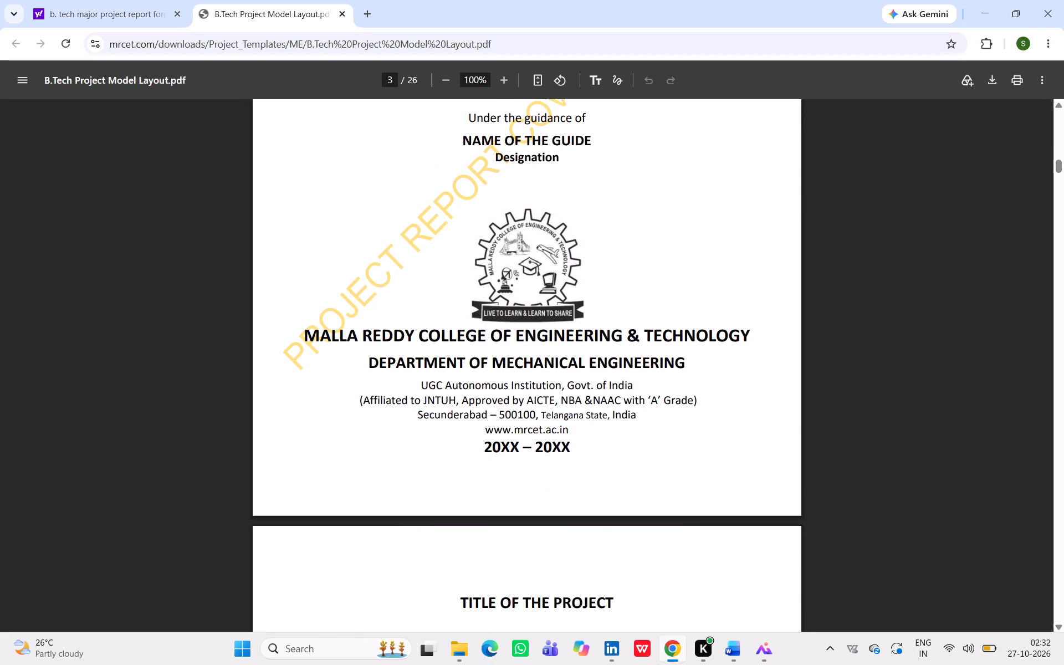
scroll(530, 360, "down", 2)
scroll(530, 360, "up", 2)
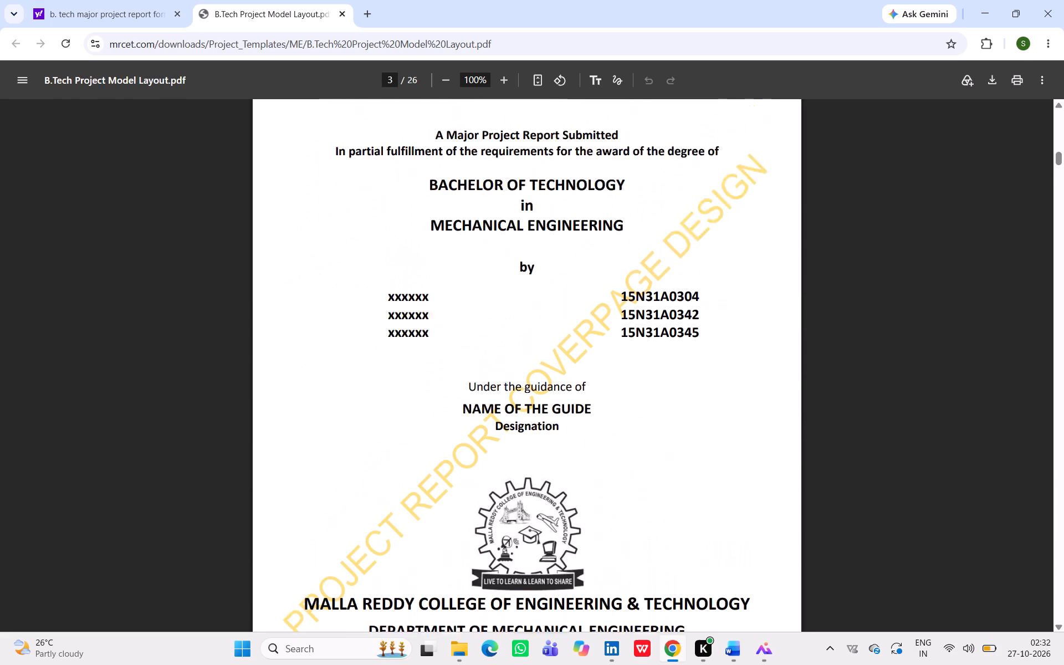
scroll(530, 360, "up", 2)
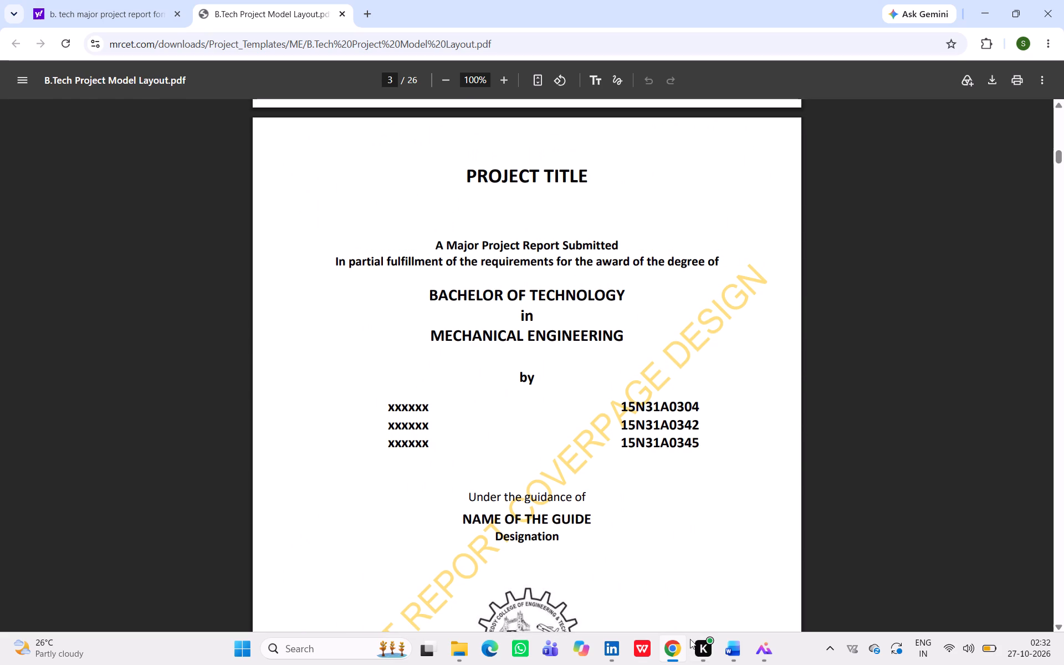
Back in Document2, move the college logo from the letterhead down beside and below the last team member's line.
left_click(721, 580)
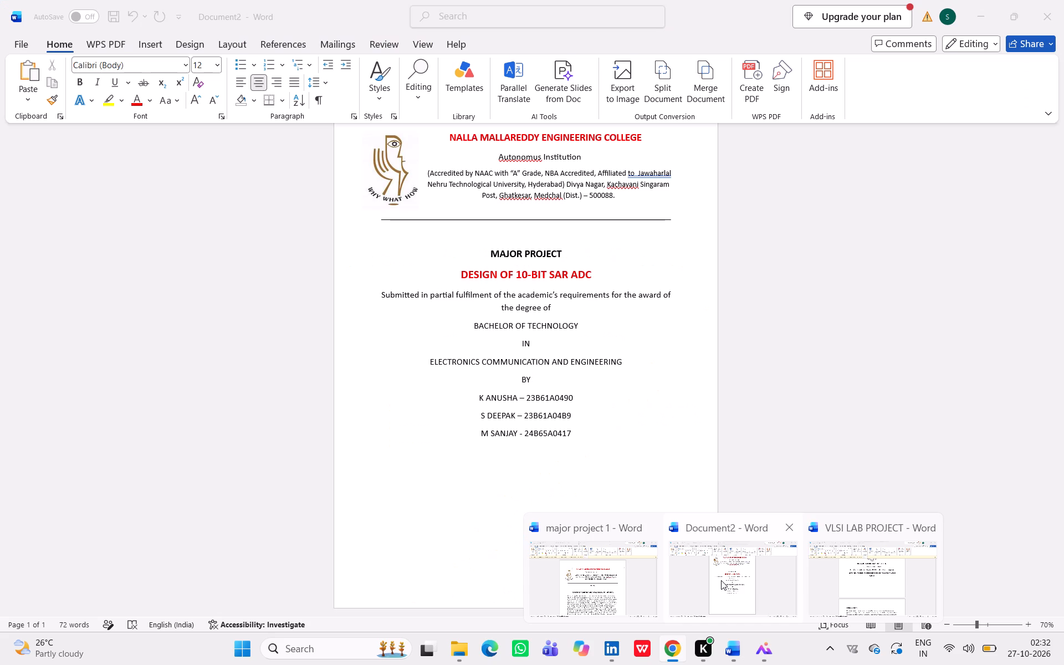
scroll(628, 400, "up", 1)
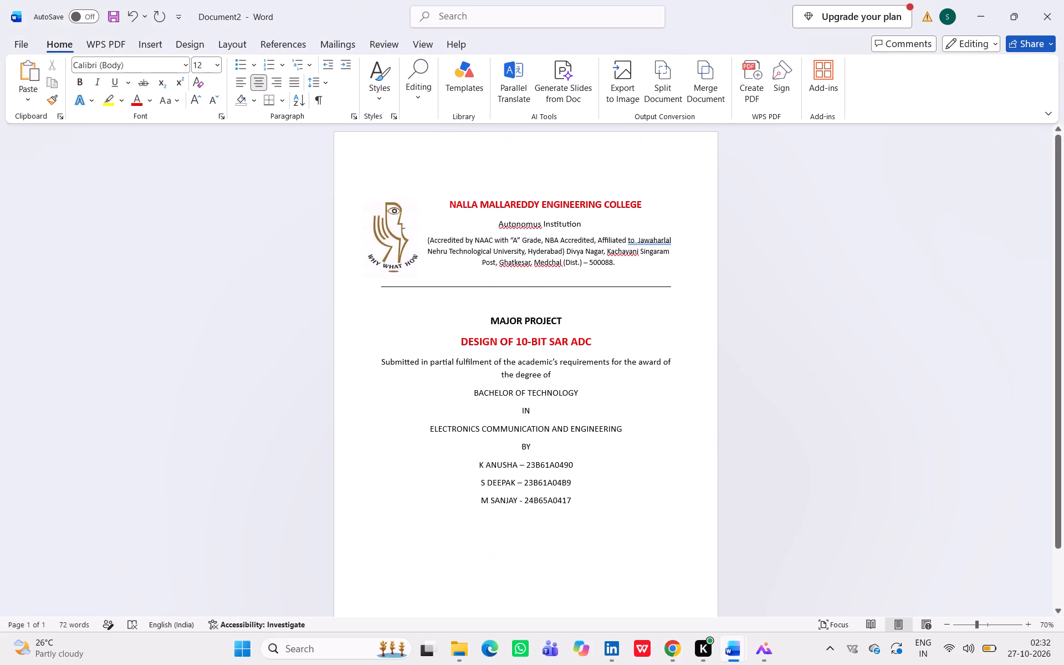
left_click_drag(380, 199, 494, 285)
left_click_drag(518, 320, 599, 492)
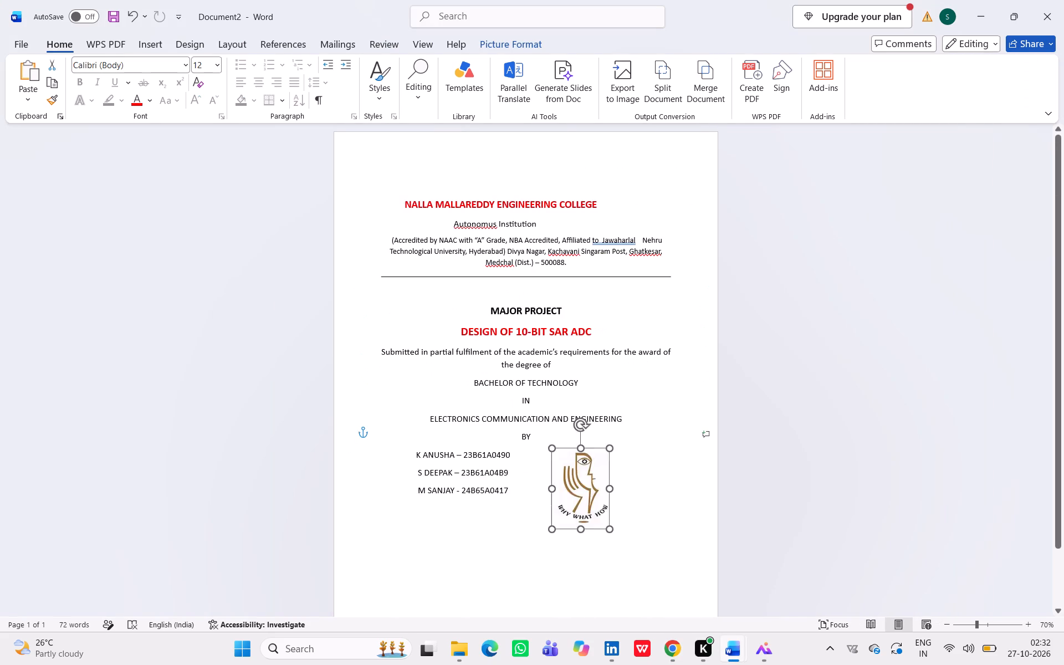
left_click_drag(599, 492, 610, 515)
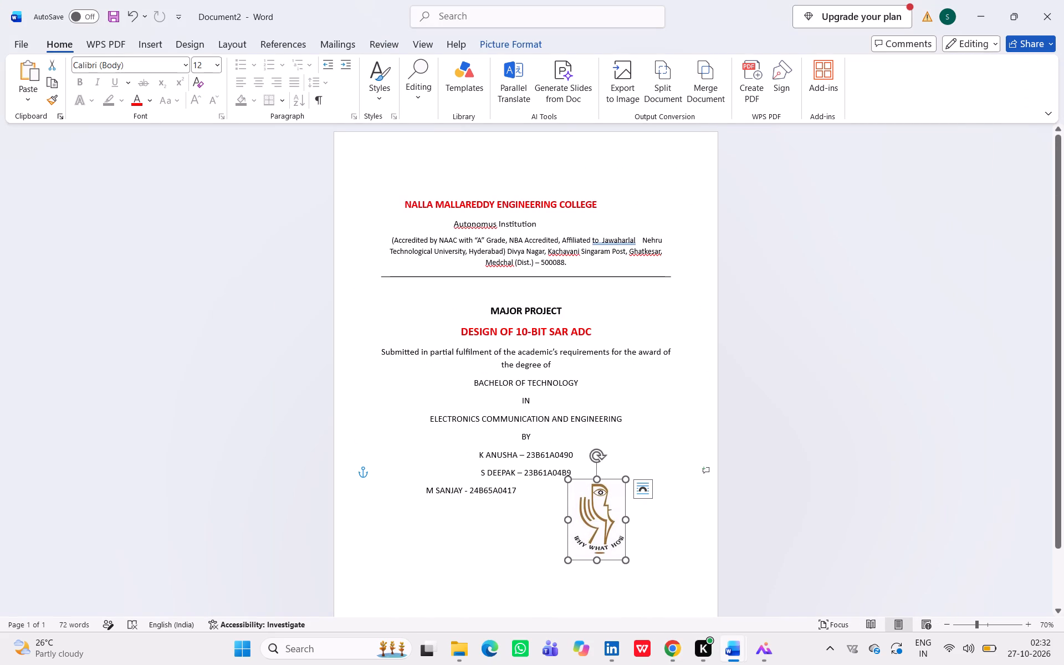
Copy the college letterhead text with its rule, and remove it from above the MAJOR PROJECT heading.
left_click_drag(401, 202, 530, 301)
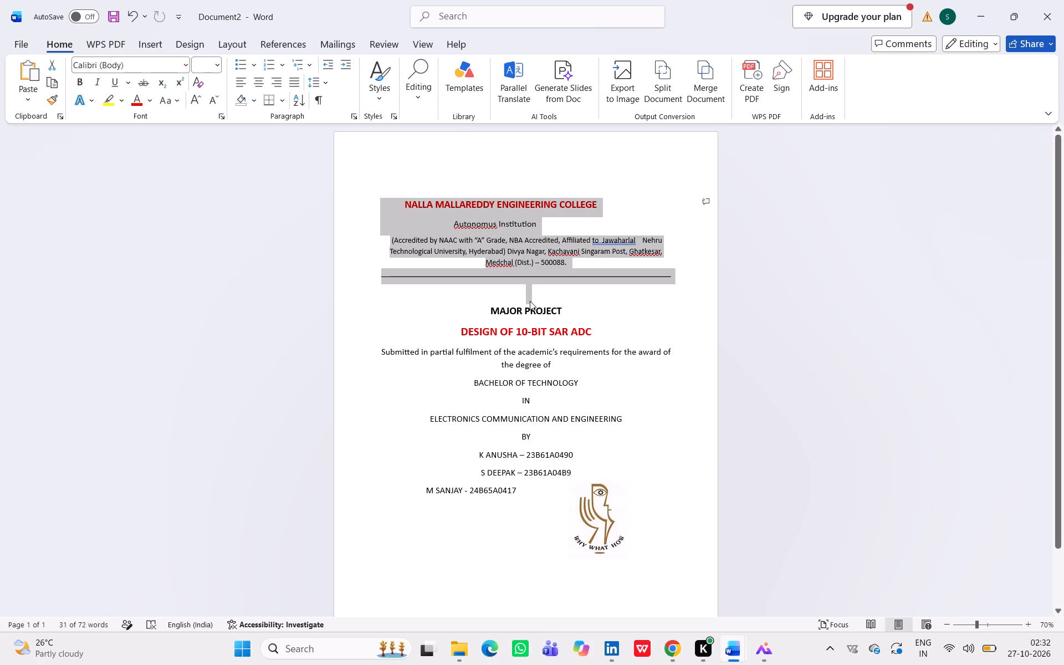
key("ctrl+c")
key("BackSpace")
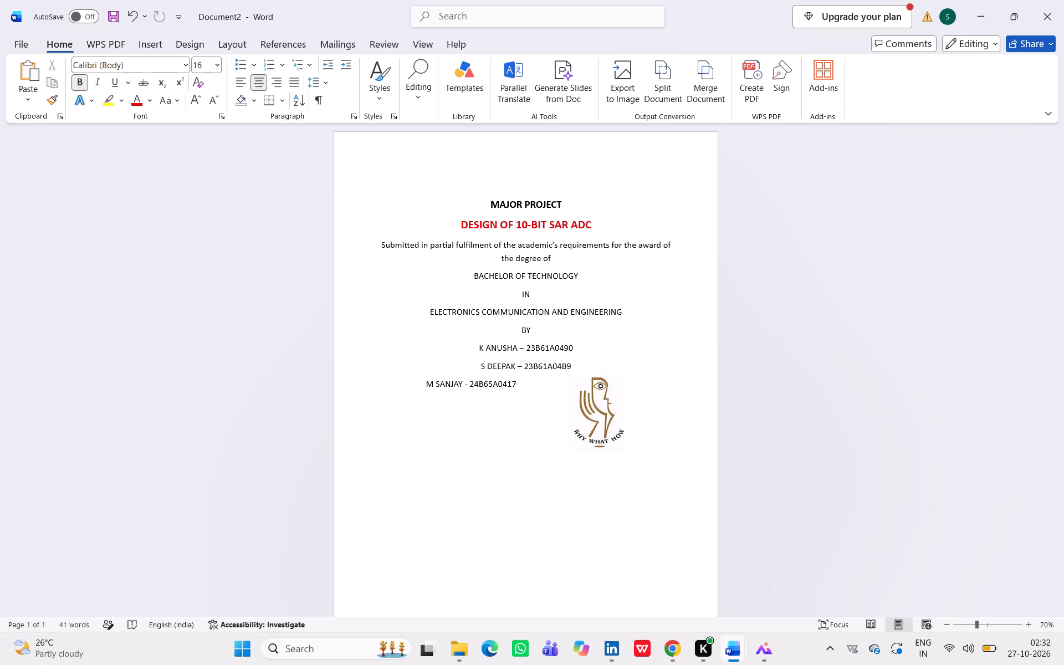
Delete the MAJOR PROJECT heading together with the empty line above it.
left_click(577, 201)
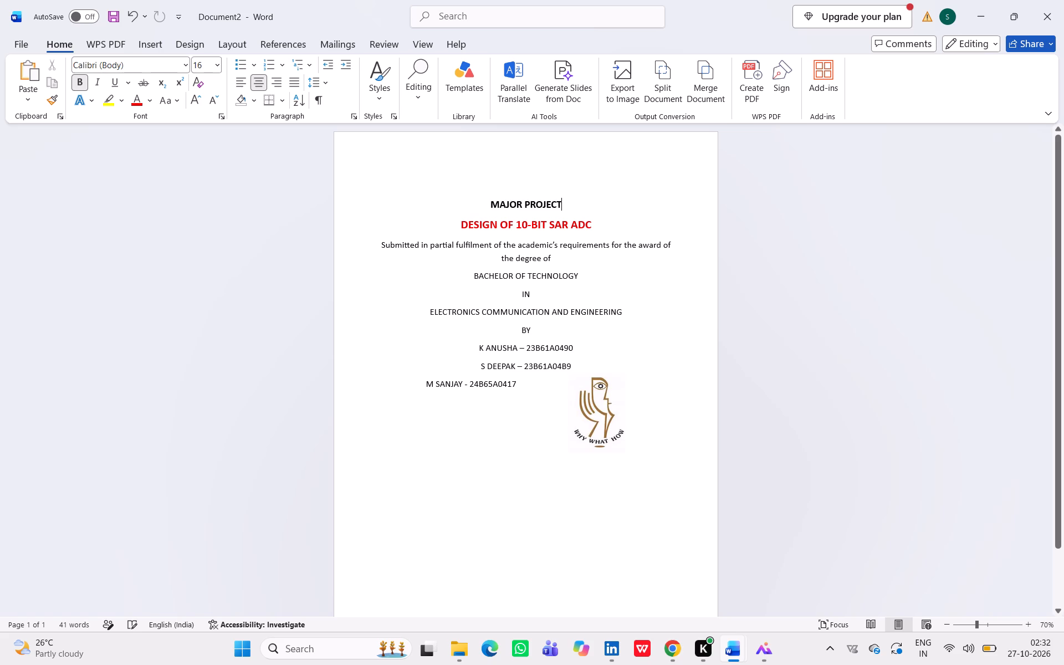
left_click(577, 201)
left_click_drag(577, 201, 483, 197)
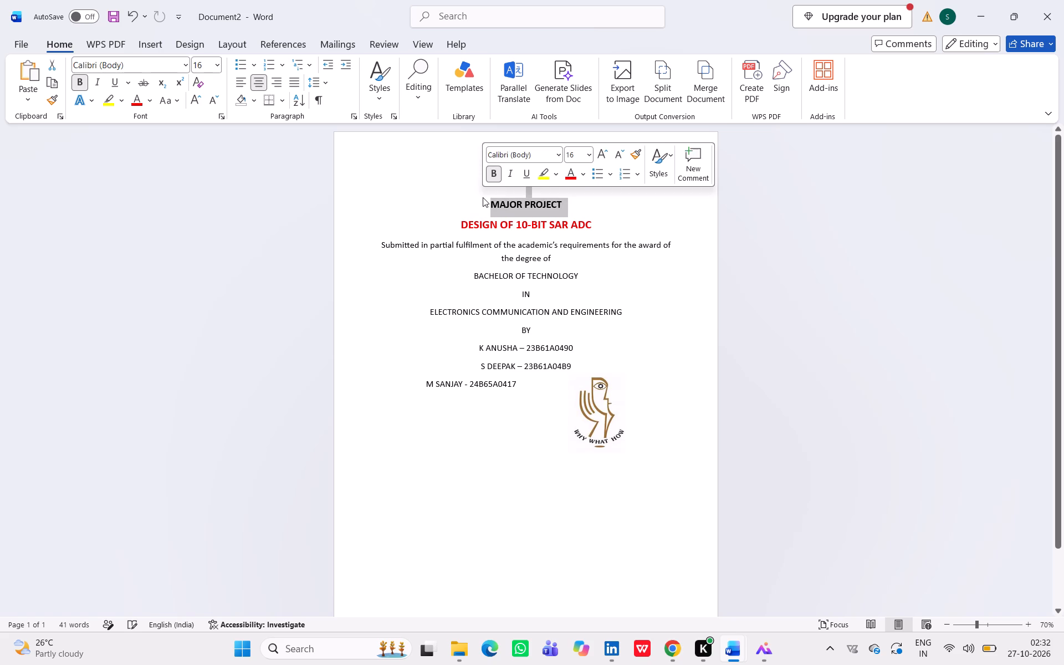
key("BackSpace")
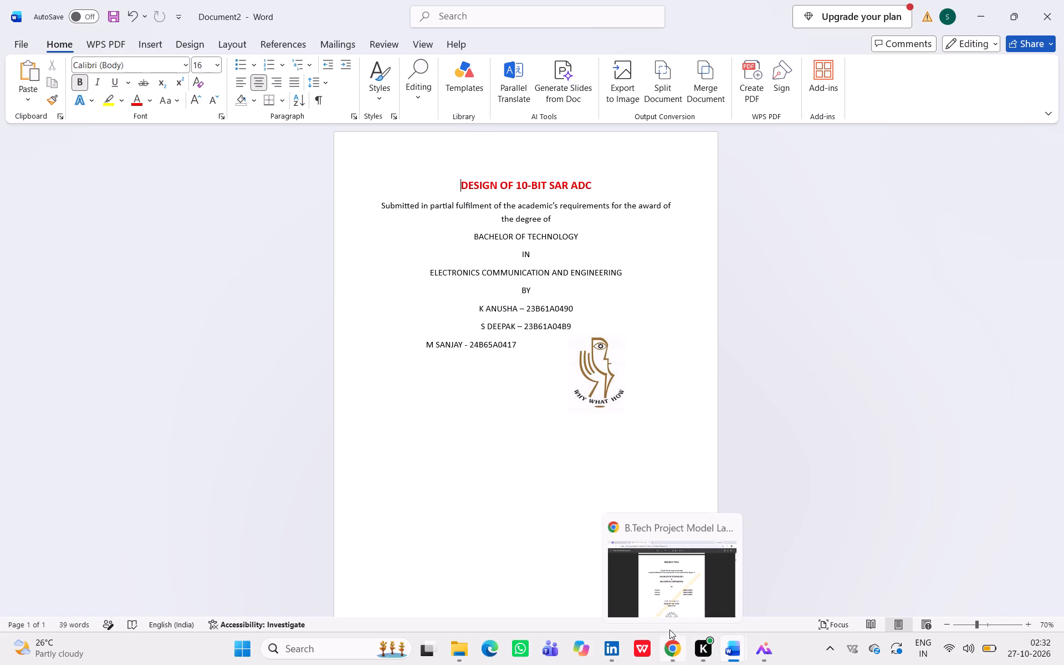
Recheck the model layout in Chrome and add a blank line below the DESIGN OF 10-BIT SAR ADC title in Document2.
left_click(672, 616)
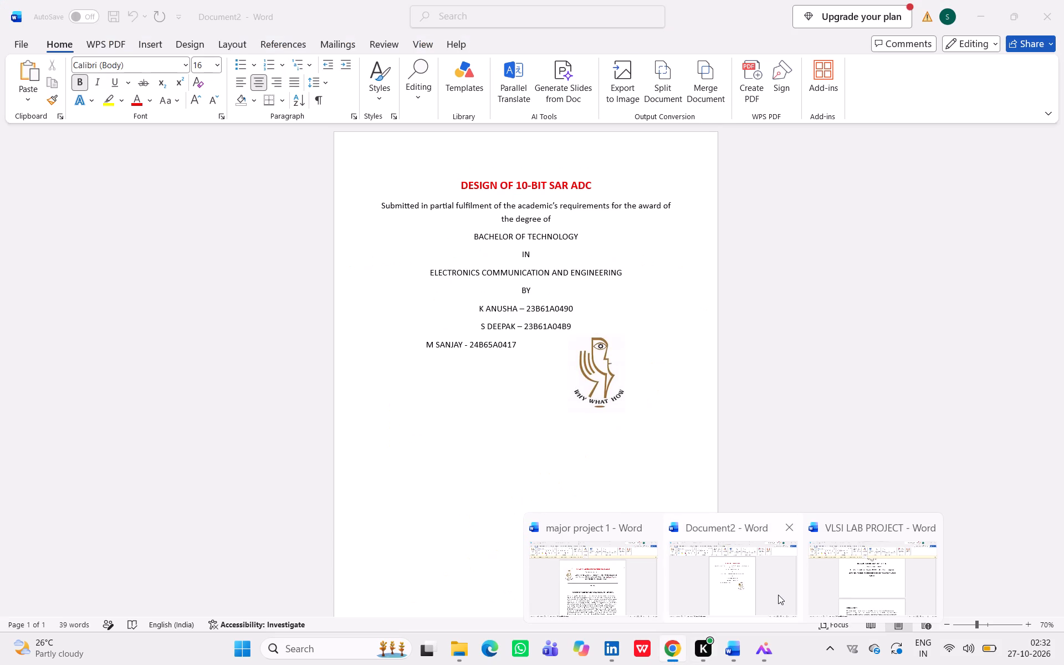
left_click(778, 593)
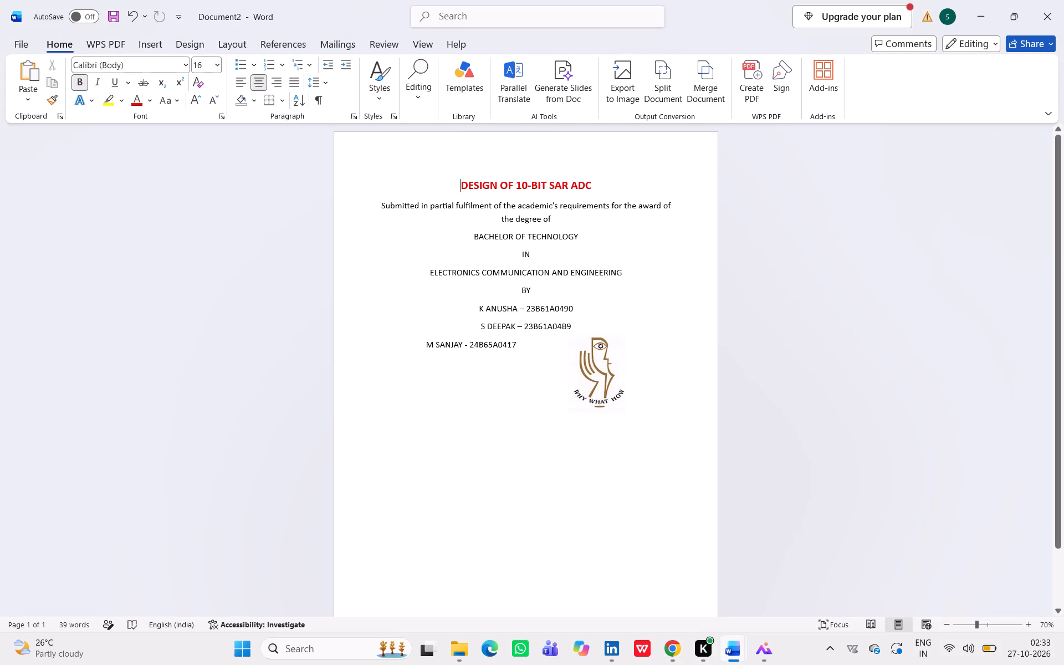
left_click(611, 189)
key("Return")
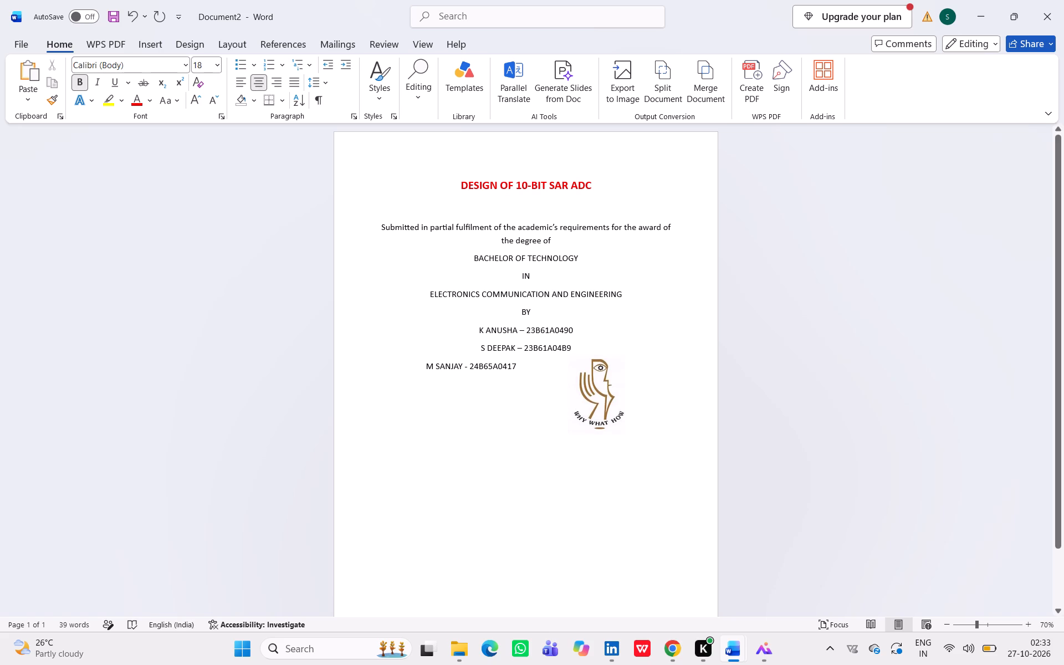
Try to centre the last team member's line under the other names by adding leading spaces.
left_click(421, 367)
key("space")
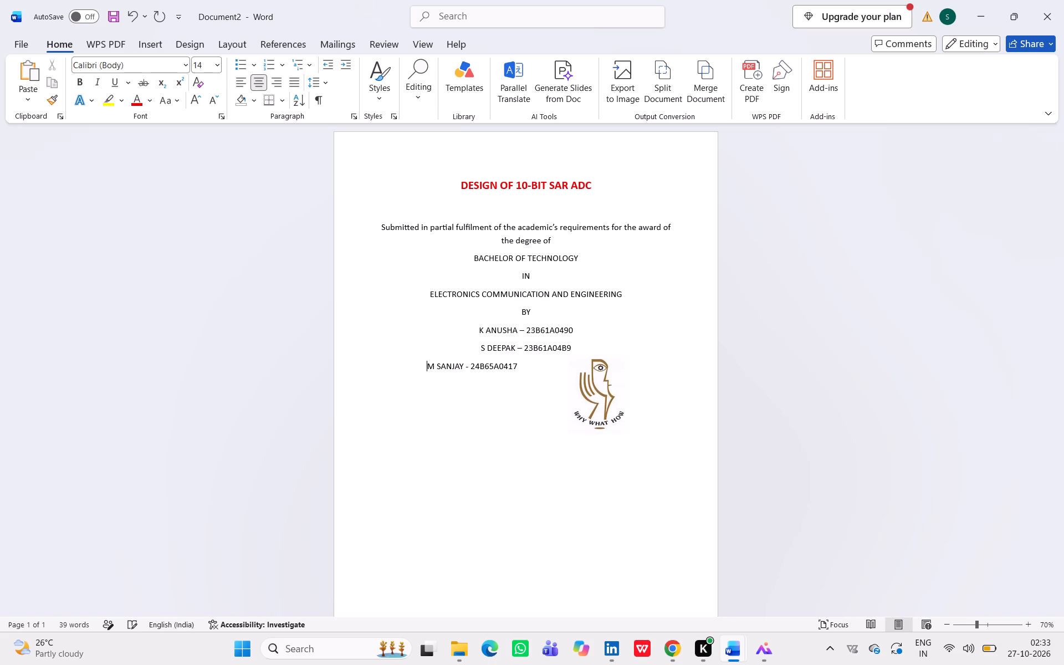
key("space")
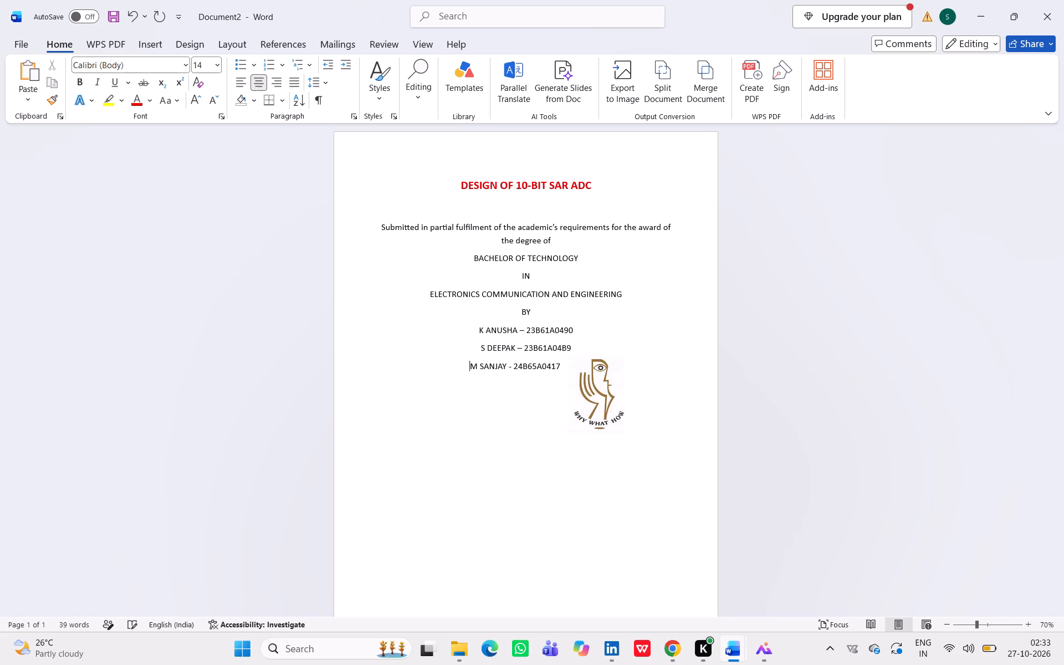
Move the college logo further down the page, clear of the last team member's line.
left_click_drag(594, 383, 589, 469)
Remove the centring and surplus leading spaces from the last team member's line, bringing it back to the page margin.
left_click(520, 370)
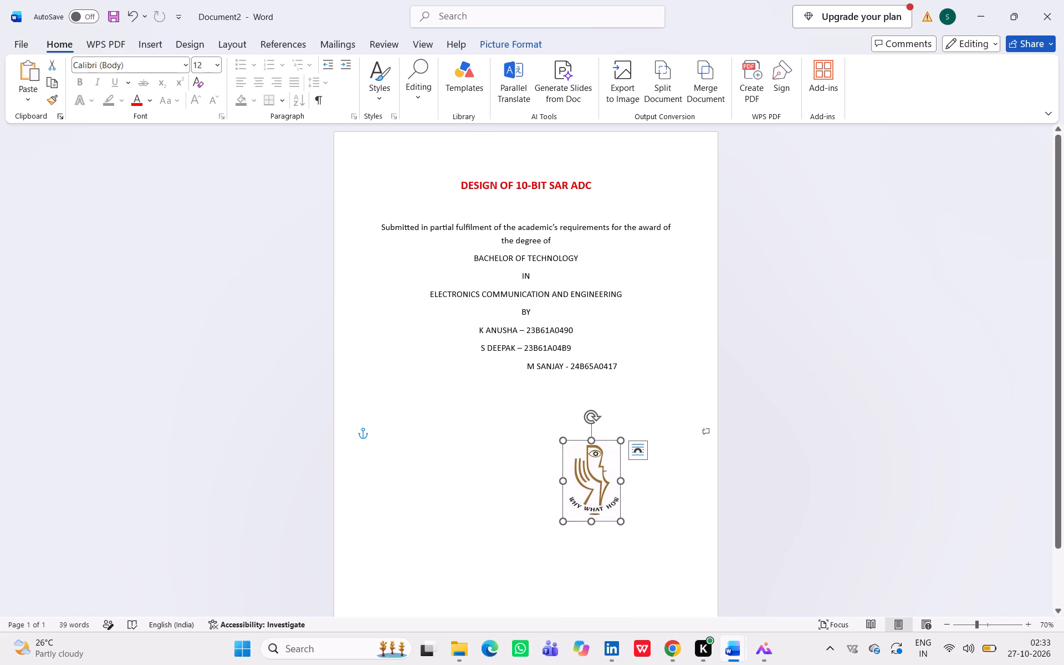
key("BackSpace")
key("BackSpace")
key("BackSpace")
key("BackSpace")
key("BackSpace")
key("BackSpace")
key("BackSpace")
key("BackSpace")
key("BackSpace")
key("BackSpace")
key("BackSpace")
key("BackSpace")
key("BackSpace")
key("BackSpace")
key("BackSpace")
key("BackSpace")
key("BackSpace")
key("BackSpace")
key("BackSpace")
key("BackSpace")
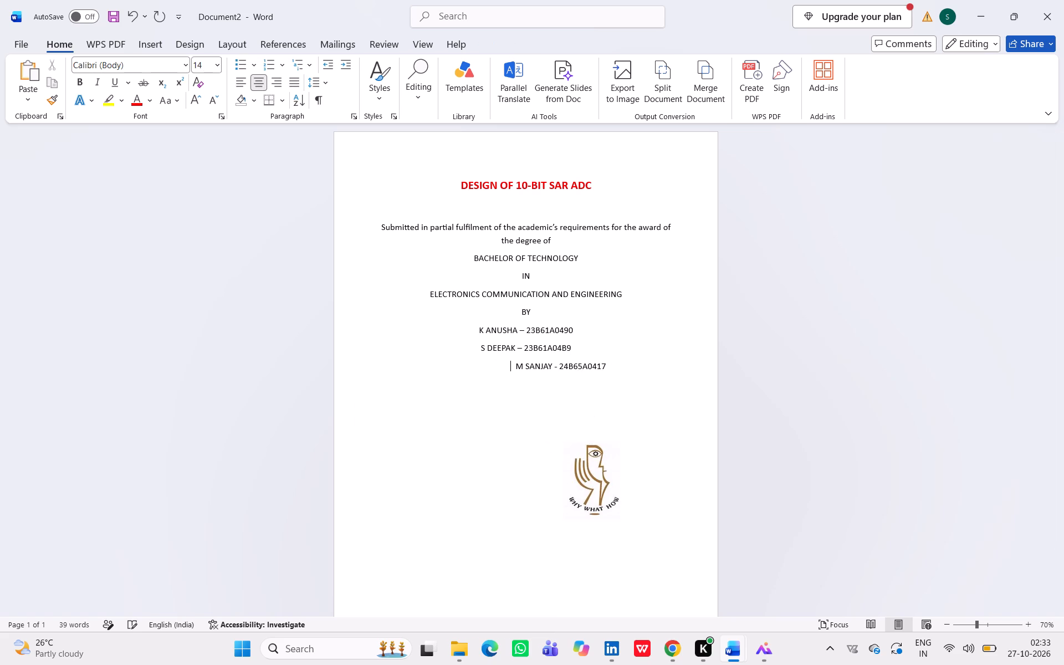
key("BackSpace")
key("BackSpace")
key("BackSpace")
key("BackSpace")
key("BackSpace")
key("BackSpace")
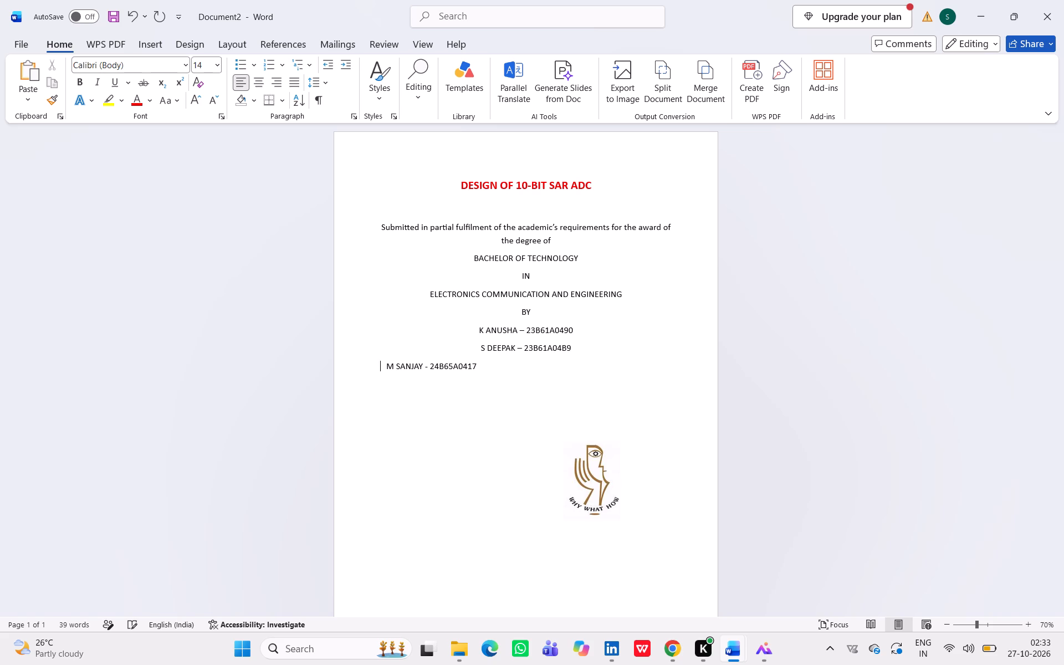
Indent the last team member's line with spaces so it sits beneath the two names above it.
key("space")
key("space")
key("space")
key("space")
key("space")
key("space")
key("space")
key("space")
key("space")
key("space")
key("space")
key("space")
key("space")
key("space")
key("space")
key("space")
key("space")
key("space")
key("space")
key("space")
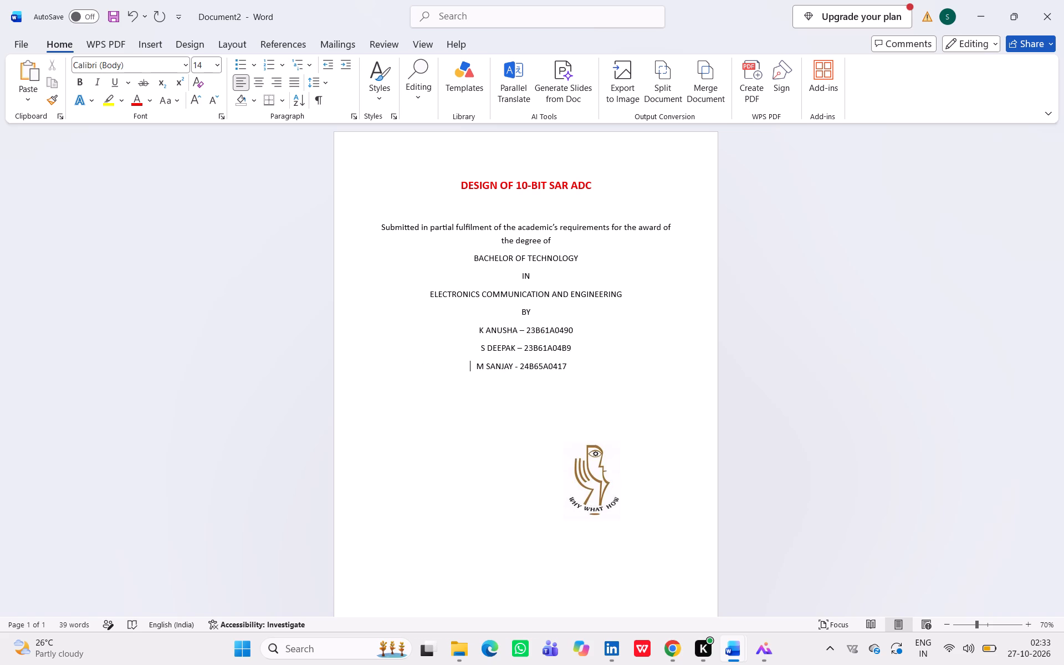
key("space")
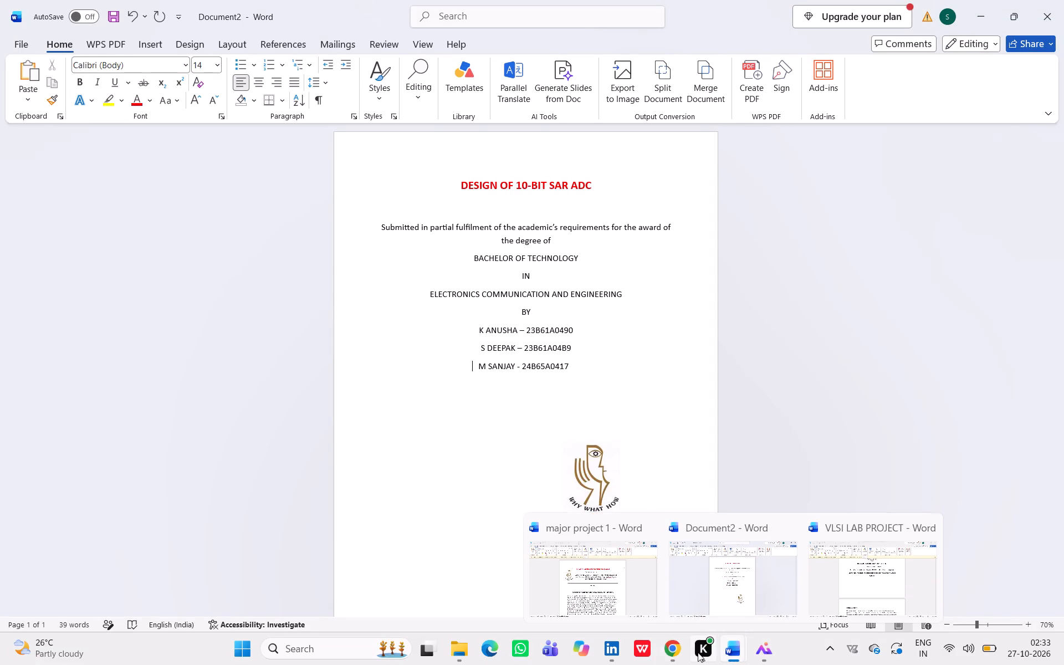
Recheck the model layout in Chrome, and in Document2 indent the last team member's line by one more space.
left_click(682, 585)
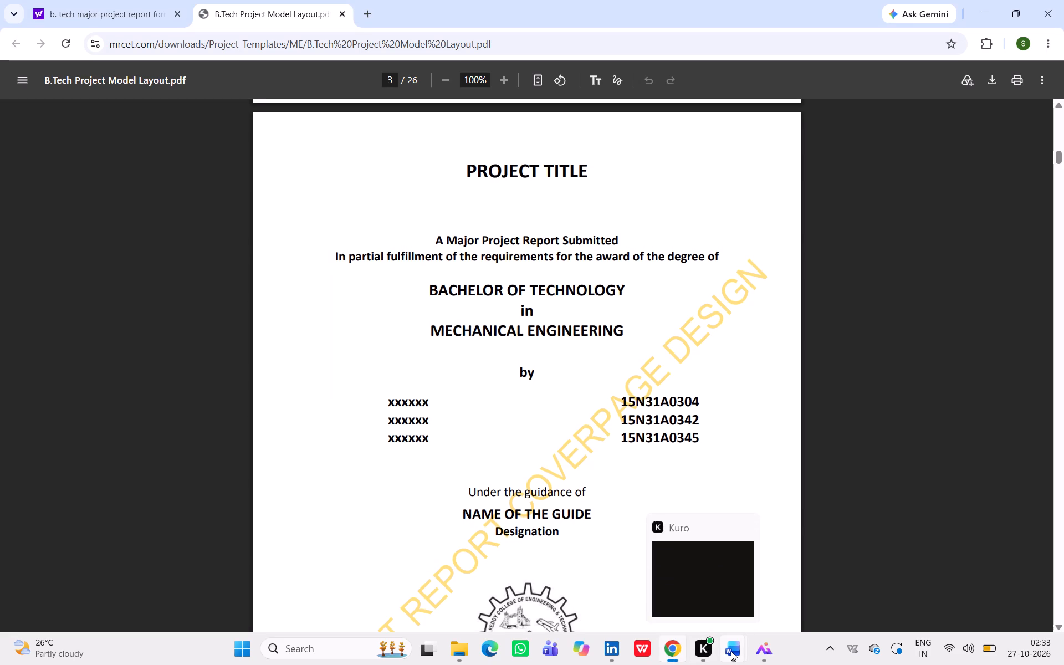
left_click(745, 580)
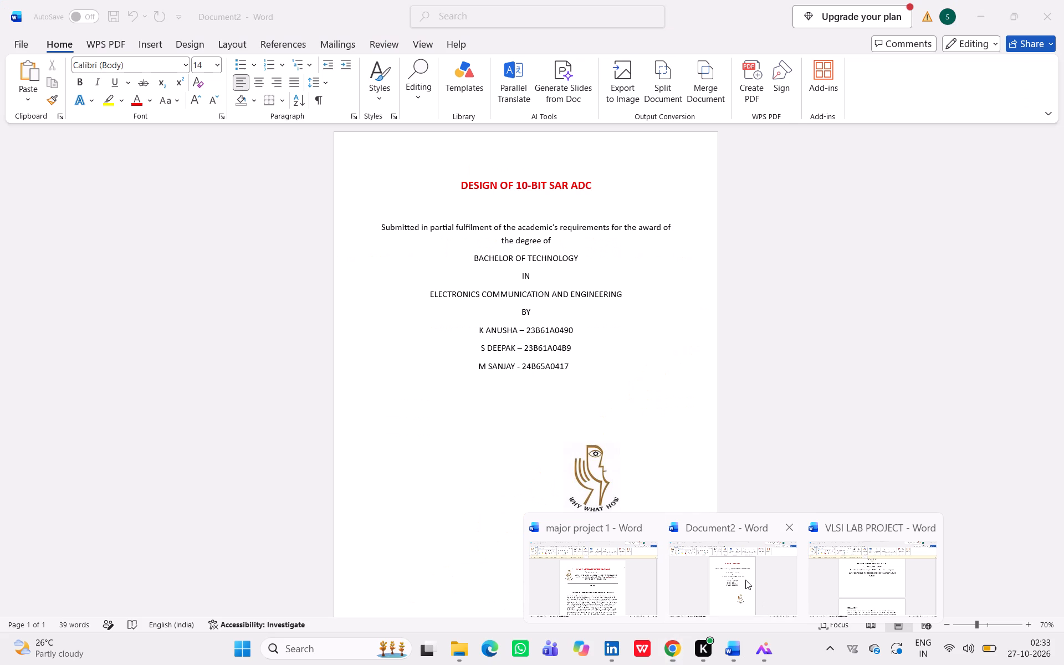
left_click(587, 369)
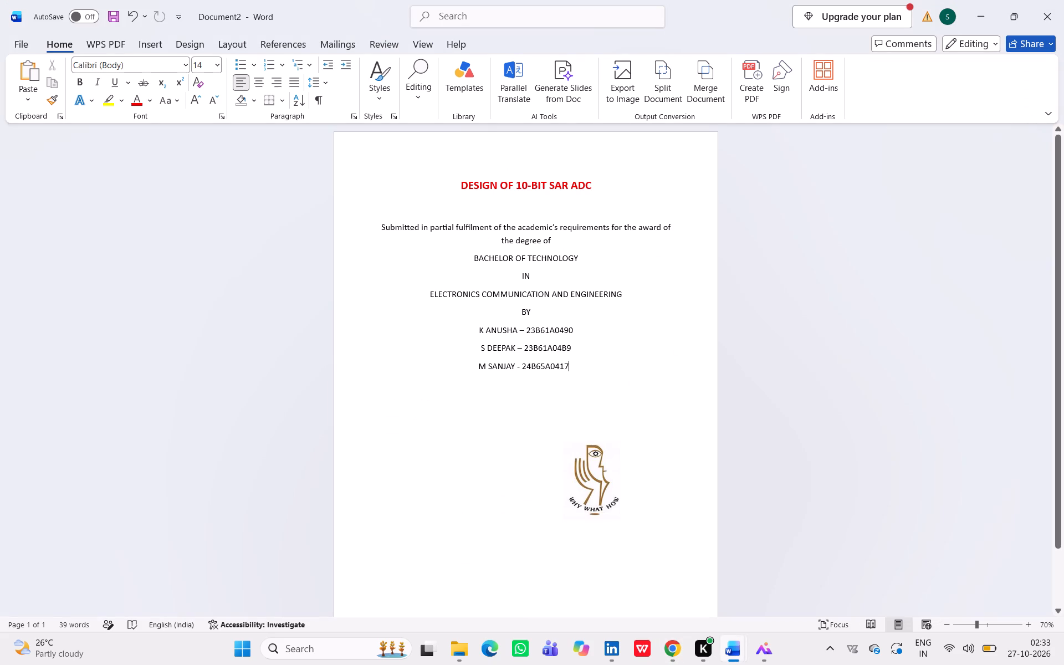
left_click(461, 370)
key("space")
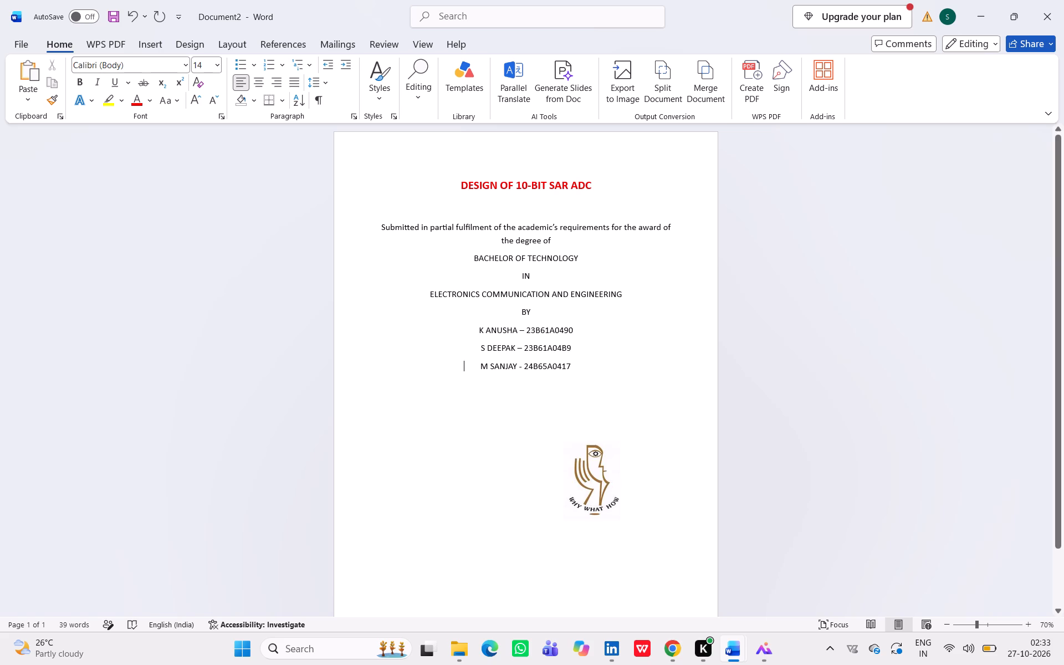
Leave a blank line below the last team member and enter "UNDER THE GUIDENCE" on a new centred line.
left_click(590, 379)
key("Return")
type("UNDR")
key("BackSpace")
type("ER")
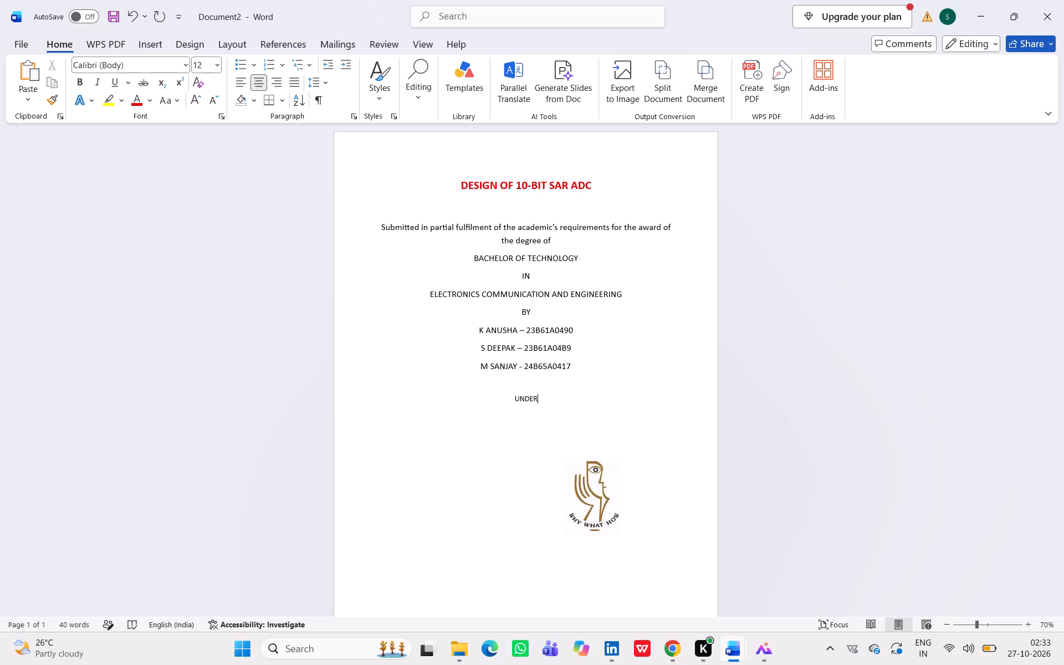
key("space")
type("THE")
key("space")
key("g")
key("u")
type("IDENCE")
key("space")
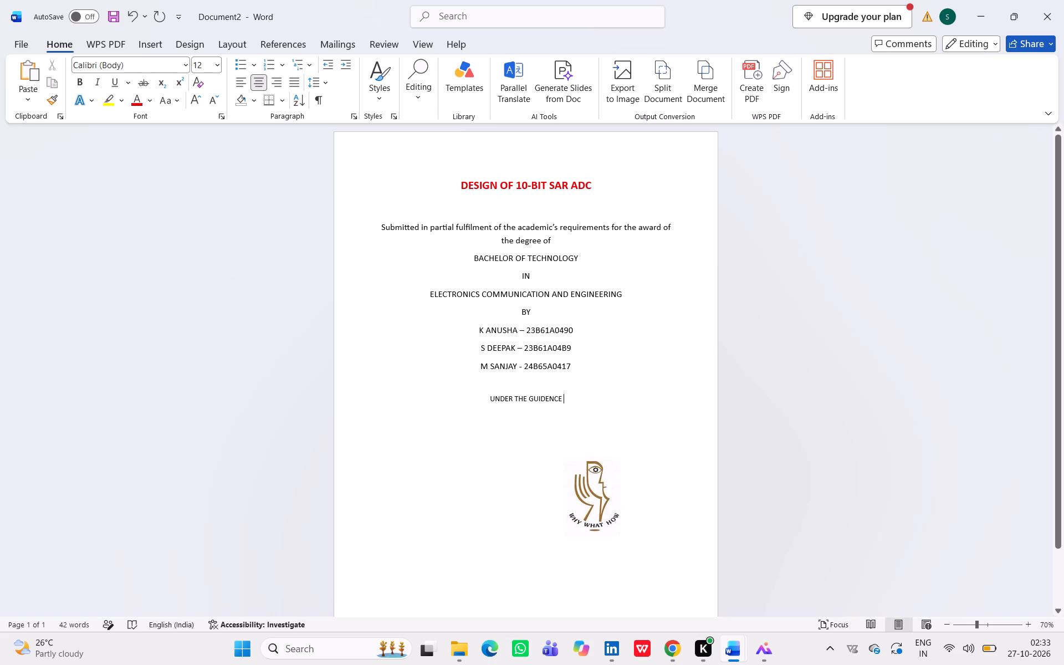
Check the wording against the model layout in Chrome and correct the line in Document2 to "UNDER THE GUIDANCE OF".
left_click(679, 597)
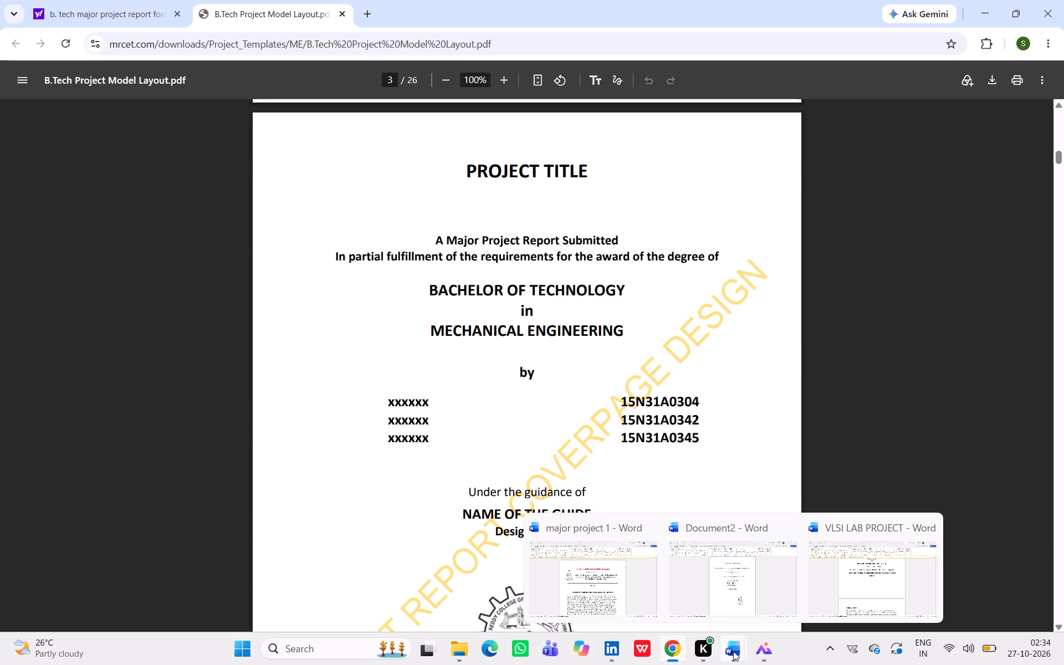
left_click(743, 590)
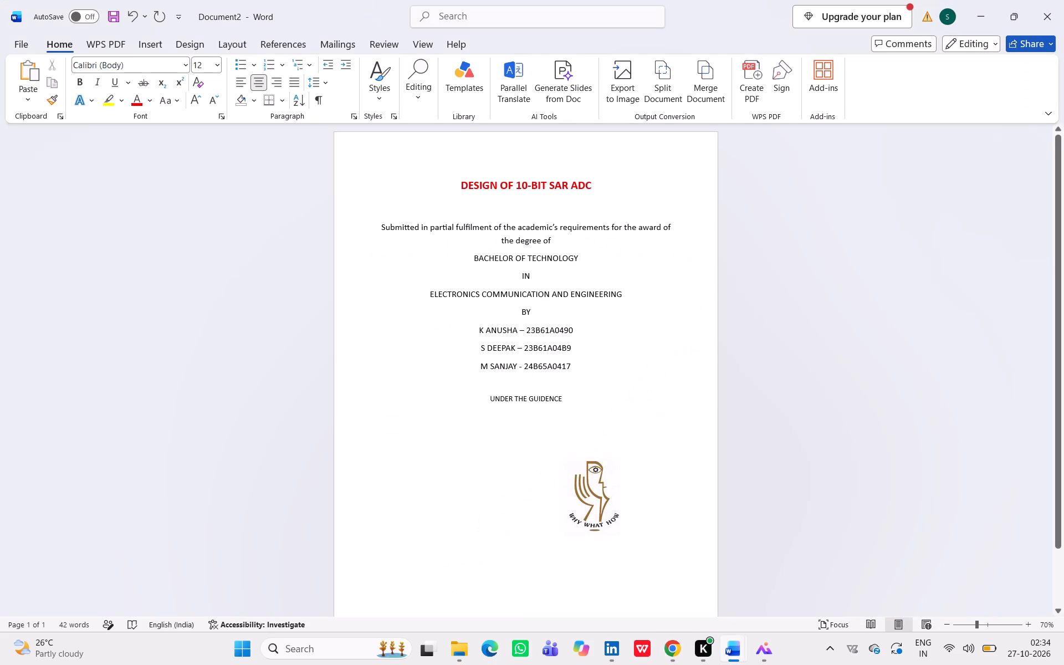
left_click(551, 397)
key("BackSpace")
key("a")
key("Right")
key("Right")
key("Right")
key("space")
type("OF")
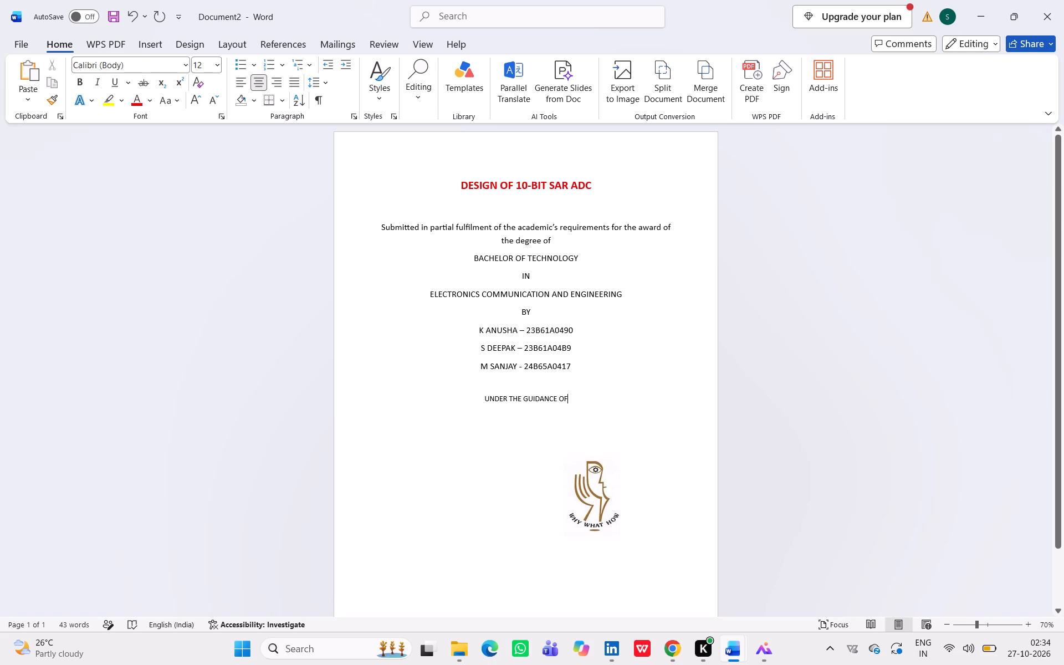
Check the template's capitalization in Chrome, rewrite the Document2 guidance line in mixed case beginning "Under the Guidance", and start a new line below.
left_click(677, 582)
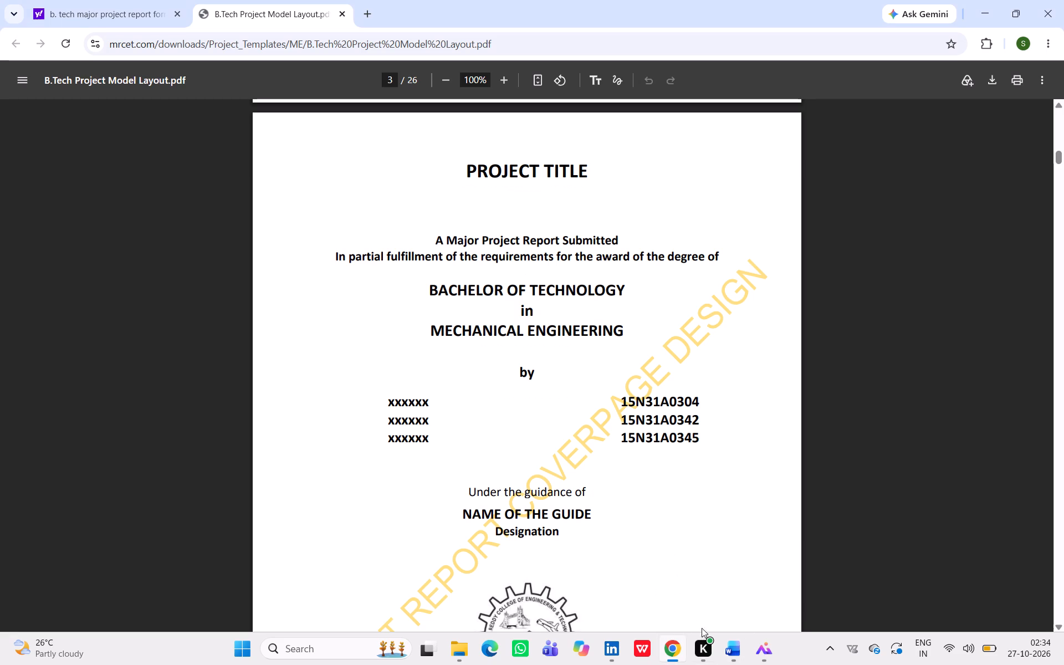
left_click(731, 586)
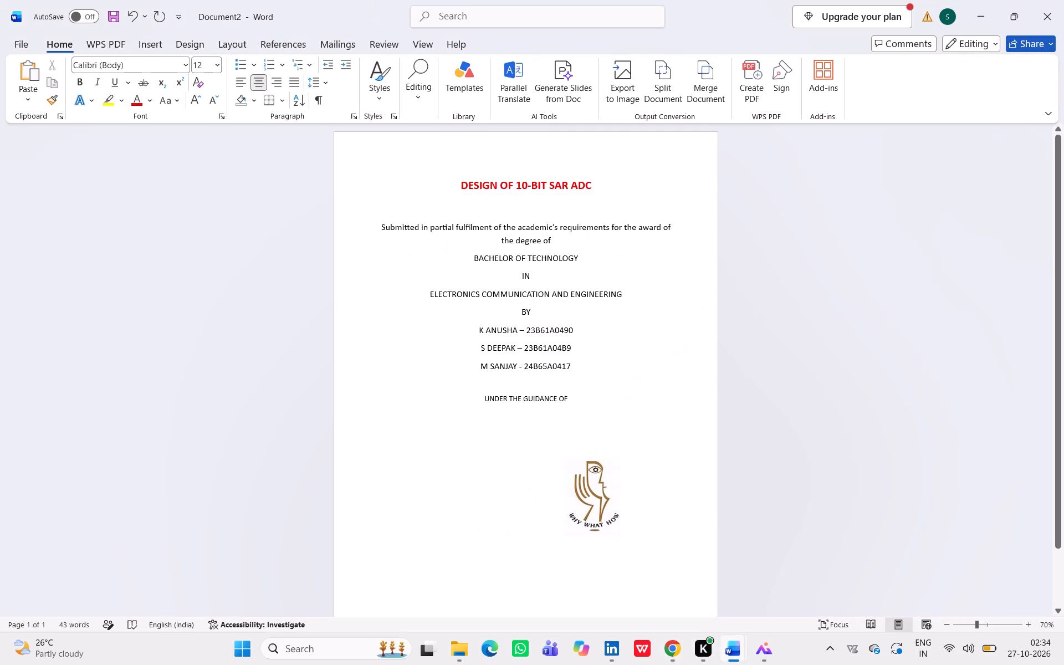
key("BackSpace")
key("BackSpace")
key("BackSpace")
key("BackSpace")
key("BackSpace")
key("BackSpace")
key("BackSpace")
key("BackSpace")
key("BackSpace")
key("BackSpace")
key("BackSpace")
key("BackSpace")
key("BackSpace")
key("BackSpace")
key("BackSpace")
key("BackSpace")
key("BackSpace")
key("BackSpace")
key("BackSpace")
key("BackSpace")
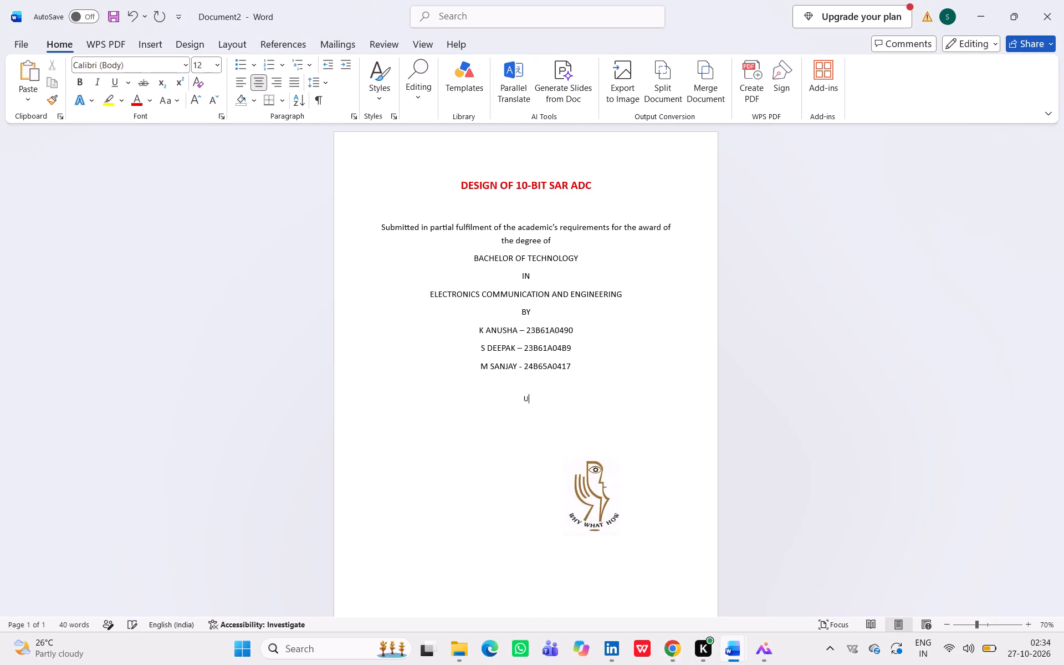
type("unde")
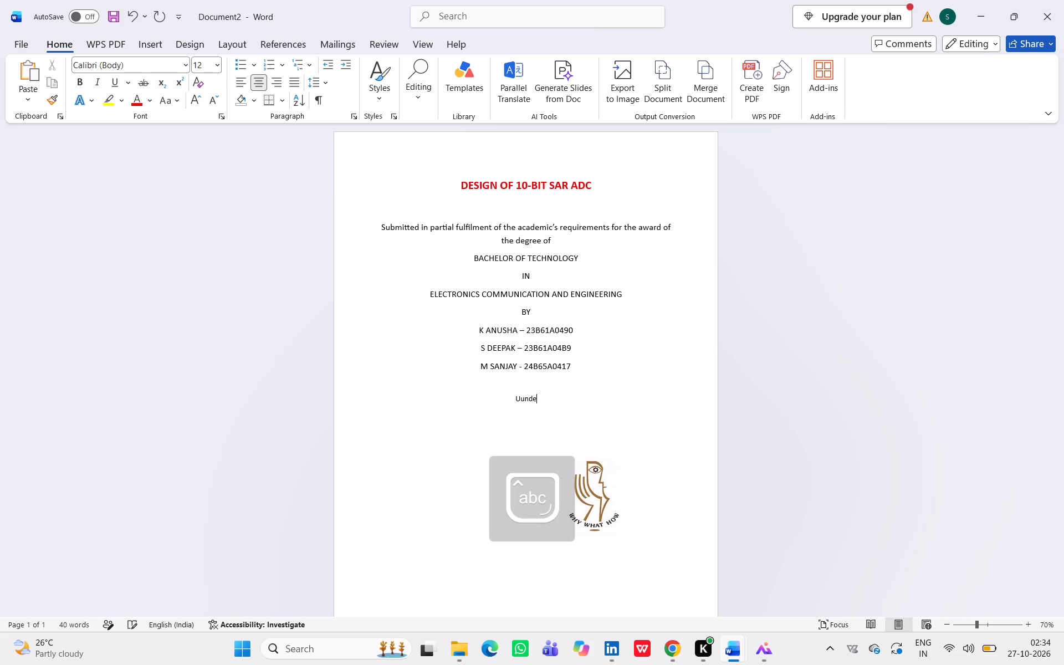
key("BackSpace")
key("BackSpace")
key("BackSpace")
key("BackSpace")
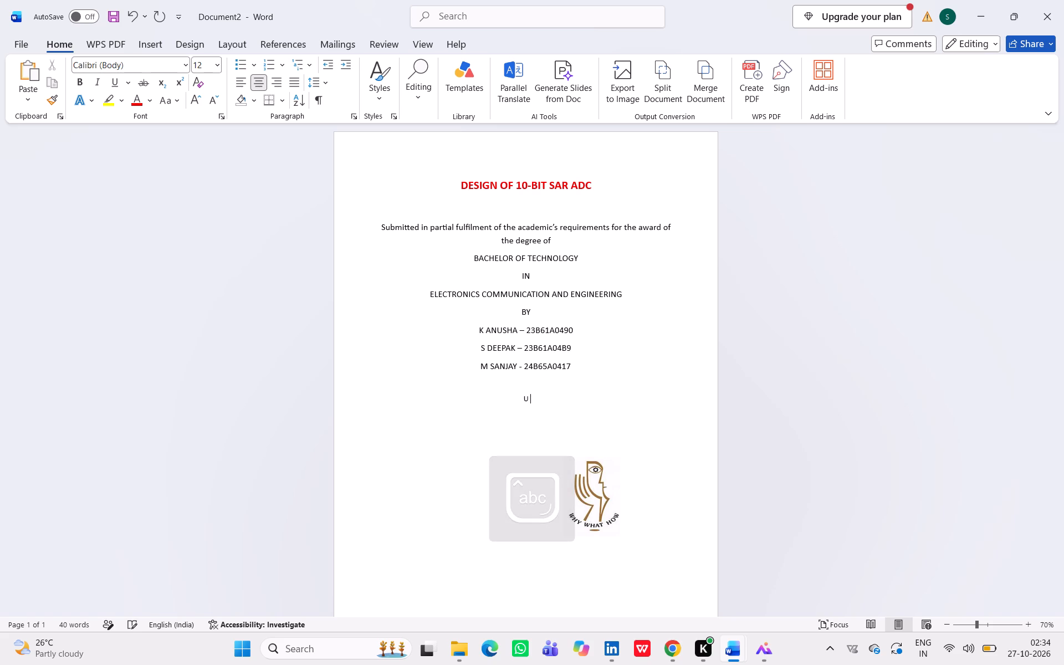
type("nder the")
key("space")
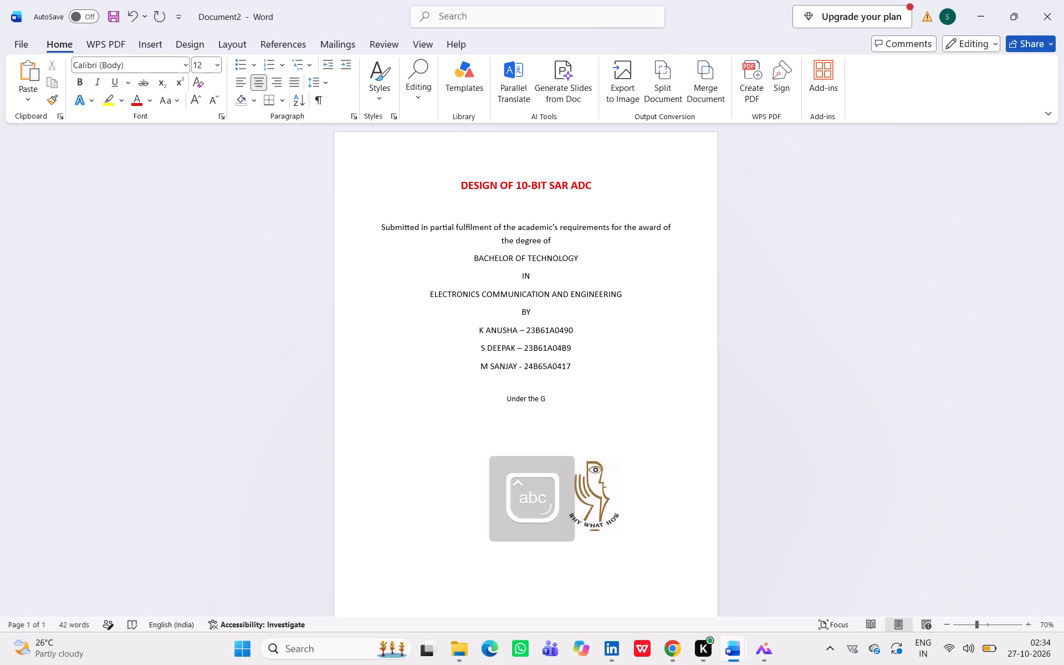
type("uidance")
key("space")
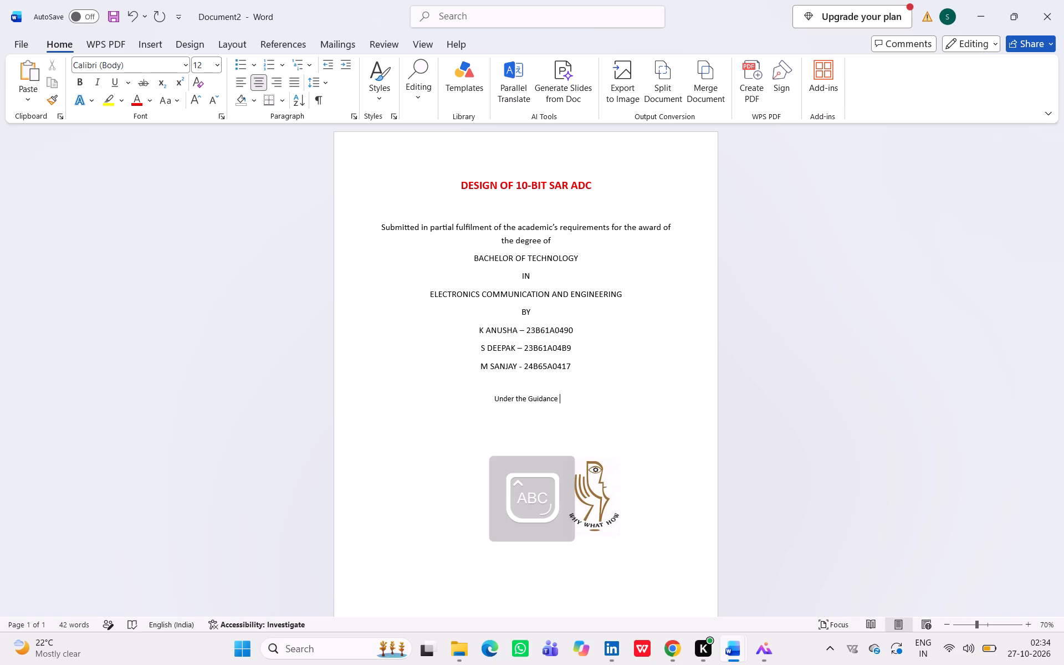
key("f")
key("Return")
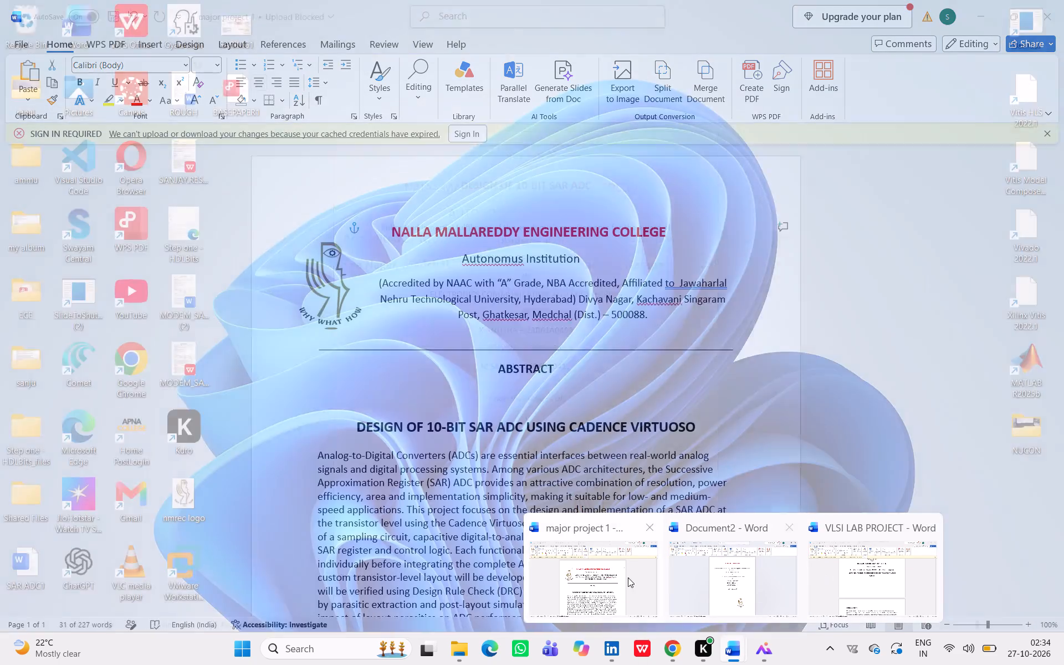
Switch to the major project 1 document and copy the guide's name and Assistant Professor designation from the end of the abstract page.
left_click(610, 579)
scroll(623, 496, "down", 1)
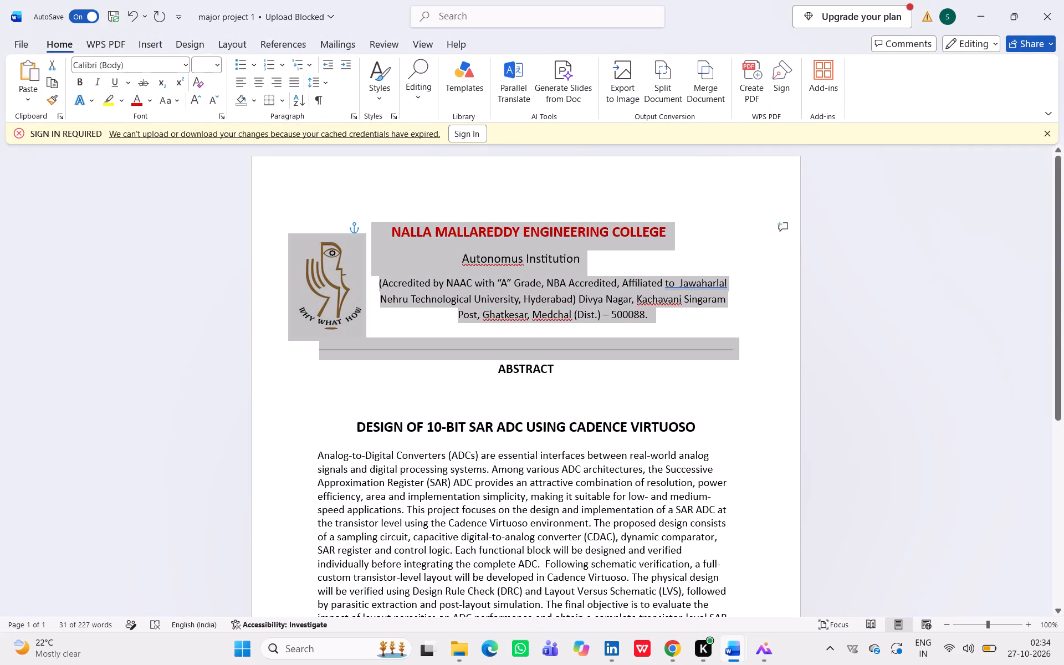
scroll(623, 496, "down", 1)
left_click(622, 503)
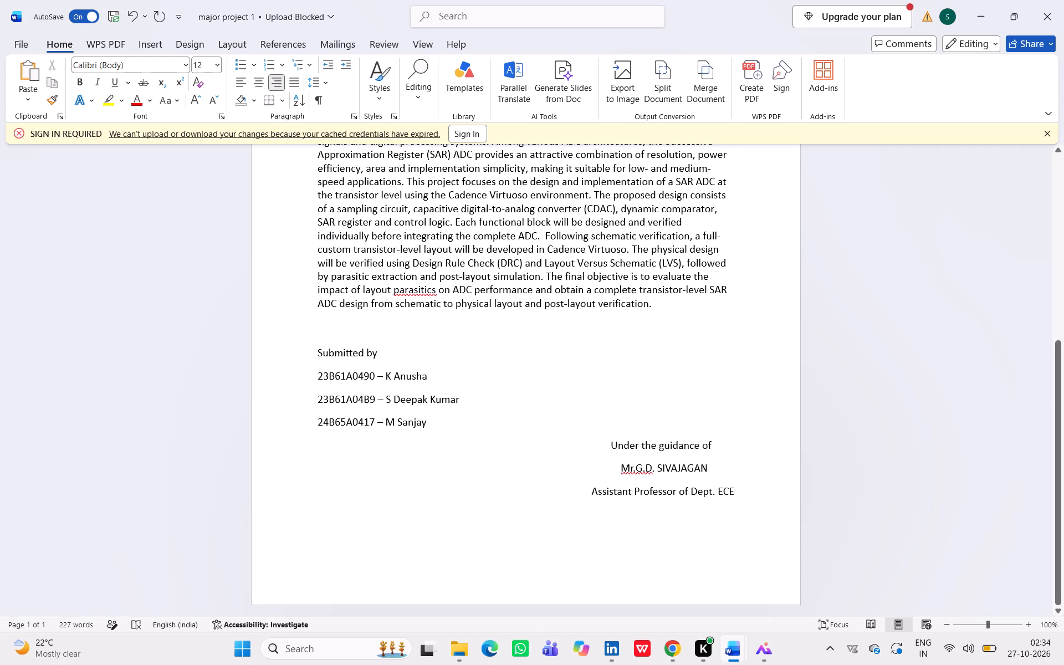
left_click_drag(620, 464, 705, 513)
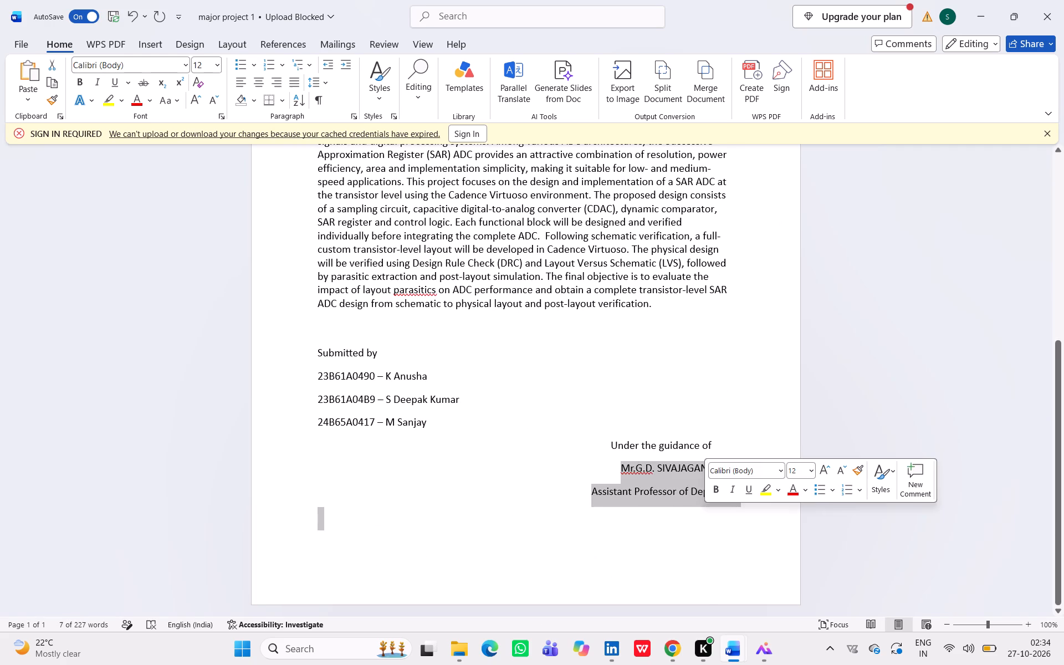
key("ctrl+c")
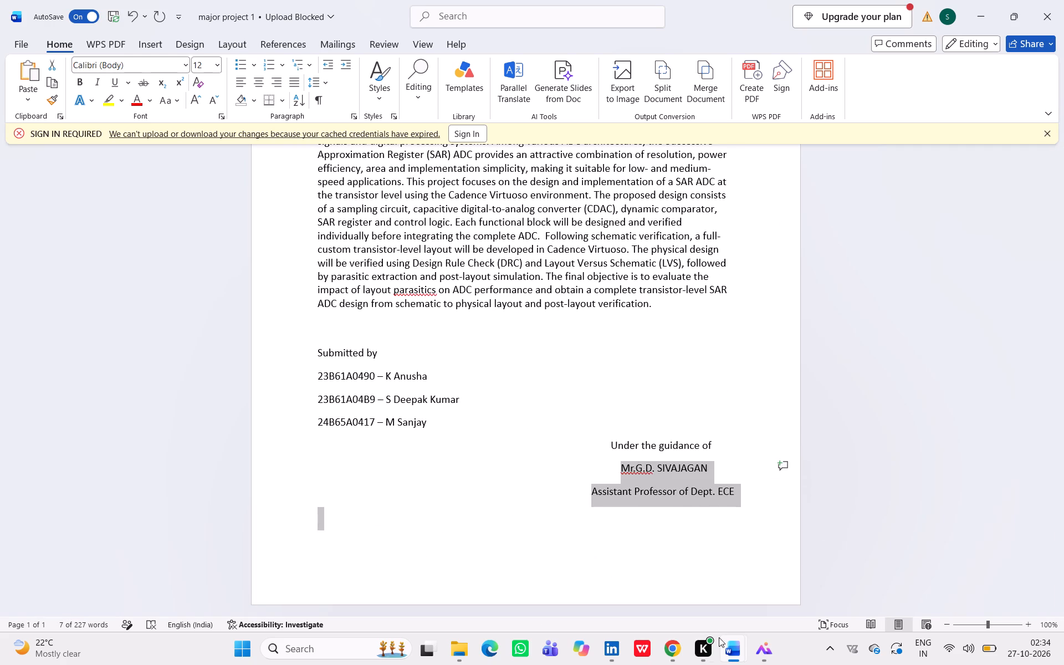
Paste the copied guide name and Assistant Professor designation below the guidance line in Document2, and centre both lines.
left_click(716, 607)
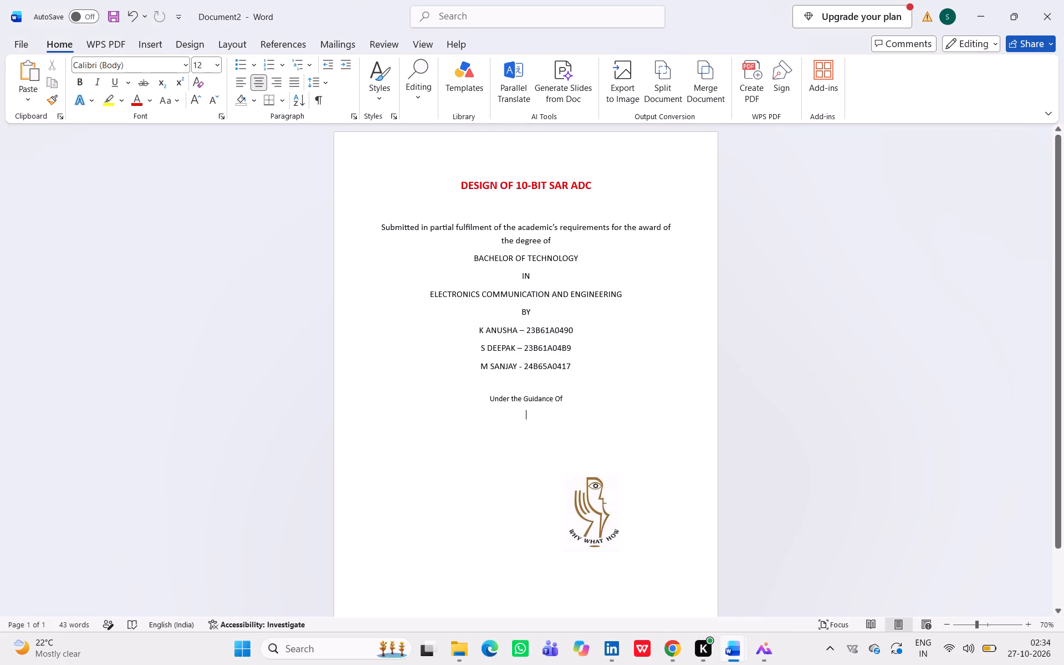
key("ctrl+v")
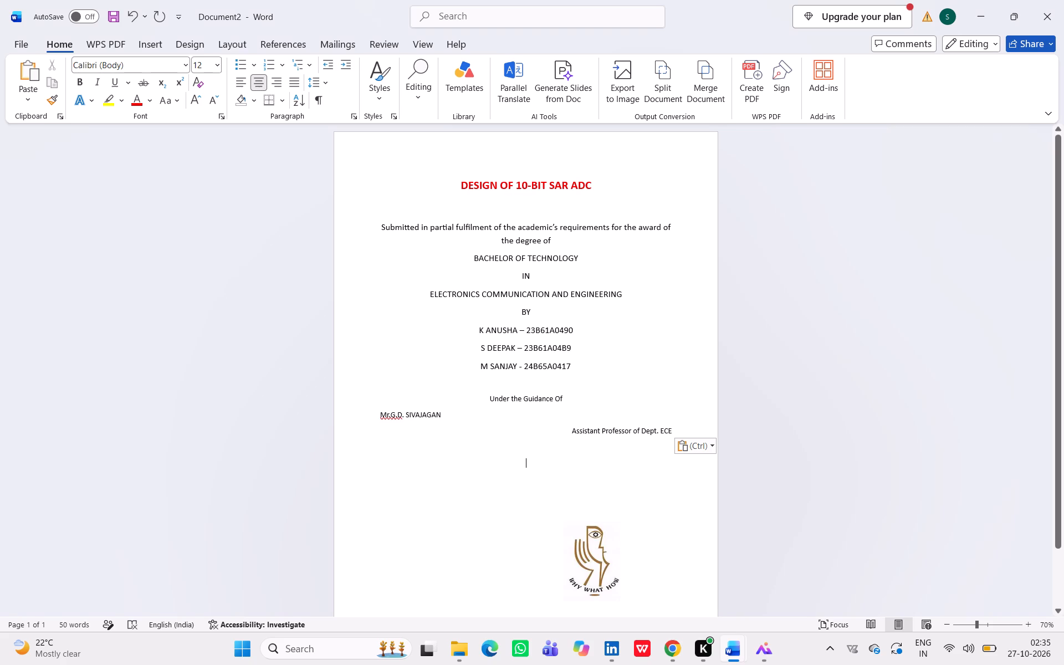
left_click_drag(376, 416, 612, 434)
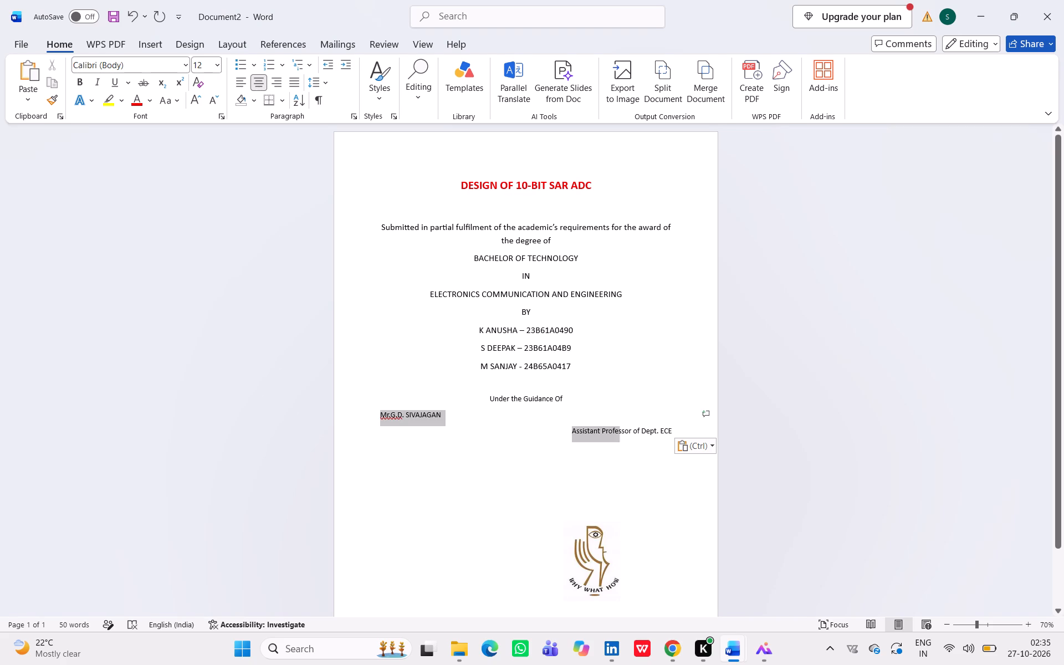
left_click_drag(612, 434, 709, 438)
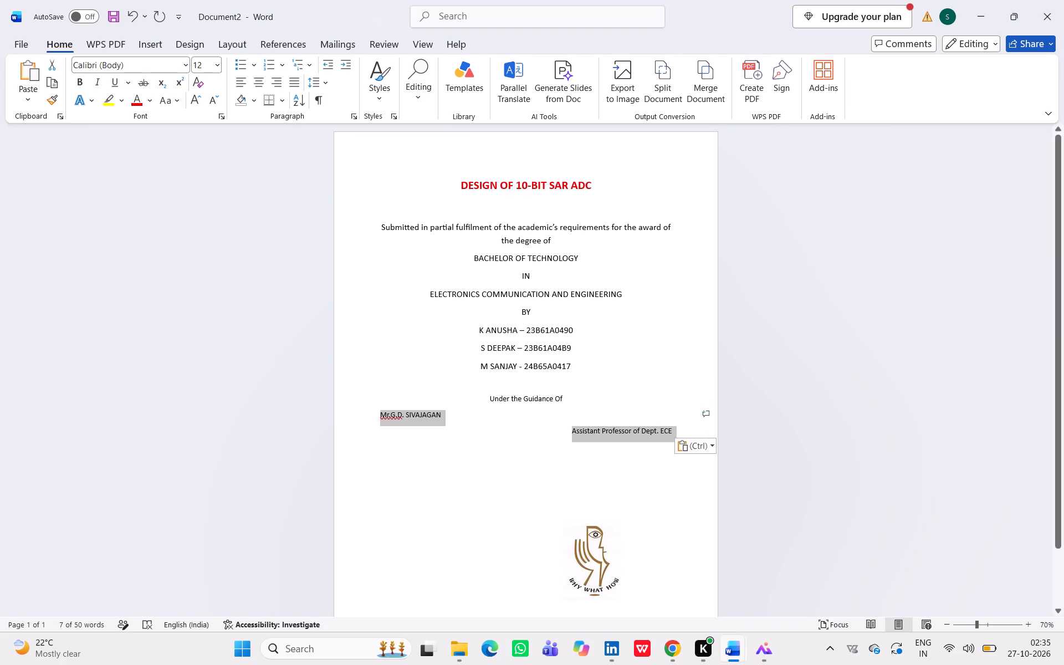
left_click(260, 84)
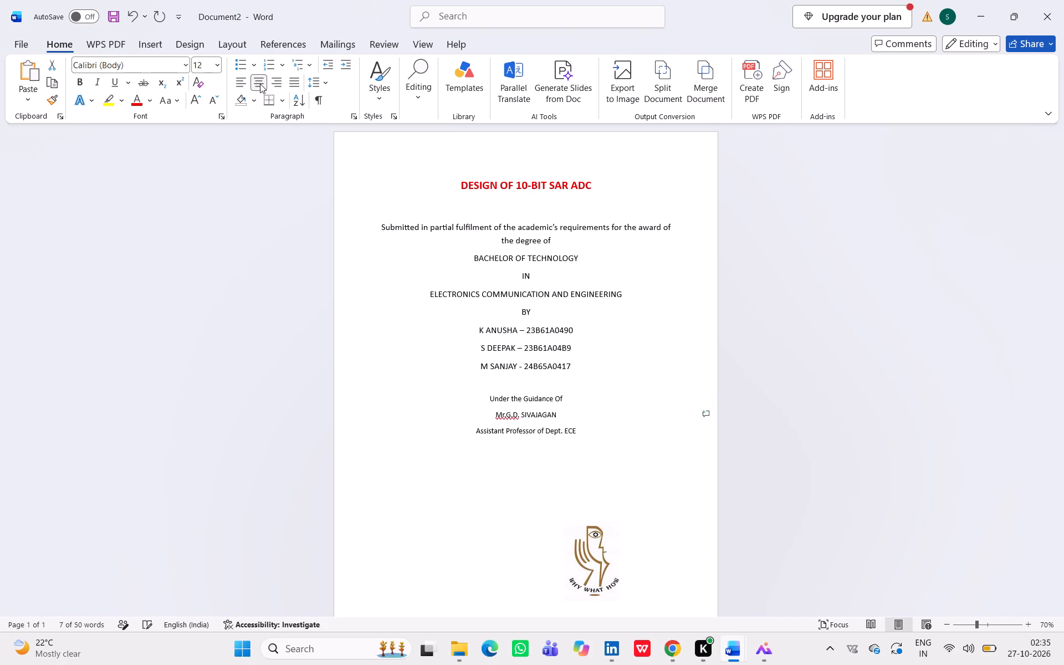
left_click(527, 482)
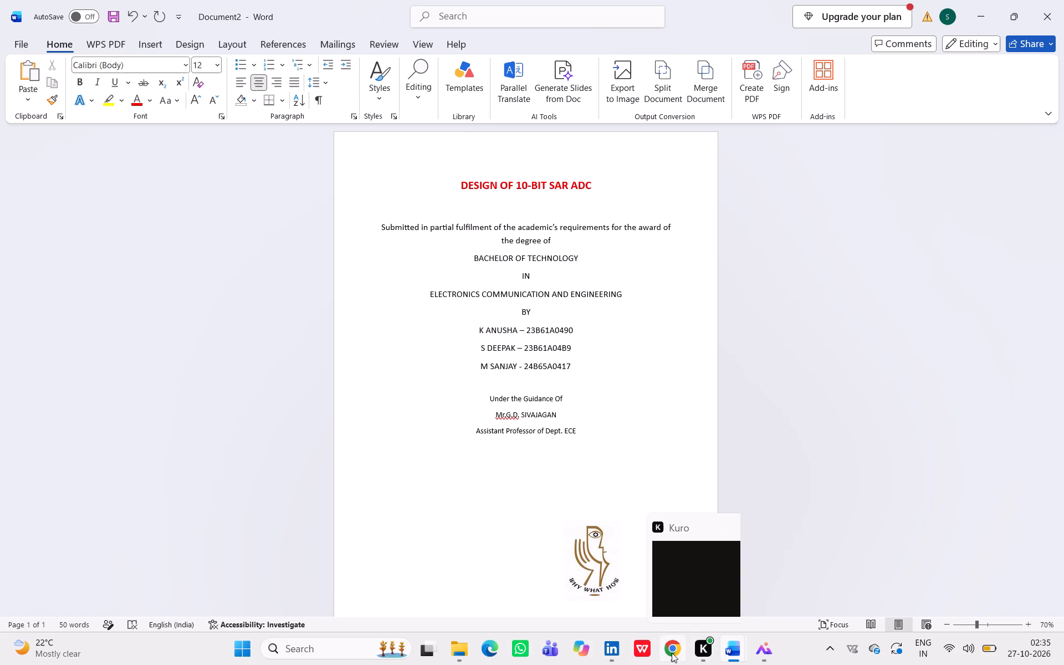
Check the logo's placement in the Chrome template, then move the Document2 logo to the page centre directly below the guide's designation.
left_click(670, 600)
scroll(657, 539, "down", 1)
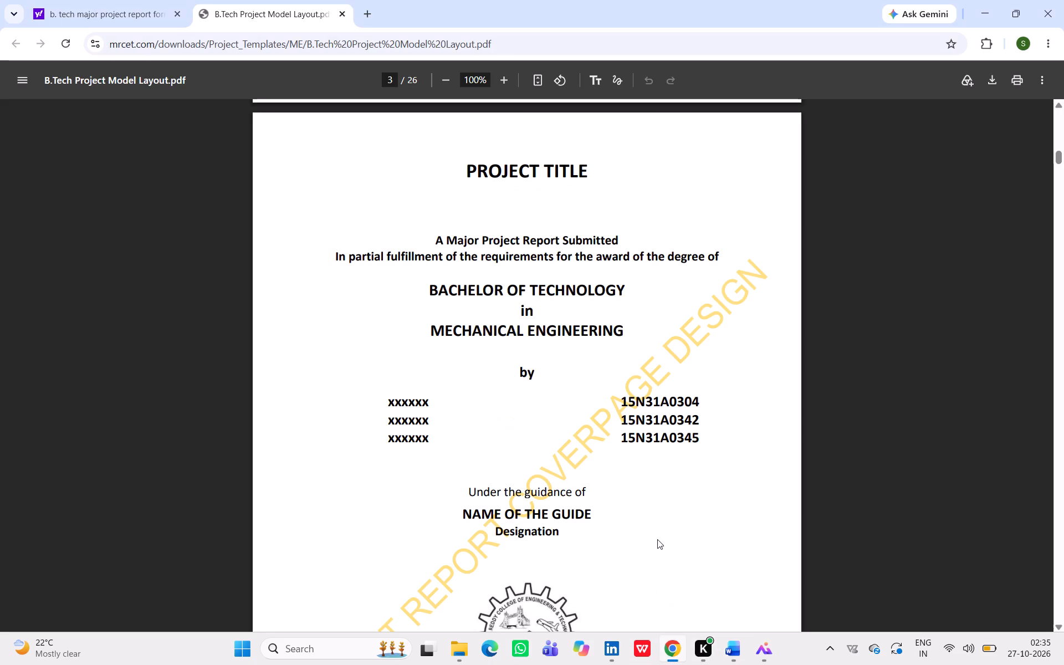
scroll(657, 539, "down", 3)
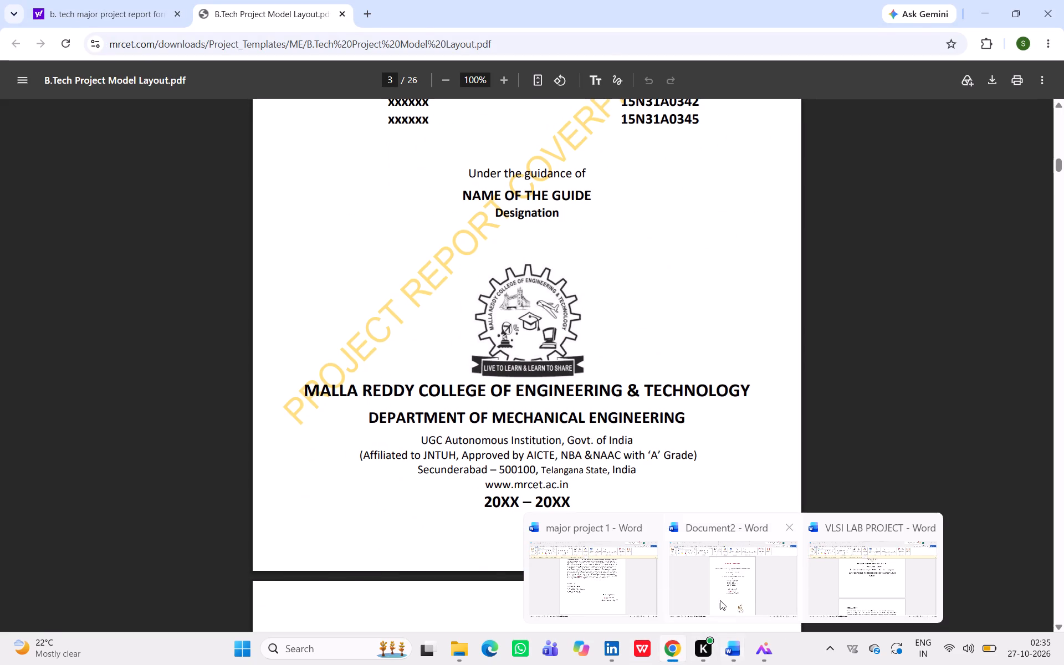
left_click(720, 600)
left_click_drag(597, 549, 531, 476)
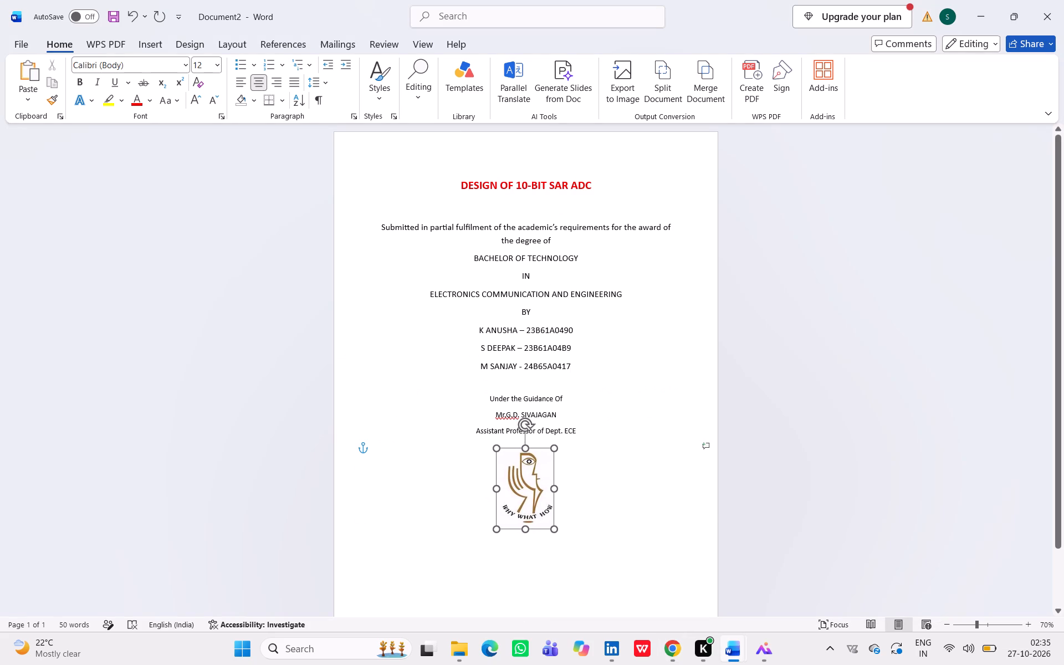
left_click_drag(531, 476, 531, 477)
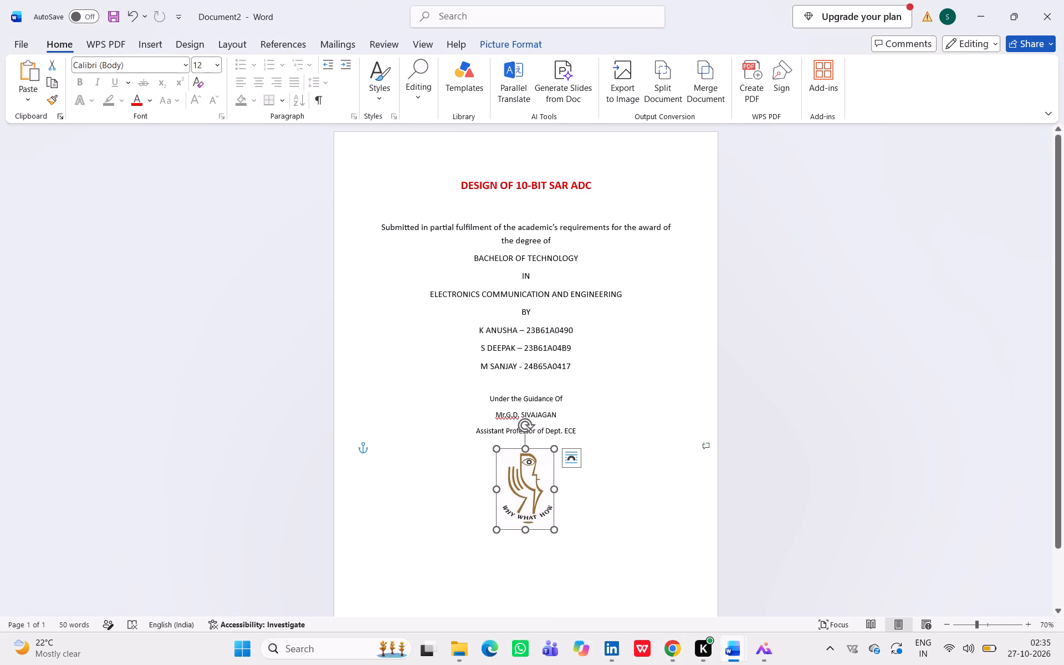
left_click(605, 526)
Copy the college name, "Autonomus Institution" line and accreditation and address text from major project 1, and paste them below the logo in Document2.
scroll(605, 526, "down", 1)
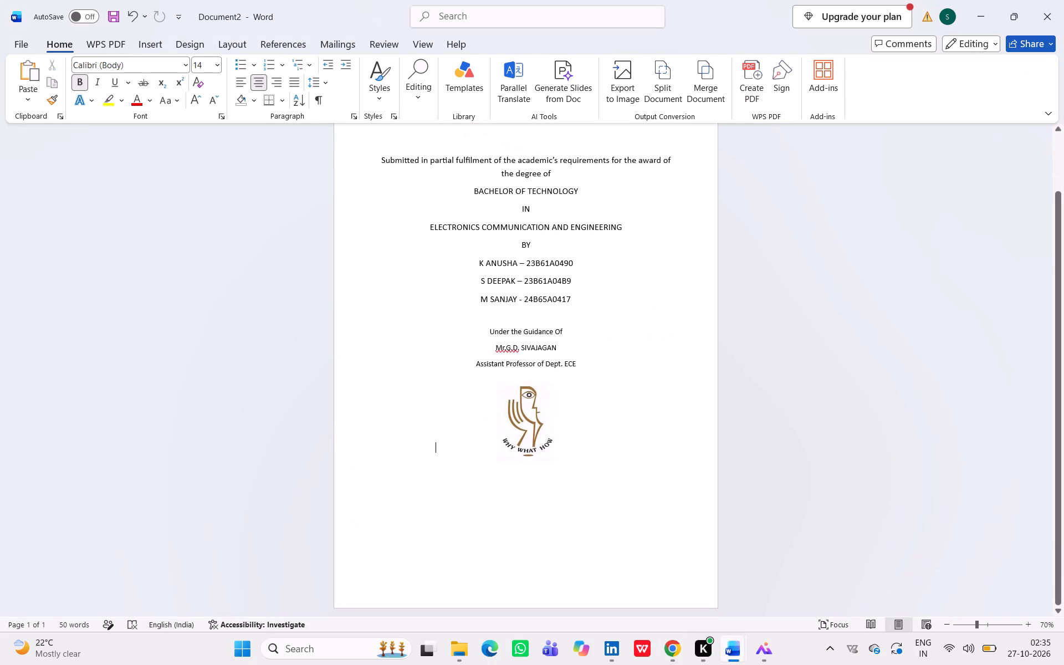
left_click(676, 600)
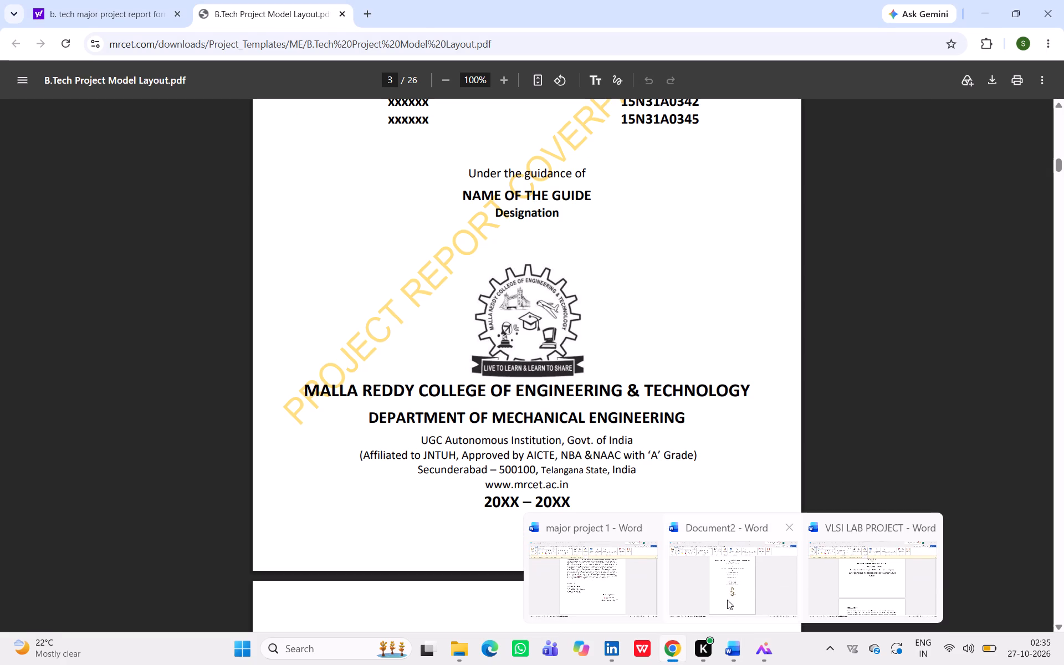
left_click(727, 594)
left_click(508, 479)
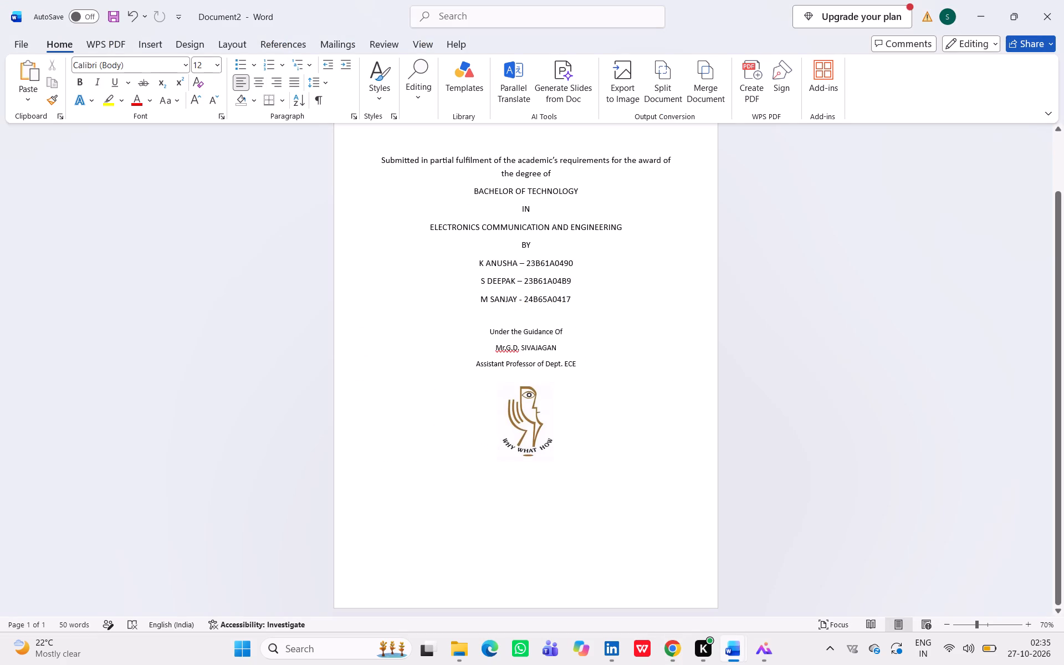
key("ctrl+v")
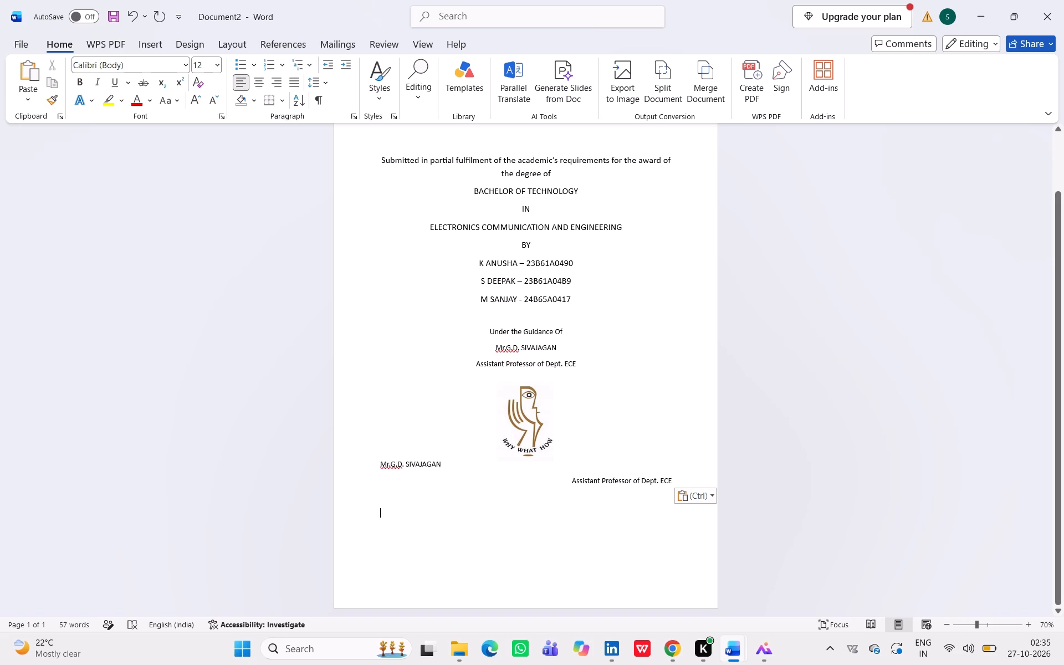
key("ctrl+z")
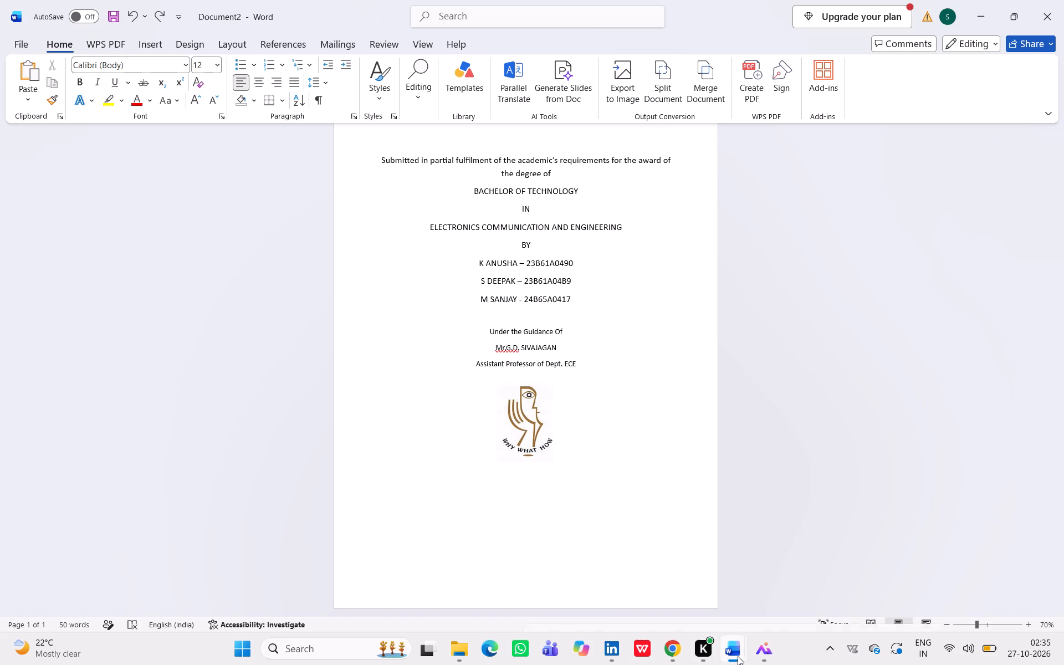
left_click(611, 597)
scroll(612, 508, "up", 1)
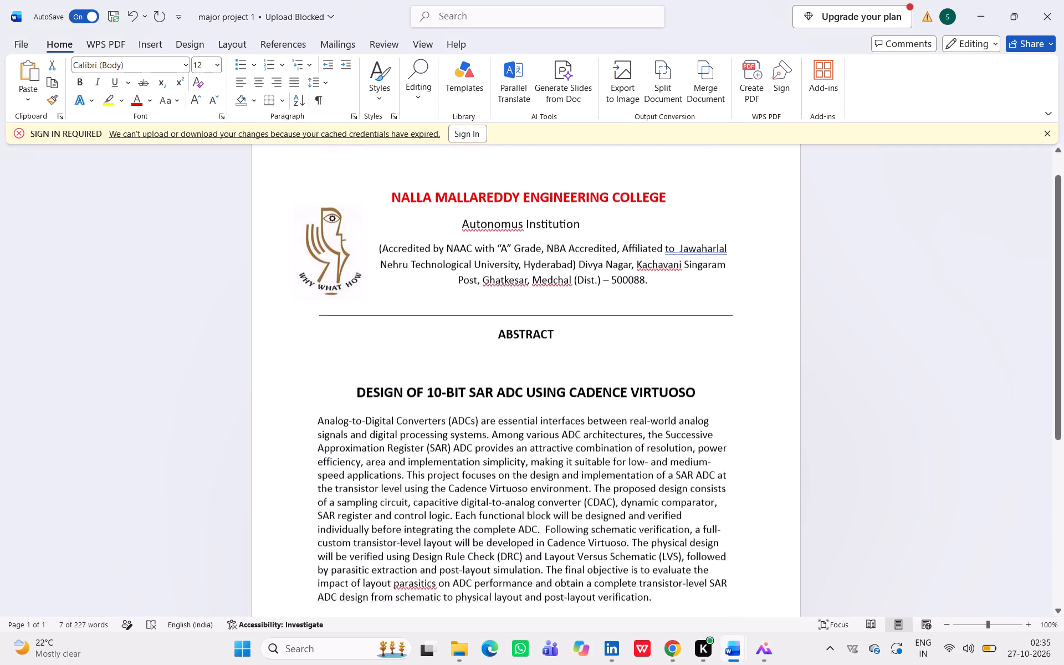
scroll(612, 508, "up", 1)
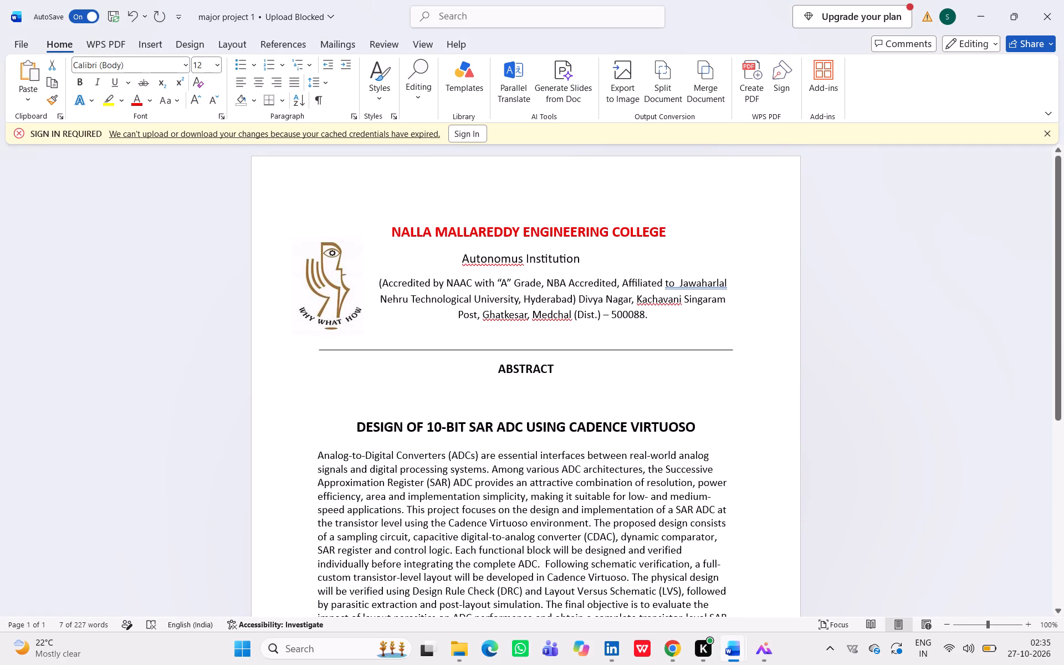
left_click_drag(388, 230, 680, 326)
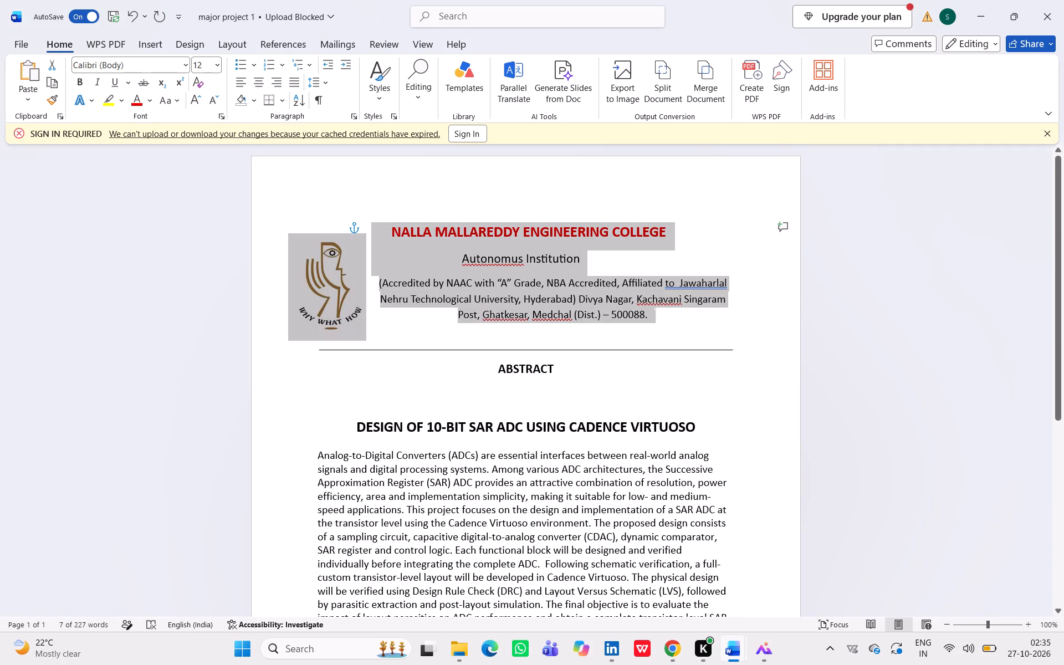
left_click_drag(680, 326, 718, 325)
key("ctrl+c")
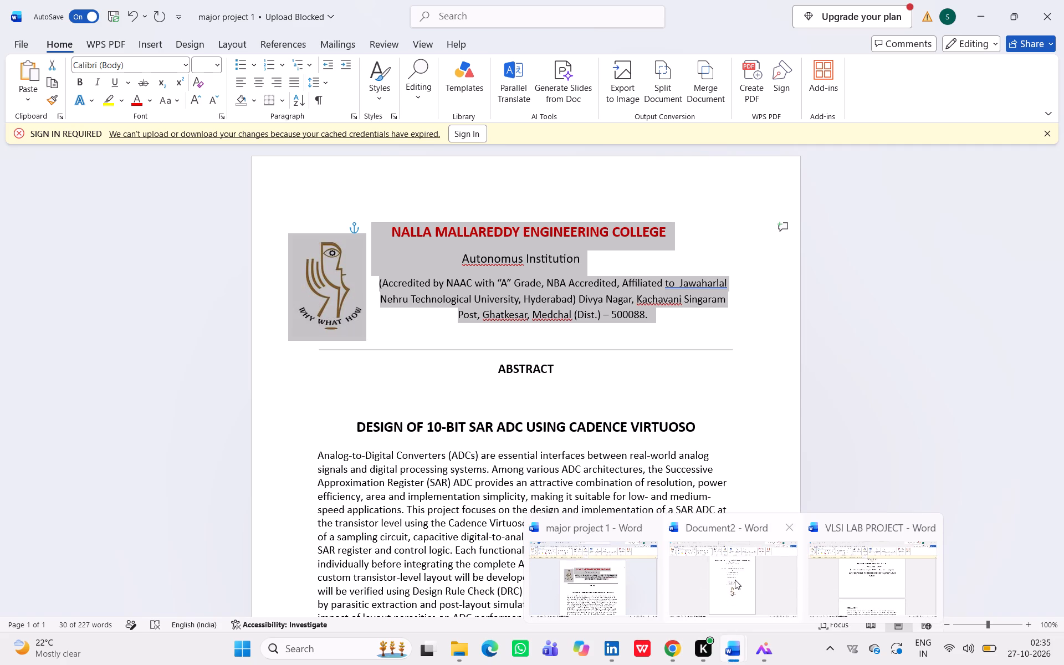
left_click(735, 580)
key("ctrl+v")
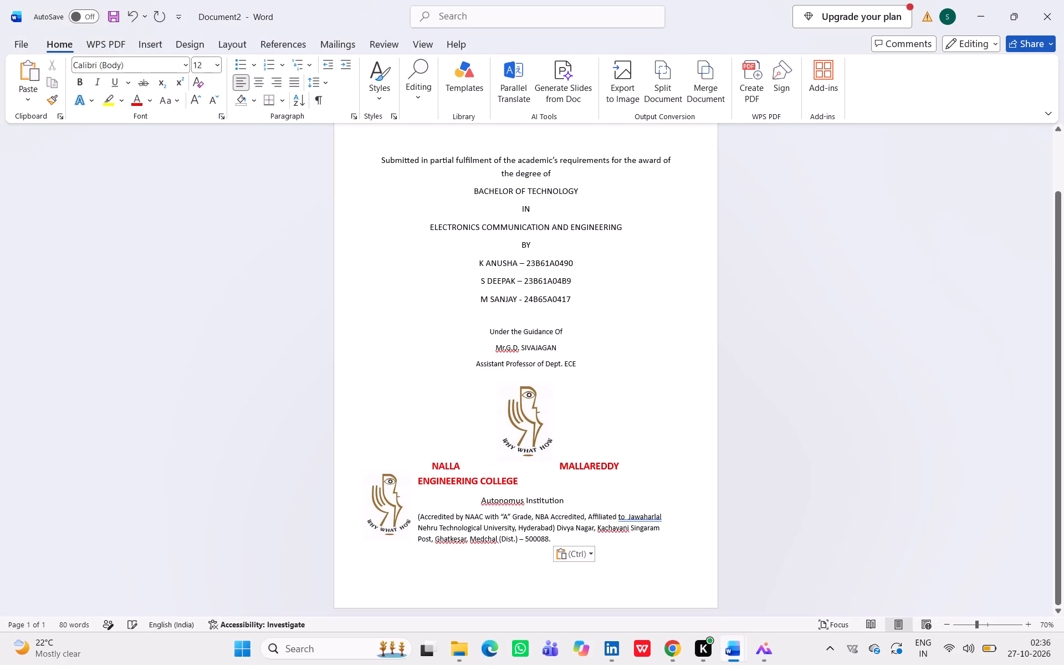
Delete the duplicate logo that came in with the pasted college heading.
left_click(368, 510)
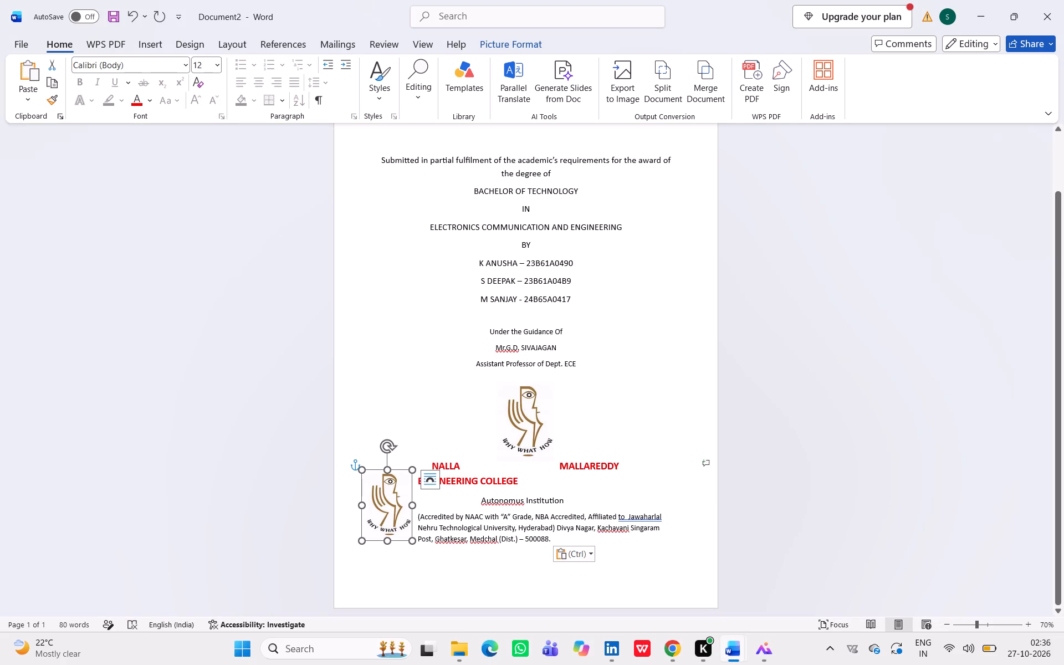
key("BackSpace")
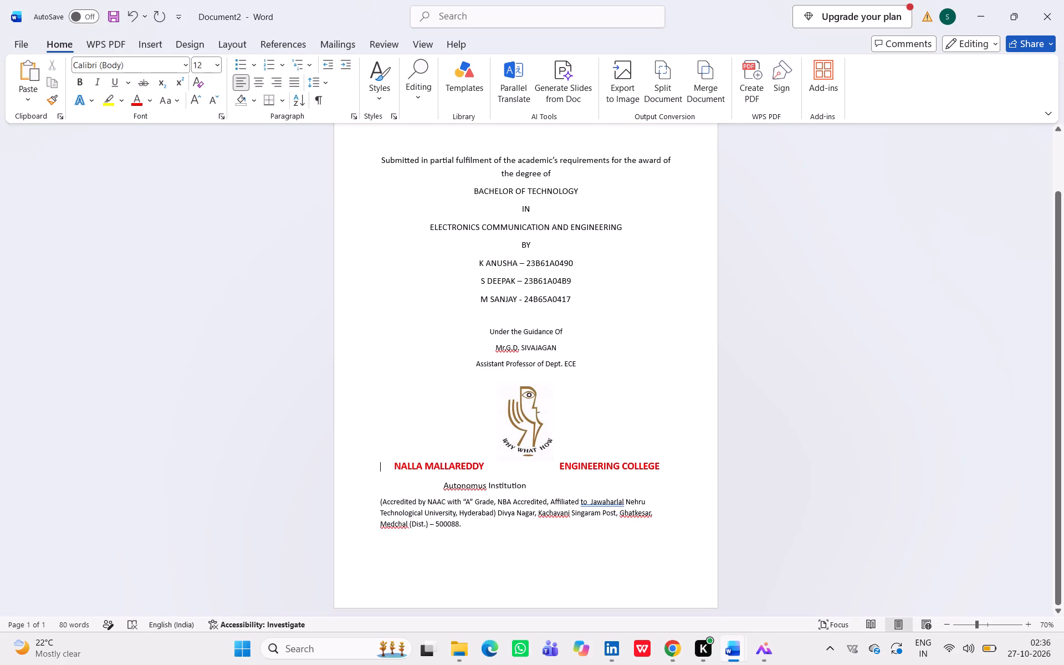
Move "NALLA MALLAREDDY ENGINEERING COLLEGE" down one line and indent it with spaces so it is centred under the logo.
key("Return")
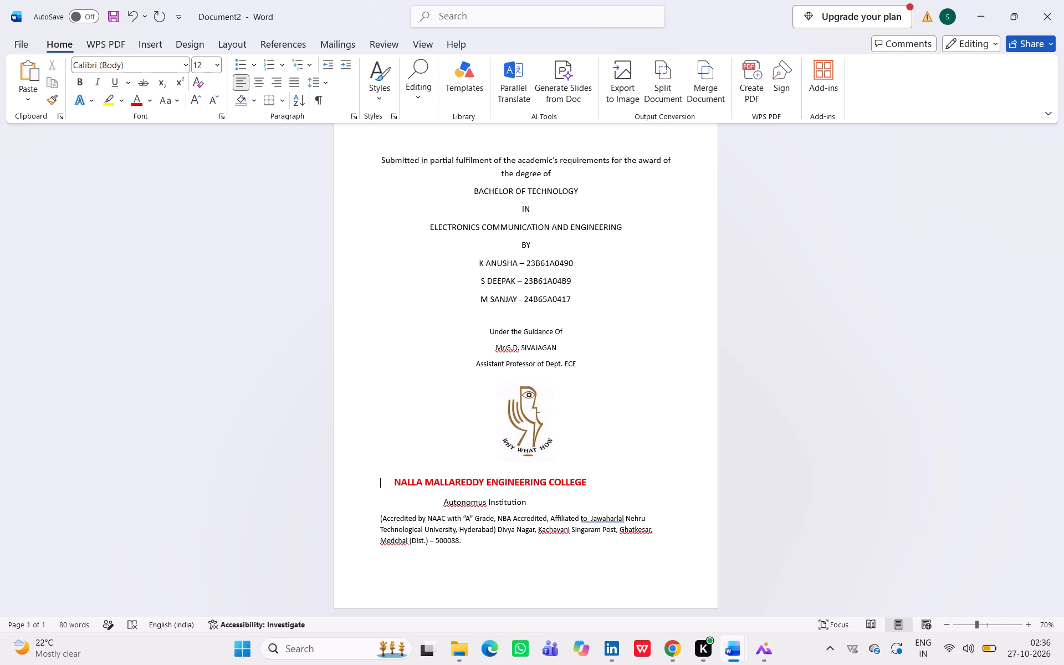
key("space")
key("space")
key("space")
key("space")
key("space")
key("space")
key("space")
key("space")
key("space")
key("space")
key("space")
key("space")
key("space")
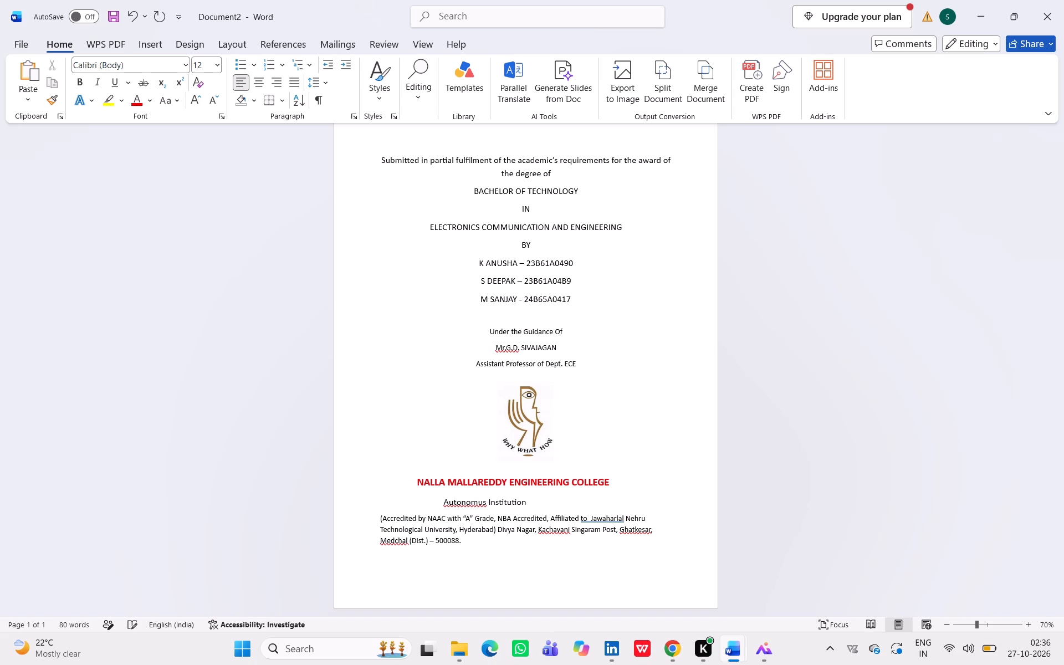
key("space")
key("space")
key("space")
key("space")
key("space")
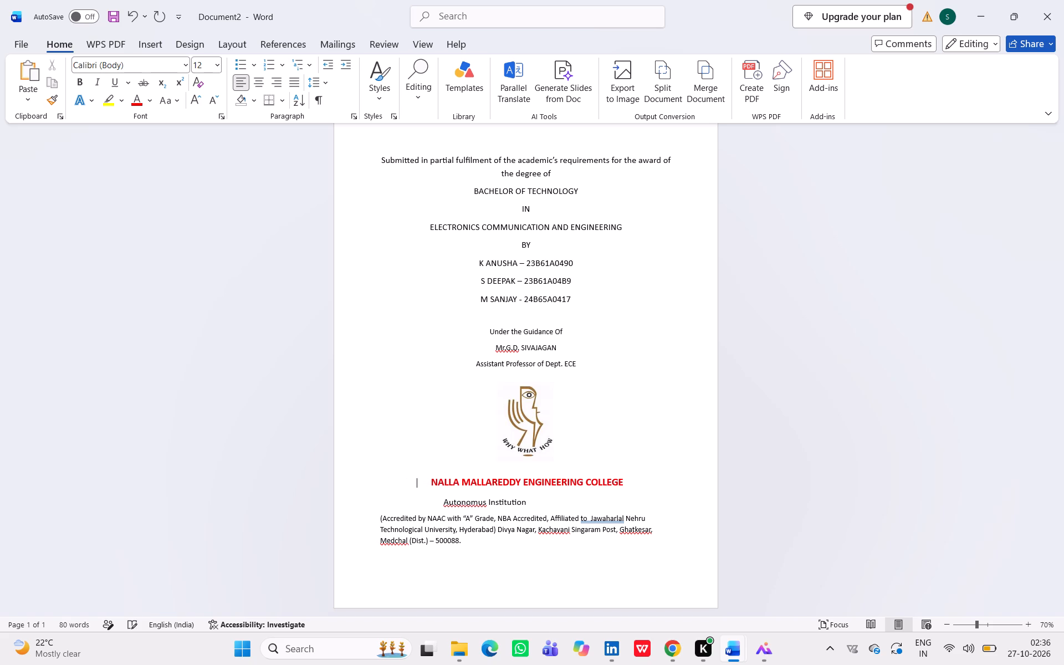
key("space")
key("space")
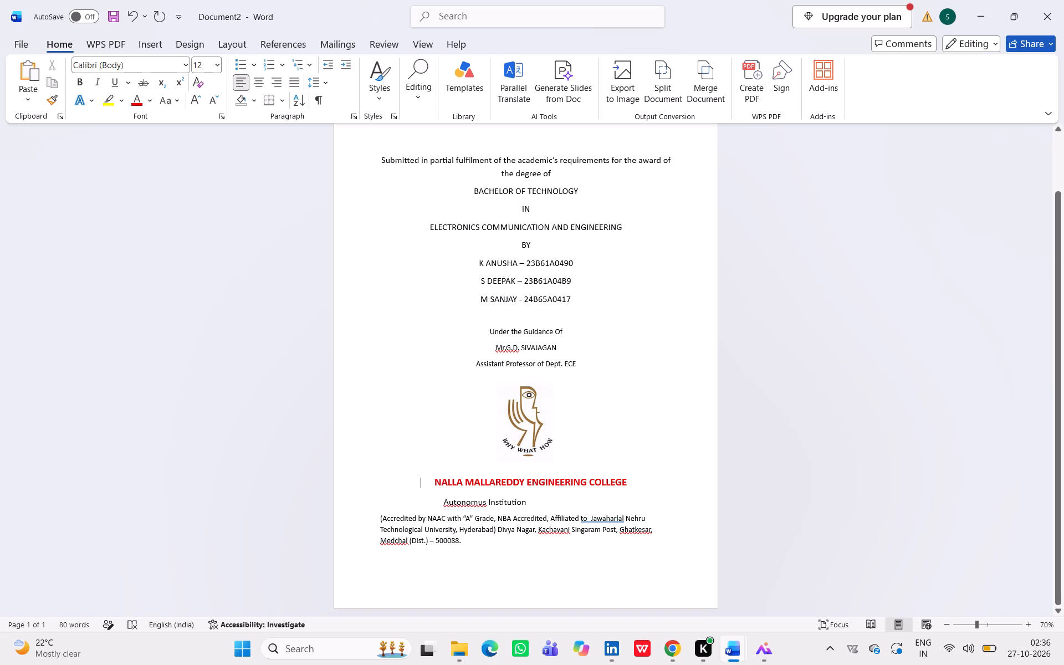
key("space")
key("BackSpace")
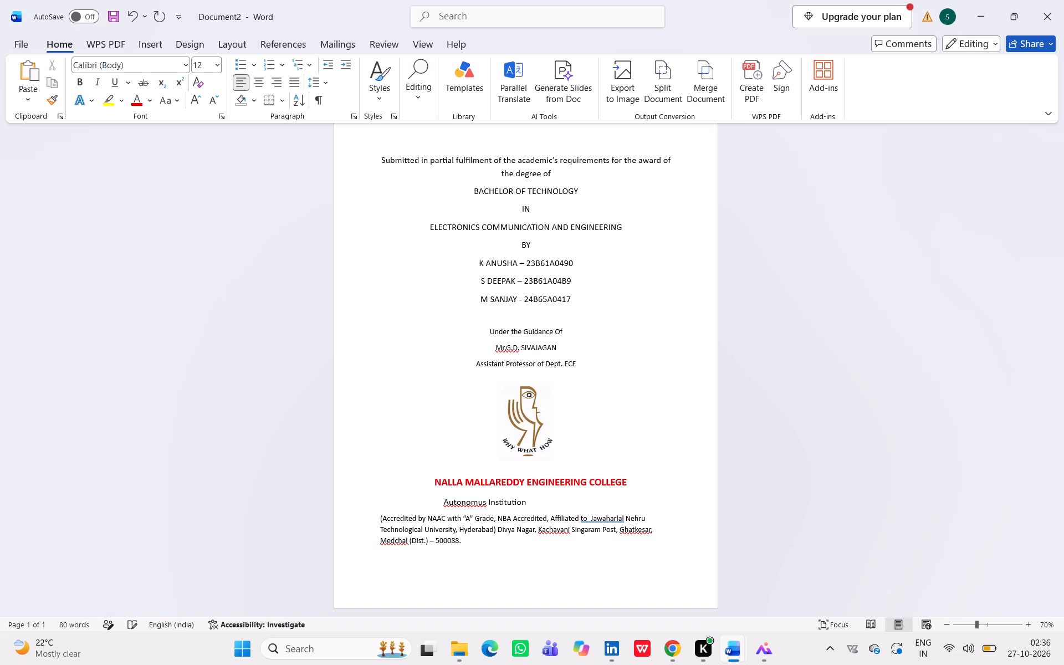
key("BackSpace")
key("BackSpace")
key("BackSpace")
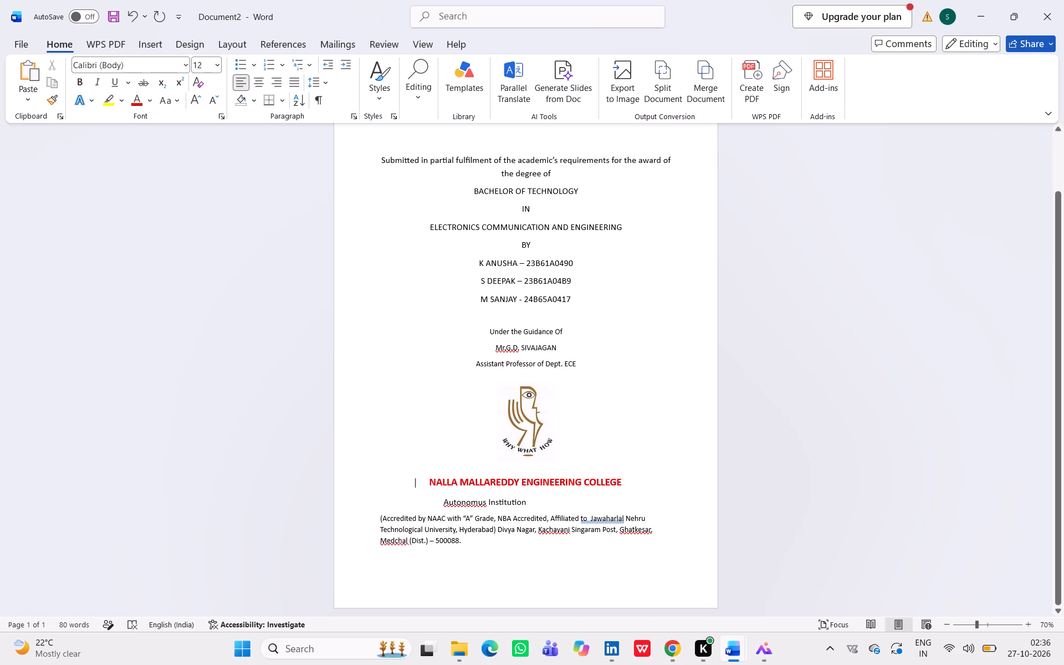
Indent the "Autonomus Institution" line with spaces so it is centred beneath the college name.
key("Down")
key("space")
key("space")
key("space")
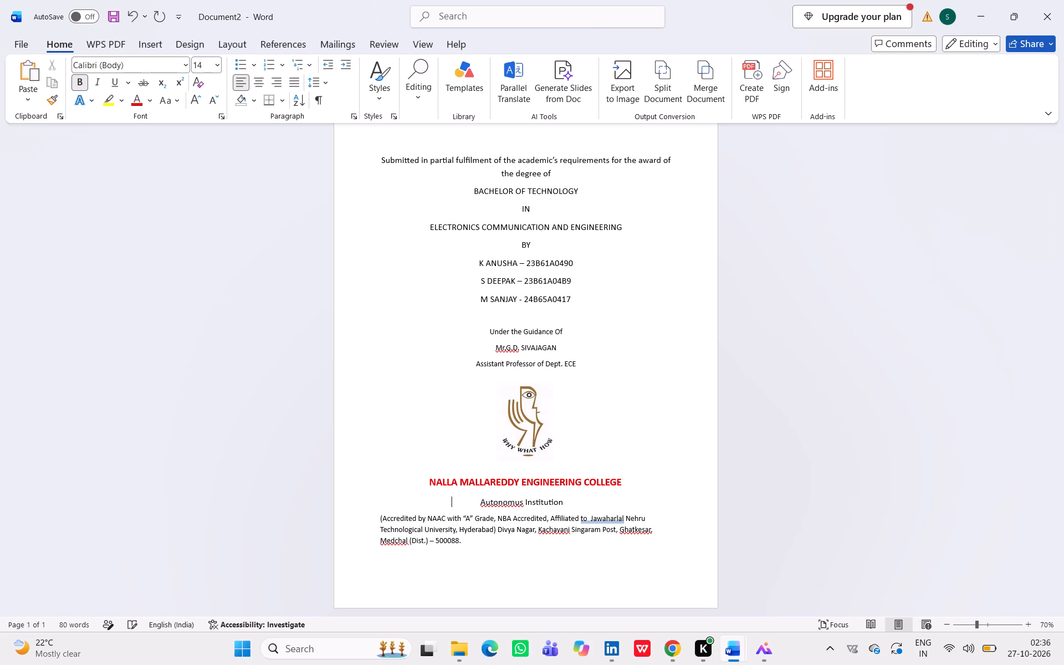
Indent the first line of the accreditation paragraph with spaces, keeping "Jawaharlal Nehru" together at the line's end.
key("Down")
key("Left")
key("Left")
key("Left")
key("Left")
key("Left")
key("Left")
key("Left")
key("Left")
key("Left")
key("Left")
key("Left")
key("Left")
key("Left")
key("Left")
key("Left")
key("Left")
key("Left")
key("Left")
key("Left")
key("Left")
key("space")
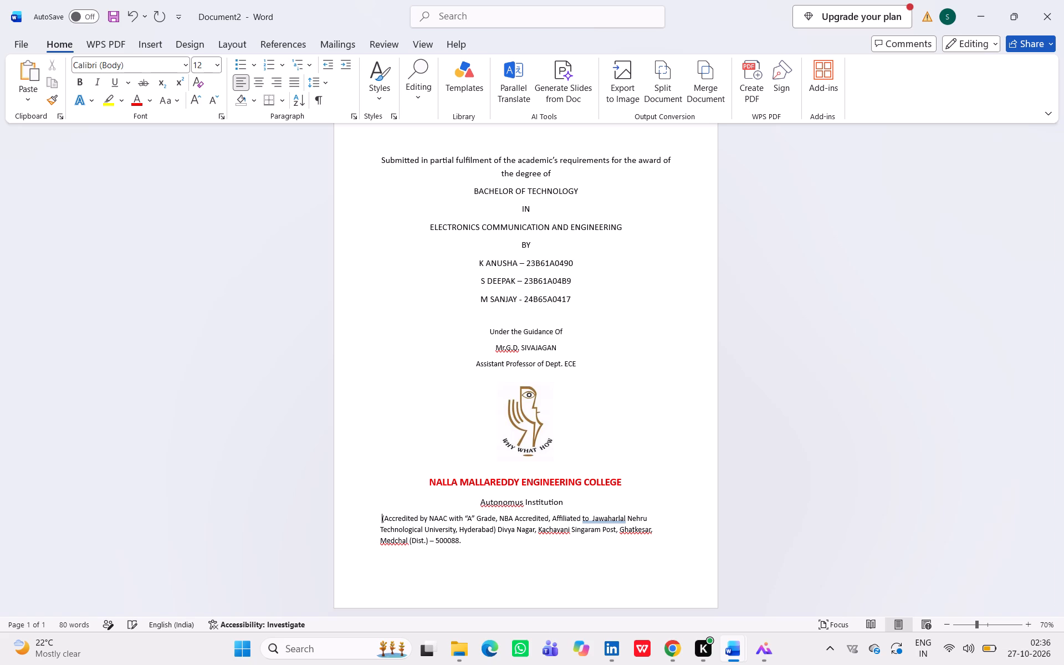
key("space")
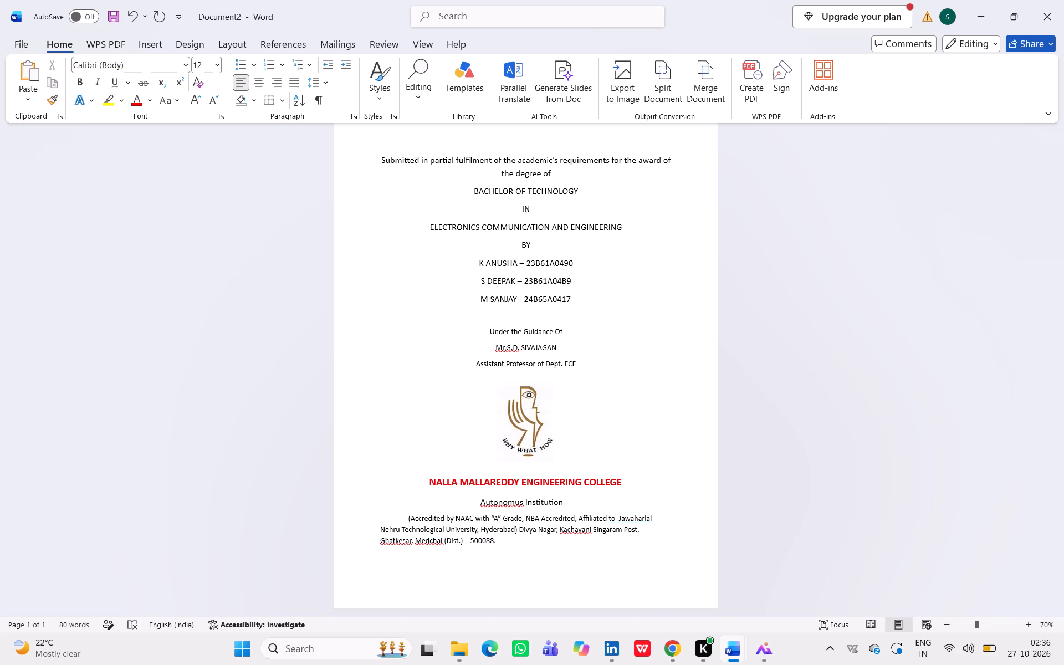
key("BackSpace")
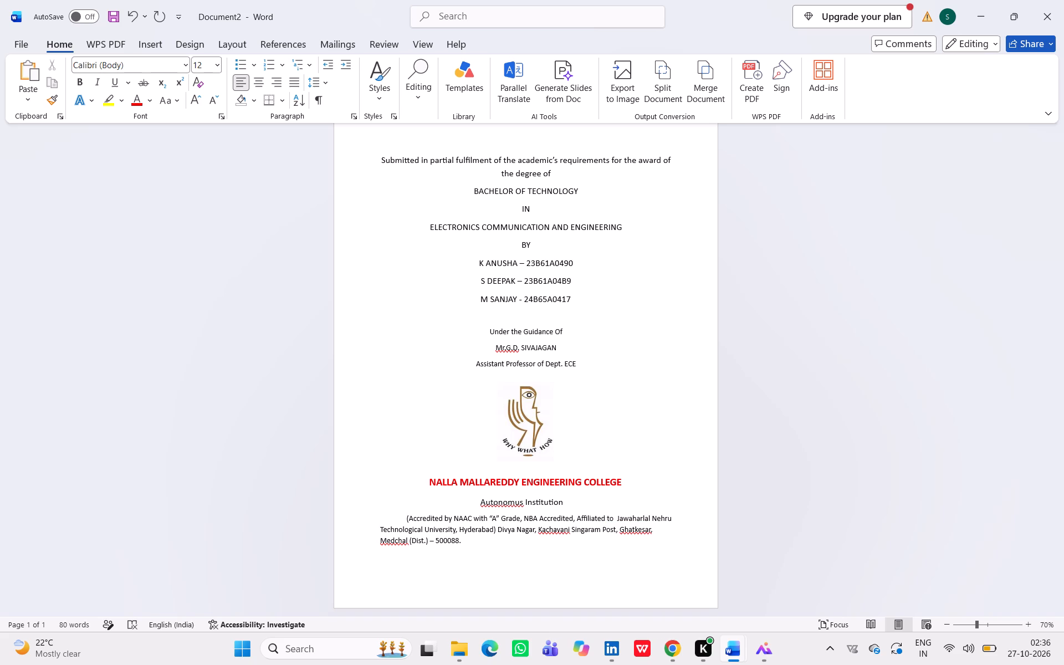
Break the accreditation paragraph before "Technological University, Hyderabad)" so that text starts its own paragraph.
key("Down")
key("Left")
key("Left")
key("Left")
key("Left")
key("Left")
key("Left")
key("Left")
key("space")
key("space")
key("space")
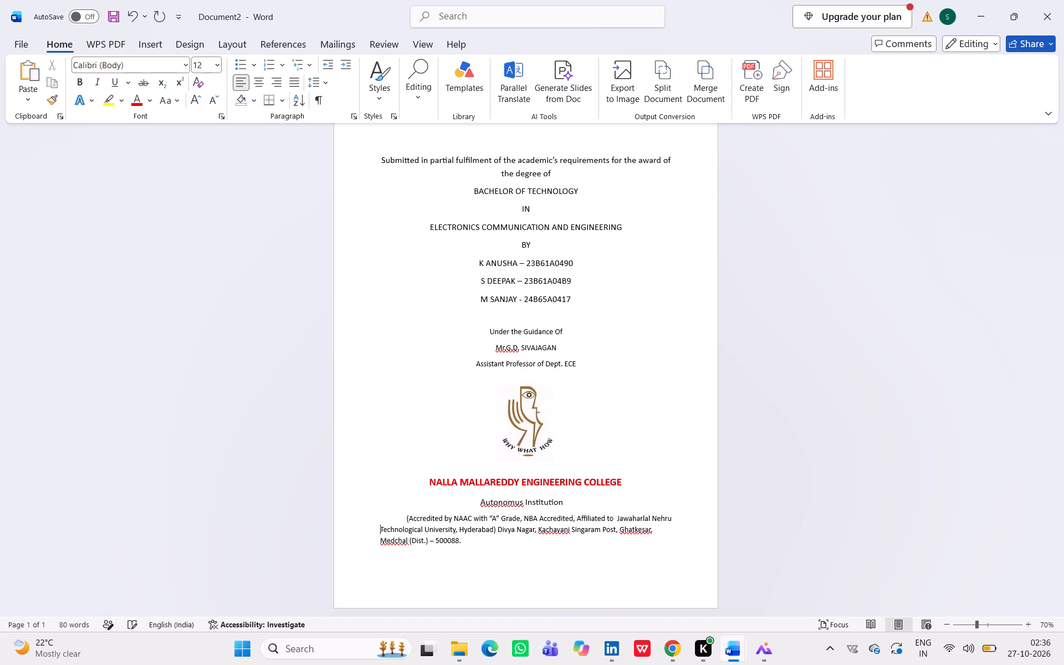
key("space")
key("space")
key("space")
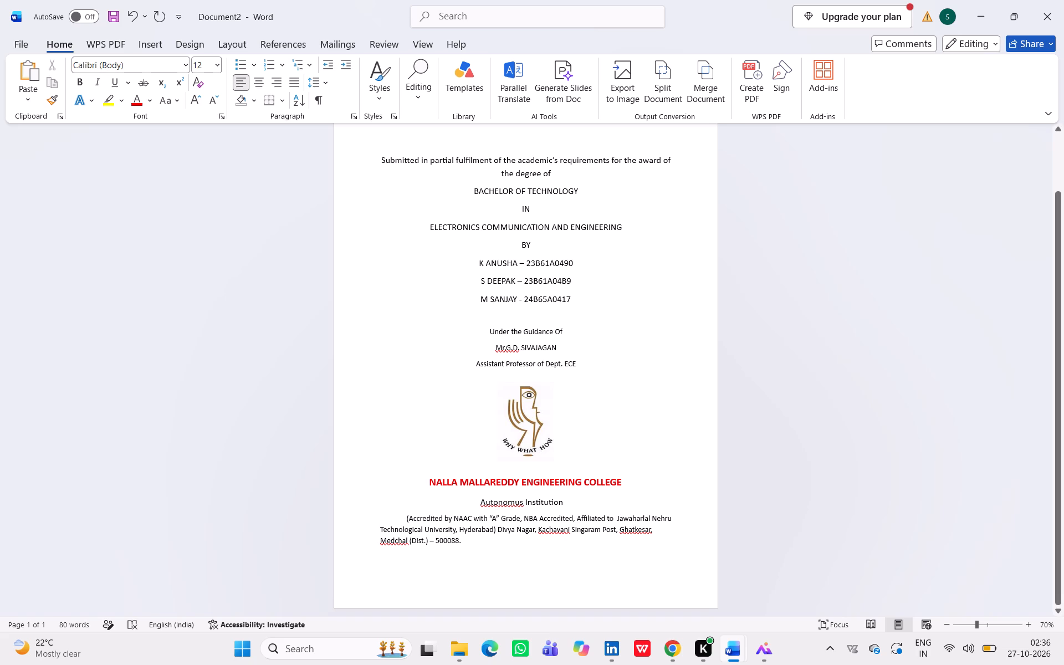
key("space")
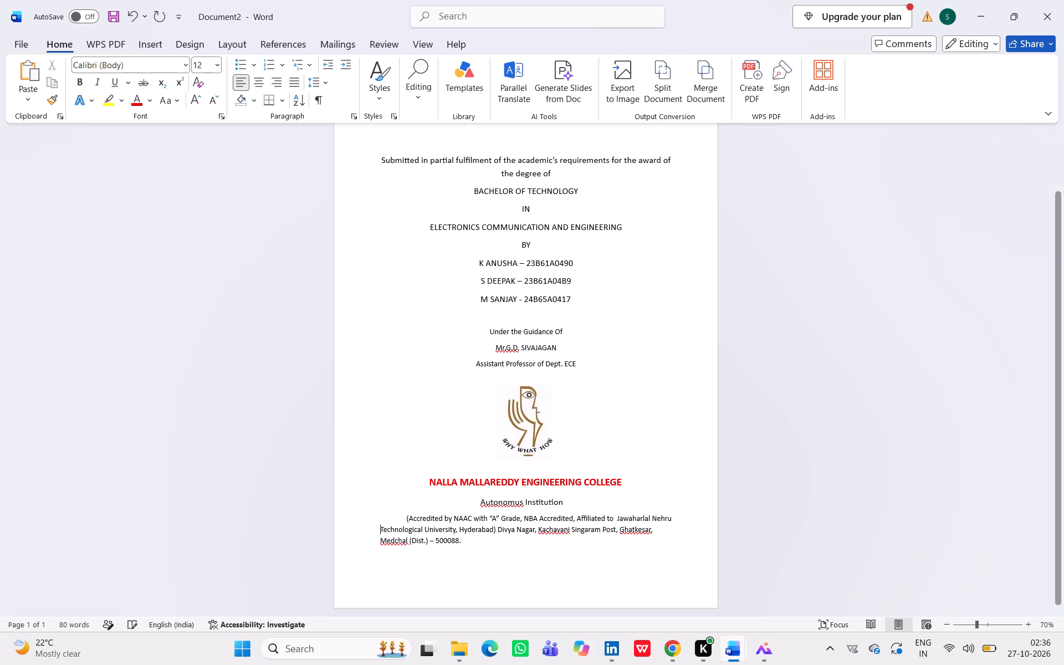
key("Return")
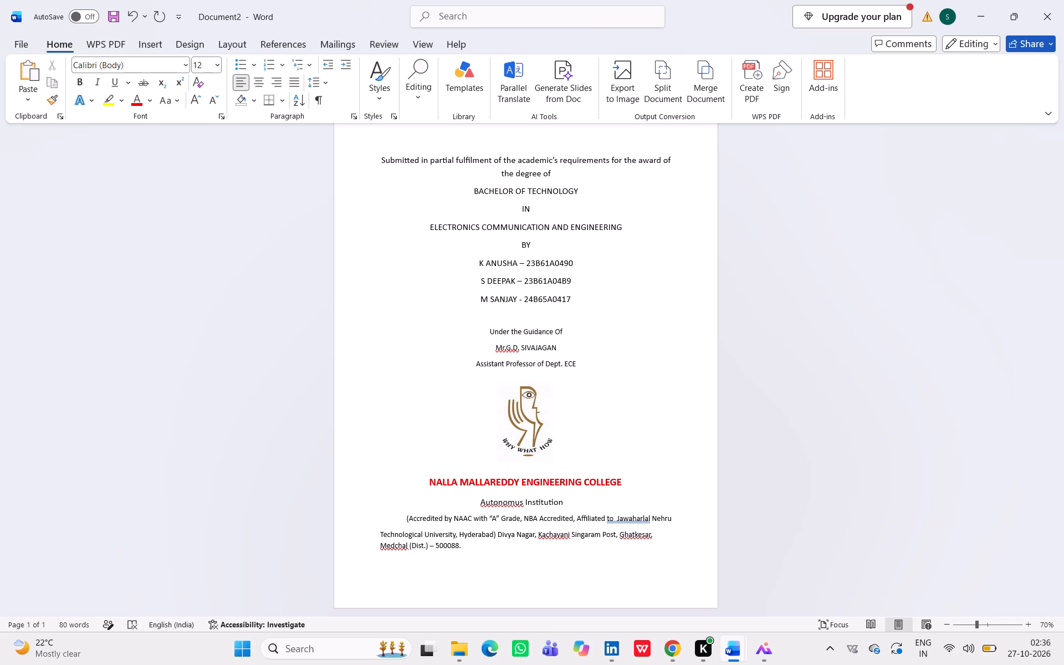
key("Return")
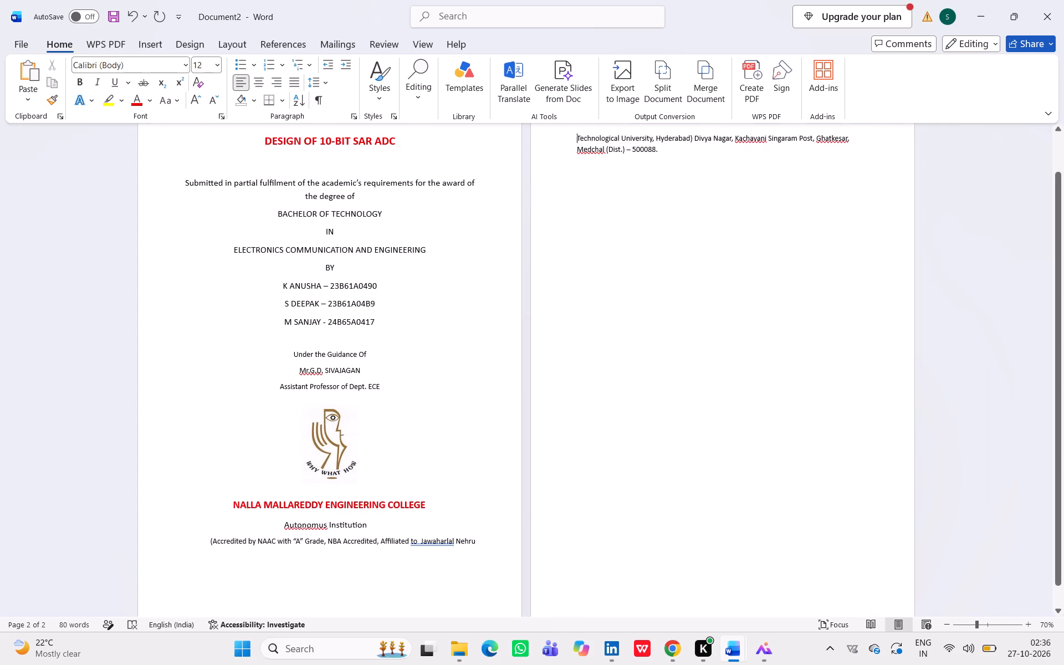
key("BackSpace")
Indent the "Technological University, Hyderabad)" line with spaces so it lines up with the start of the accreditation line above.
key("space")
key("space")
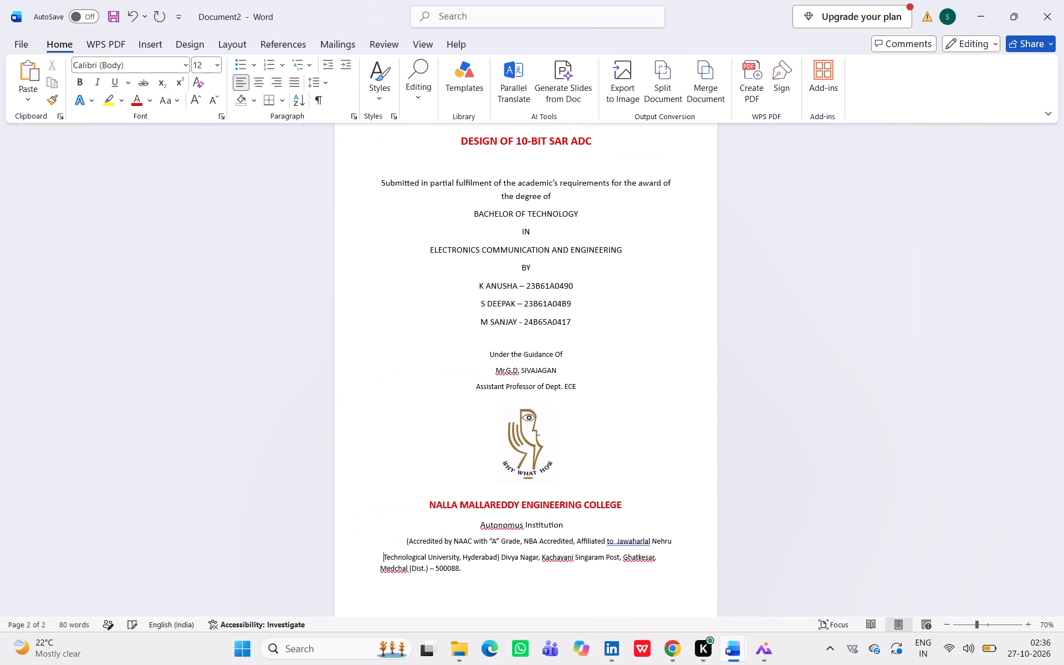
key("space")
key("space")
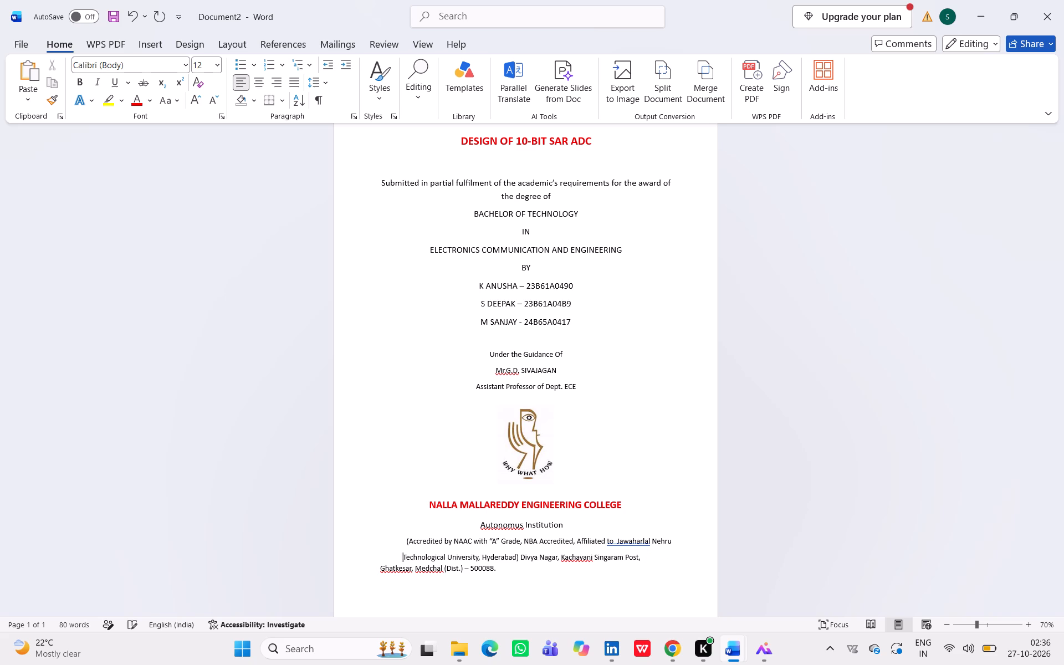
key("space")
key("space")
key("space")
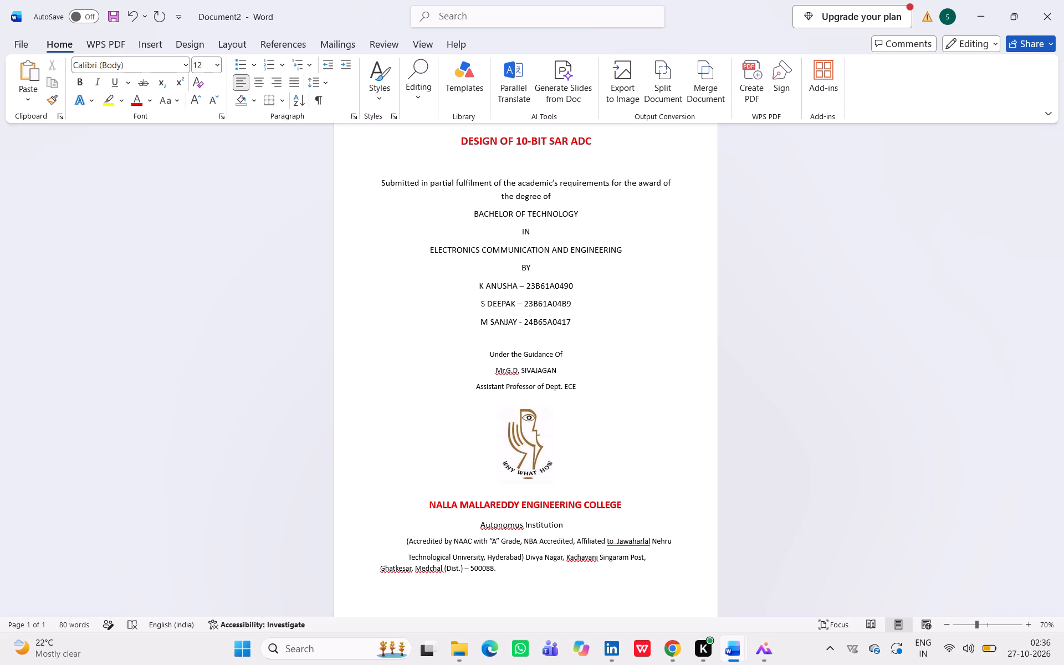
key("BackSpace")
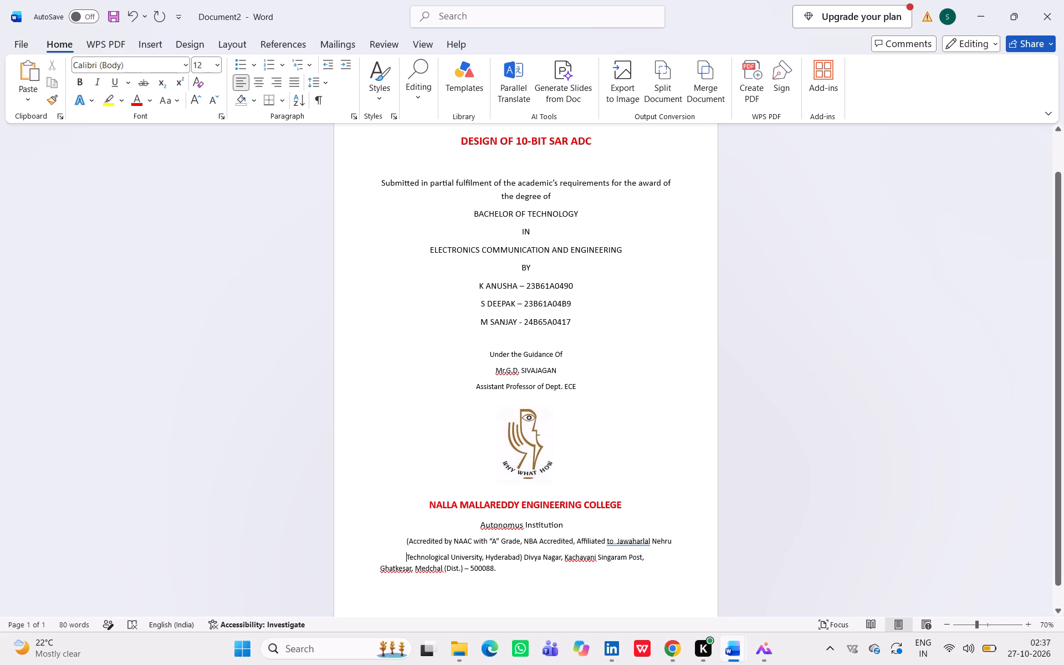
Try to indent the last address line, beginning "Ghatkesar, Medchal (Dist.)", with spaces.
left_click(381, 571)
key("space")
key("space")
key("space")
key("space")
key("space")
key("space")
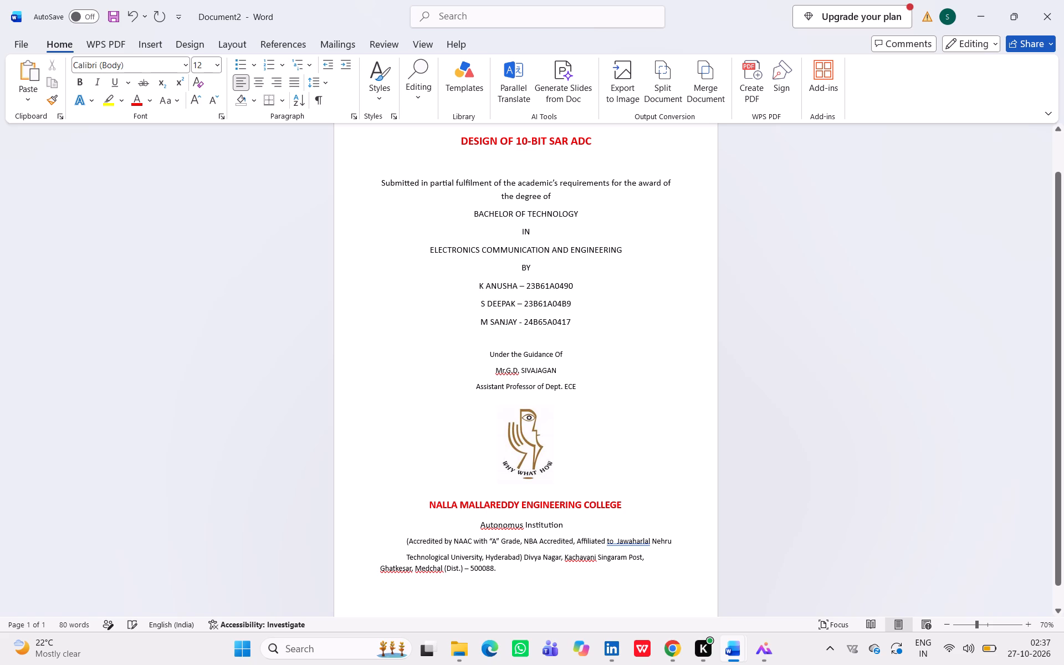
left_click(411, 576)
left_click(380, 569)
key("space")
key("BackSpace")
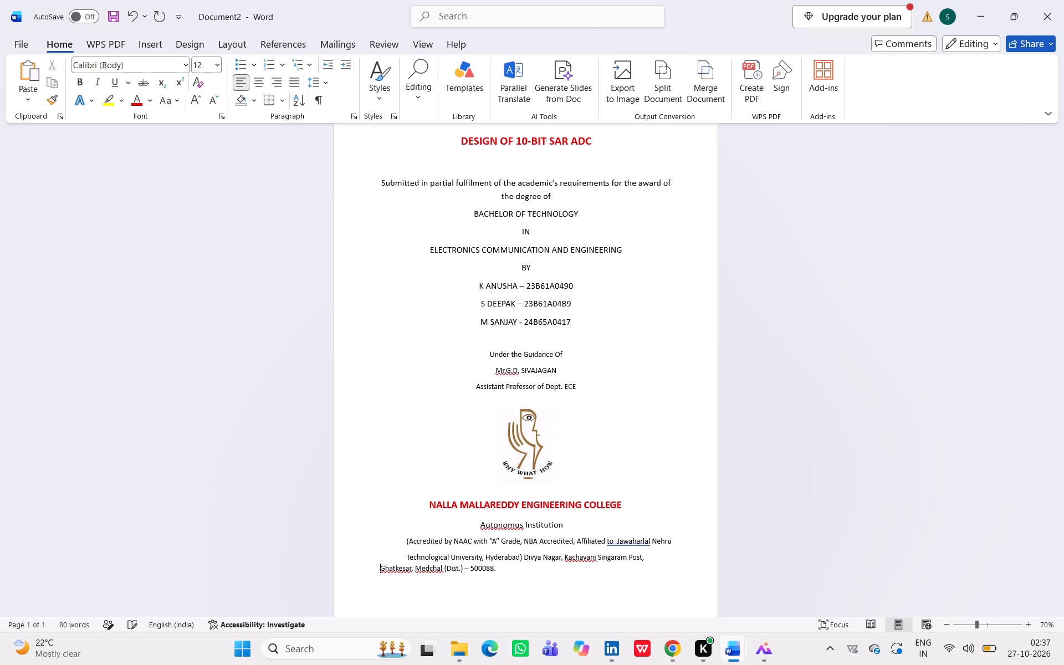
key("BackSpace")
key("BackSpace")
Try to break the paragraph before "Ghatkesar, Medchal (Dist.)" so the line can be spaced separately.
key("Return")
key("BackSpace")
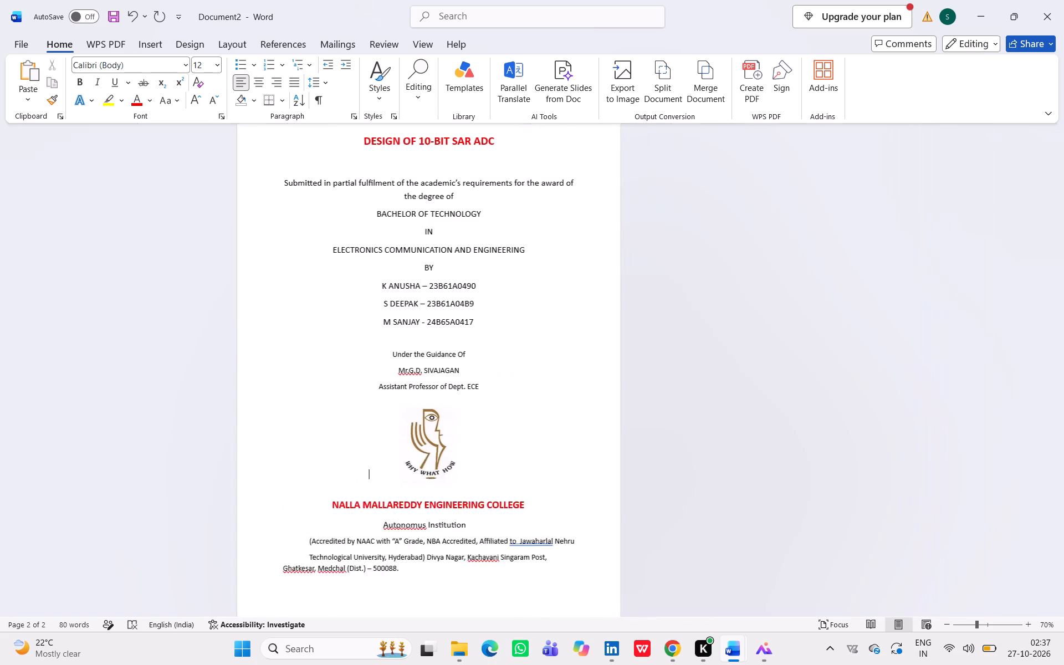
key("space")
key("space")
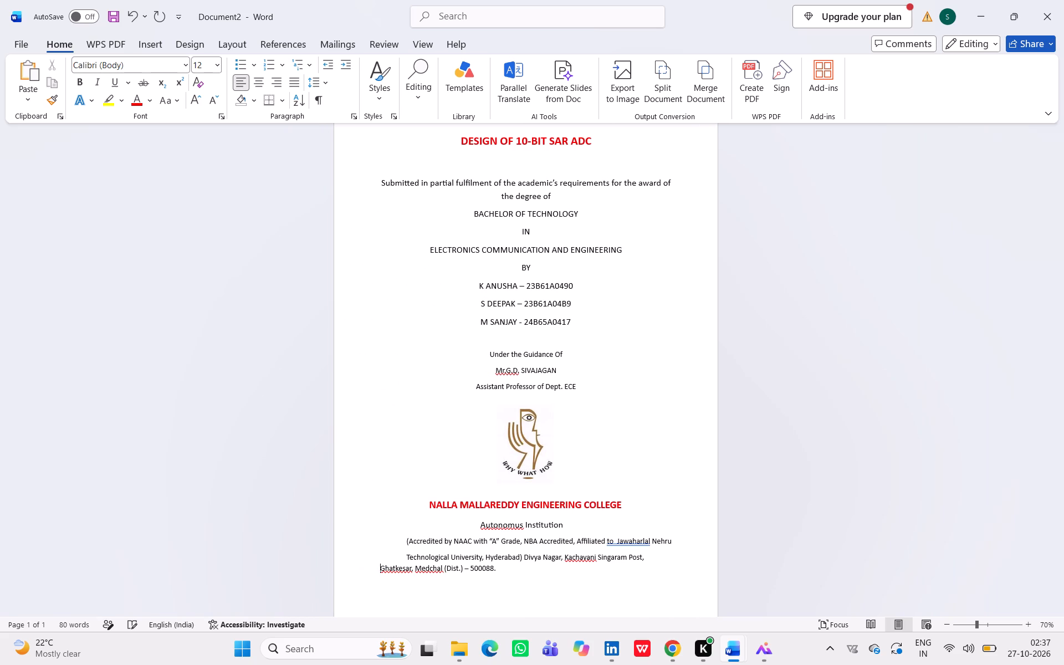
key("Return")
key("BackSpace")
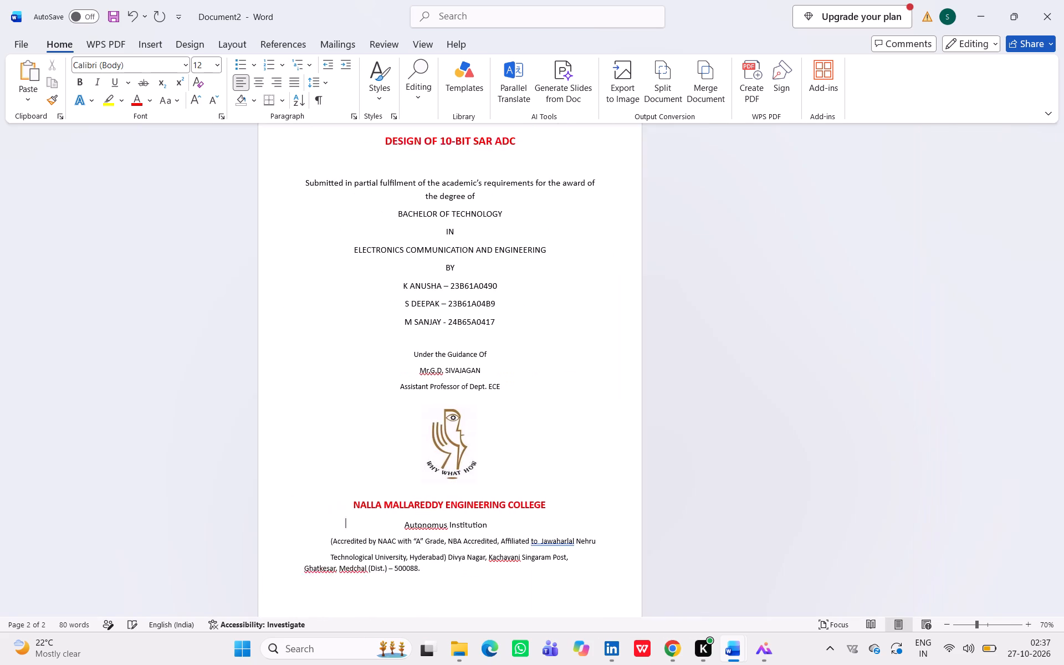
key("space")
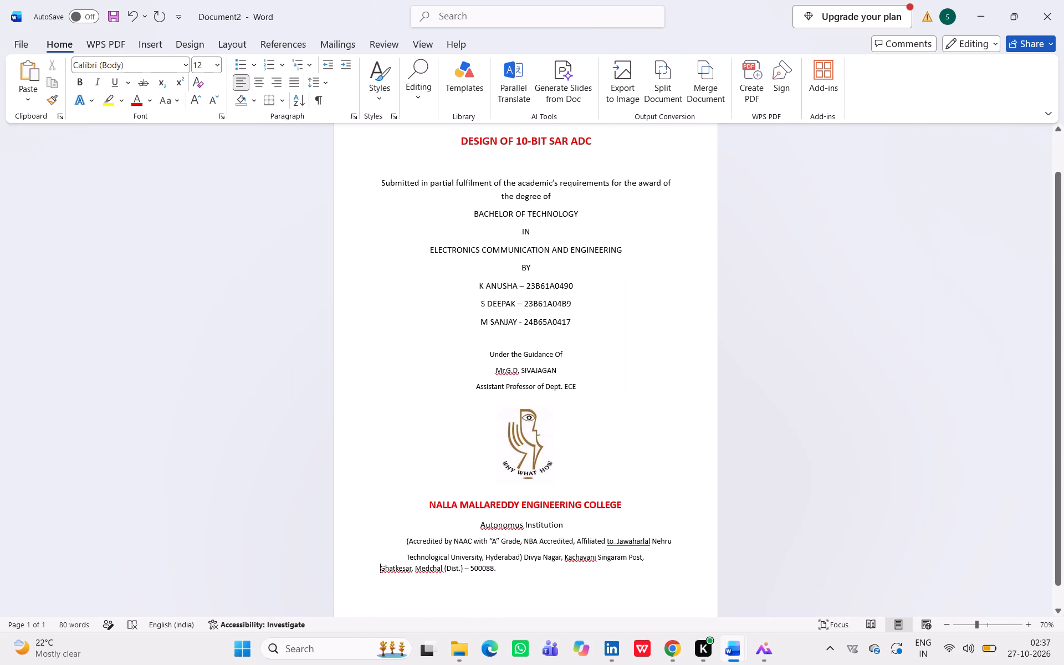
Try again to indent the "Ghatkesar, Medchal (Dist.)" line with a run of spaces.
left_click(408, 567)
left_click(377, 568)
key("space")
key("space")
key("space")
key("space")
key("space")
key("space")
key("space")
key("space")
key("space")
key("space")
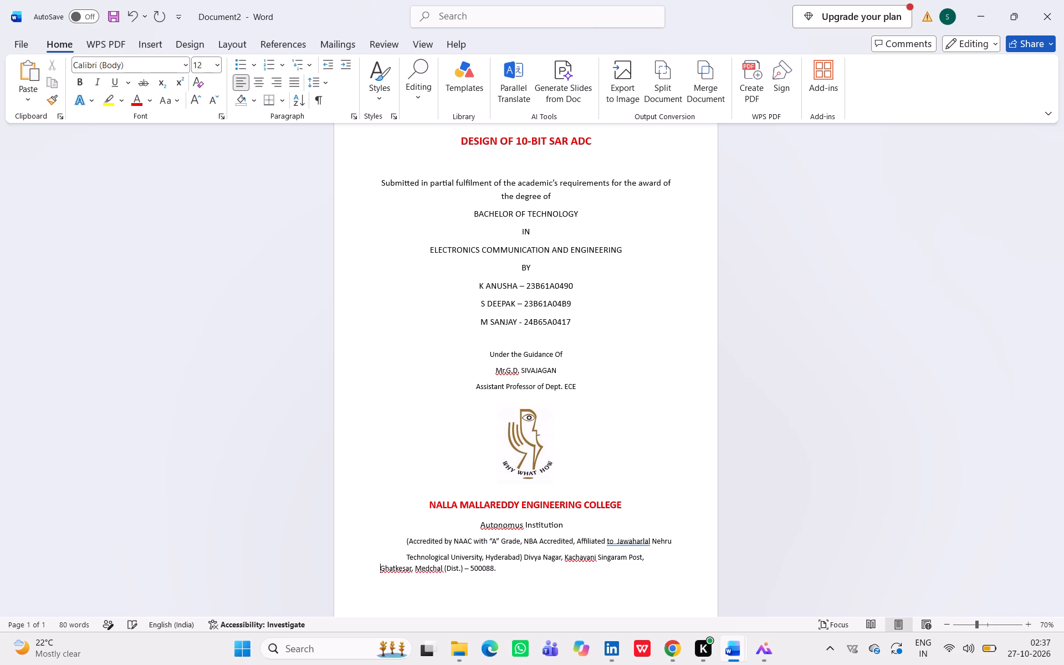
Centre-align the paragraph containing the last address line, "Ghatkesar, Medchal (Dist.) – 500088.".
left_click(499, 577)
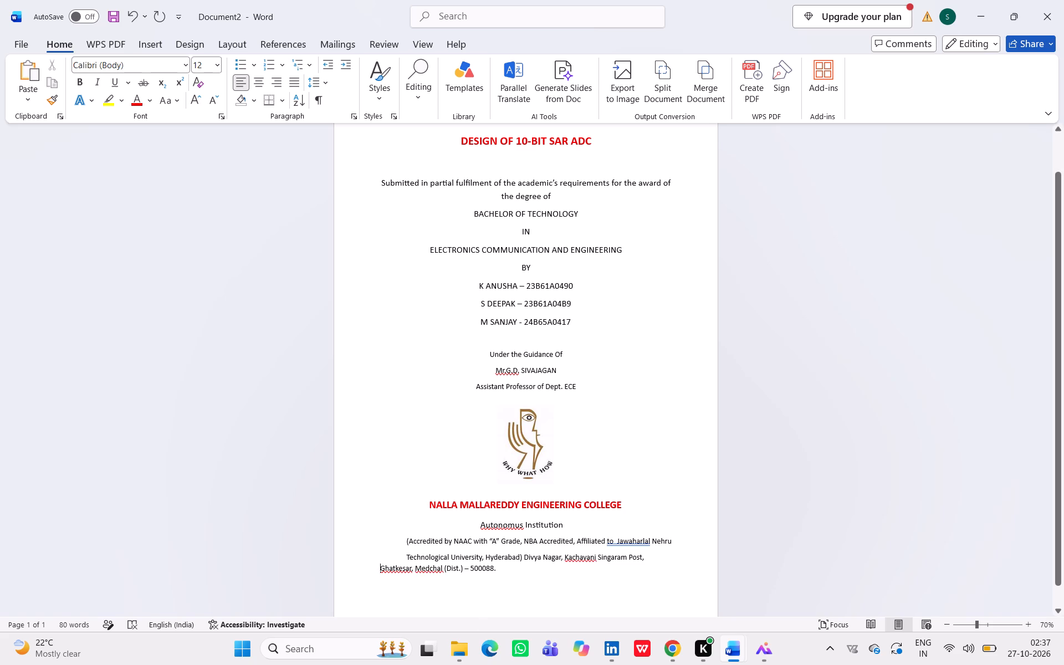
left_click_drag(379, 565, 468, 577)
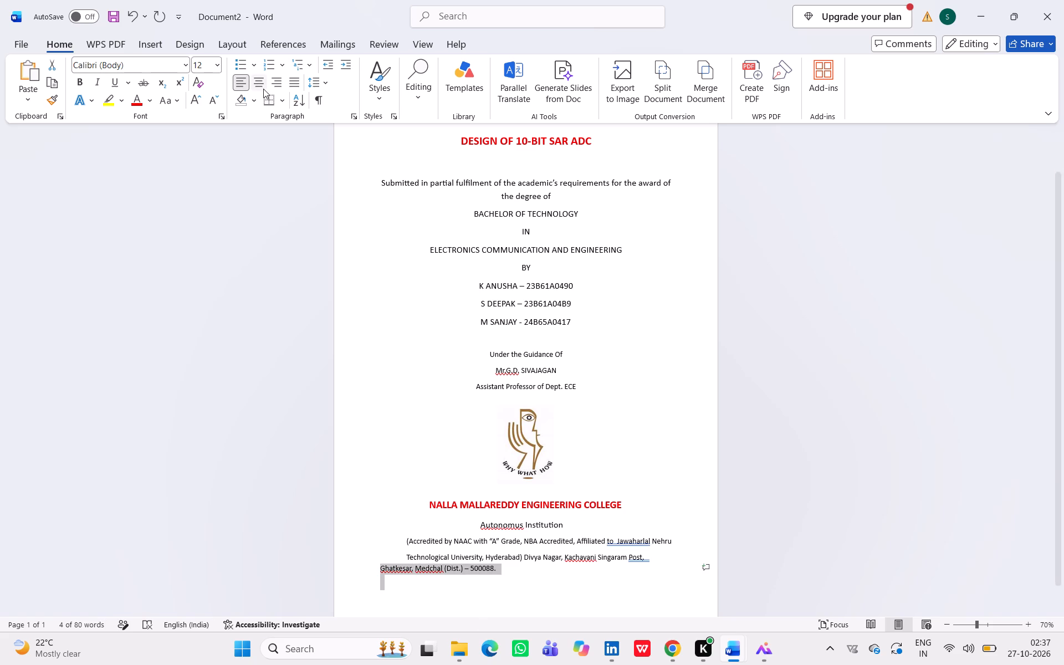
left_click(255, 79)
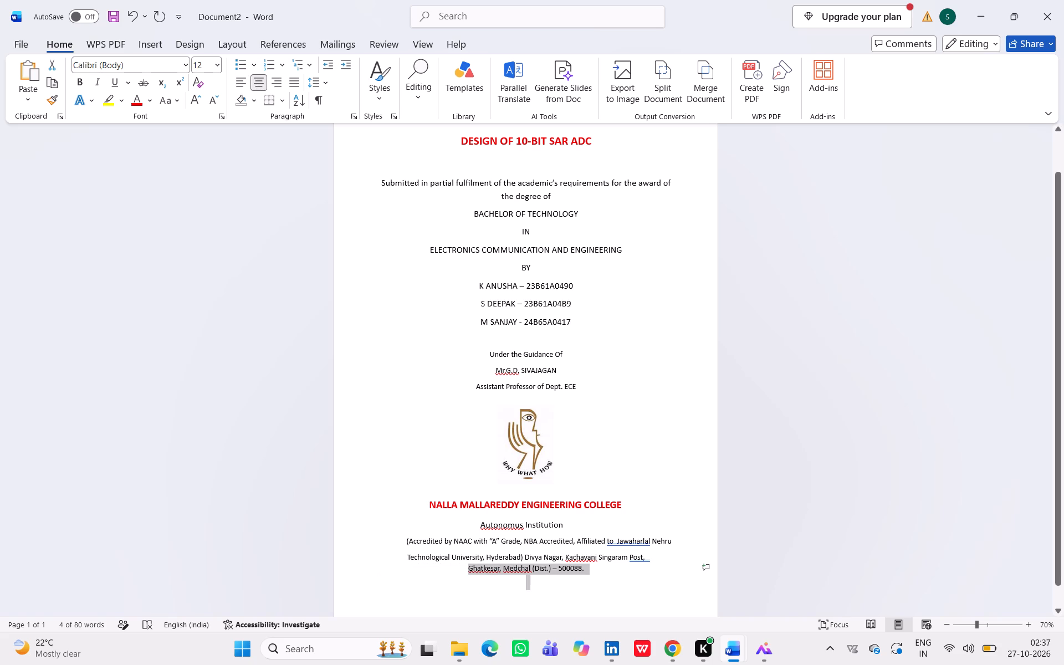
left_click(423, 406)
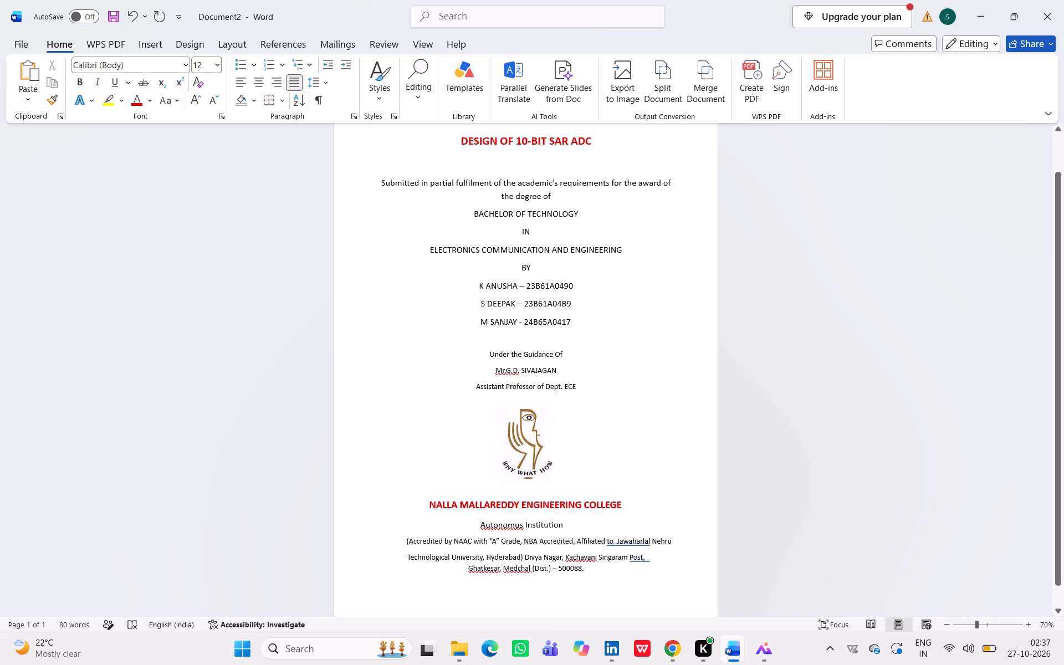
Add the academic year "2026-27" on the centred line directly below the college address.
left_click(552, 582)
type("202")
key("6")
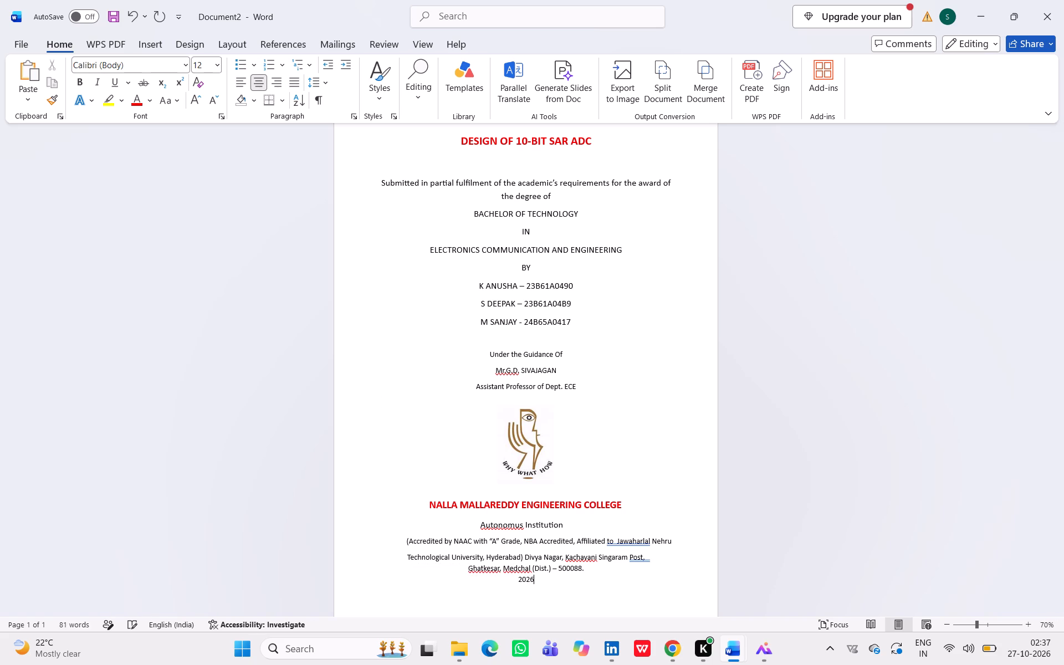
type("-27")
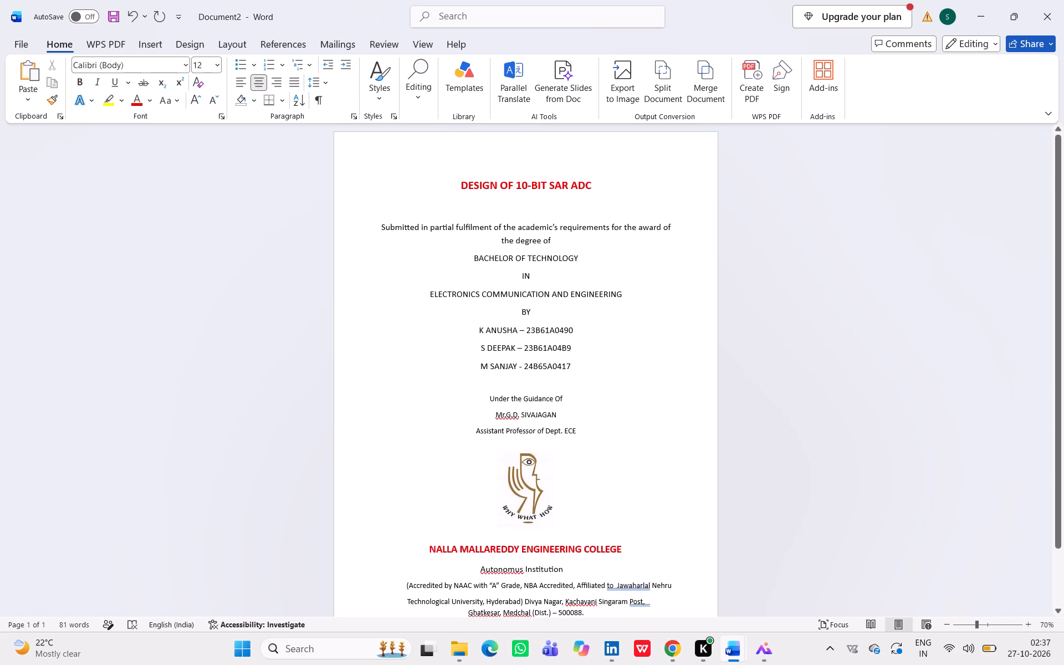
Change the font colour of the heading "NALLA MALLAREDDY ENGINEERING COLLEGE" to black.
triple_click(427, 551)
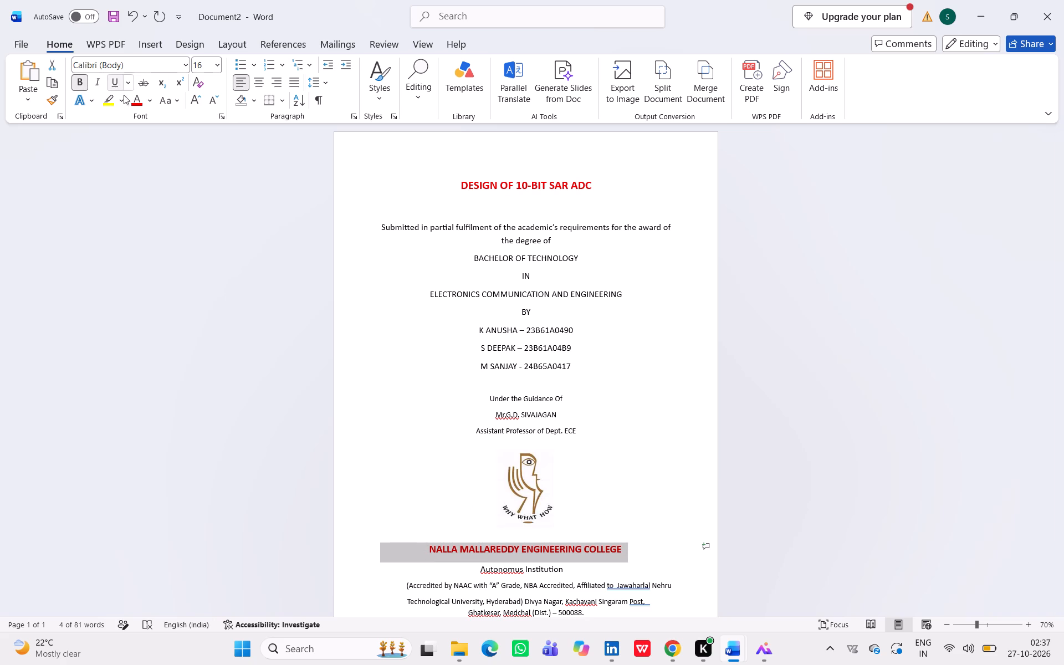
left_click(151, 99)
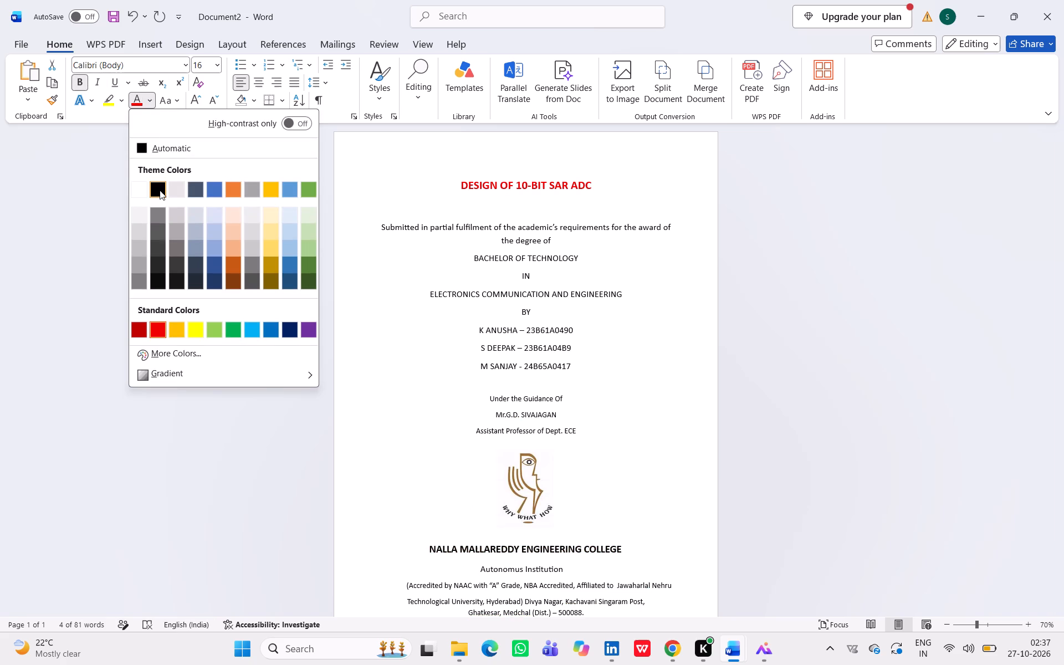
left_click(160, 190)
left_click(245, 366)
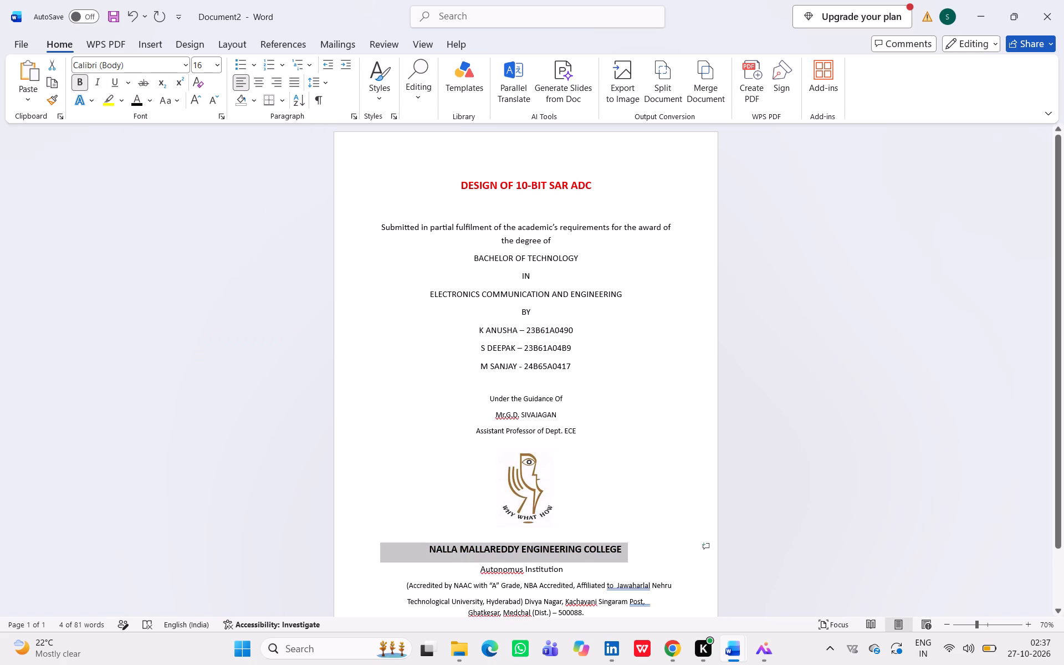
left_click(254, 433)
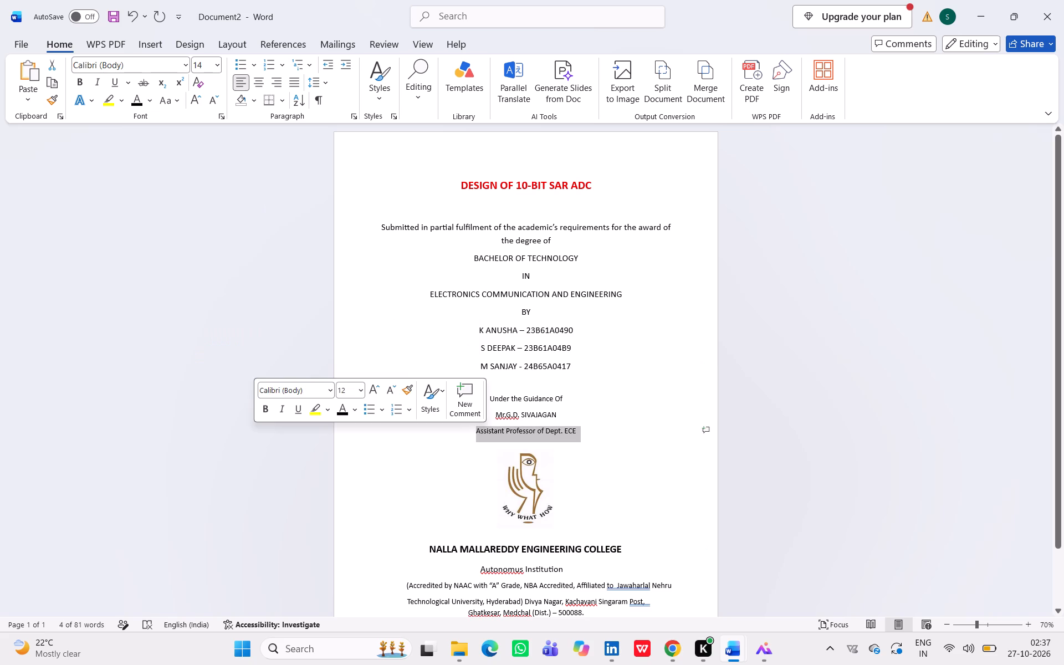
left_click(667, 484)
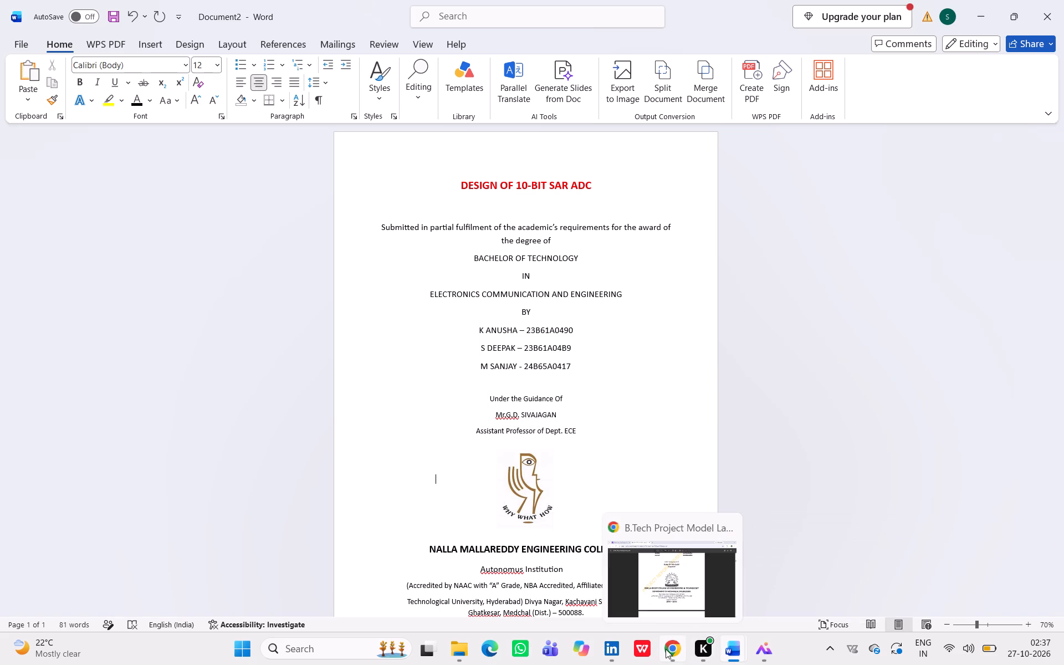
Check the college details and year layout in the template PDF in Chrome, and return to Document2 in Word.
left_click(673, 601)
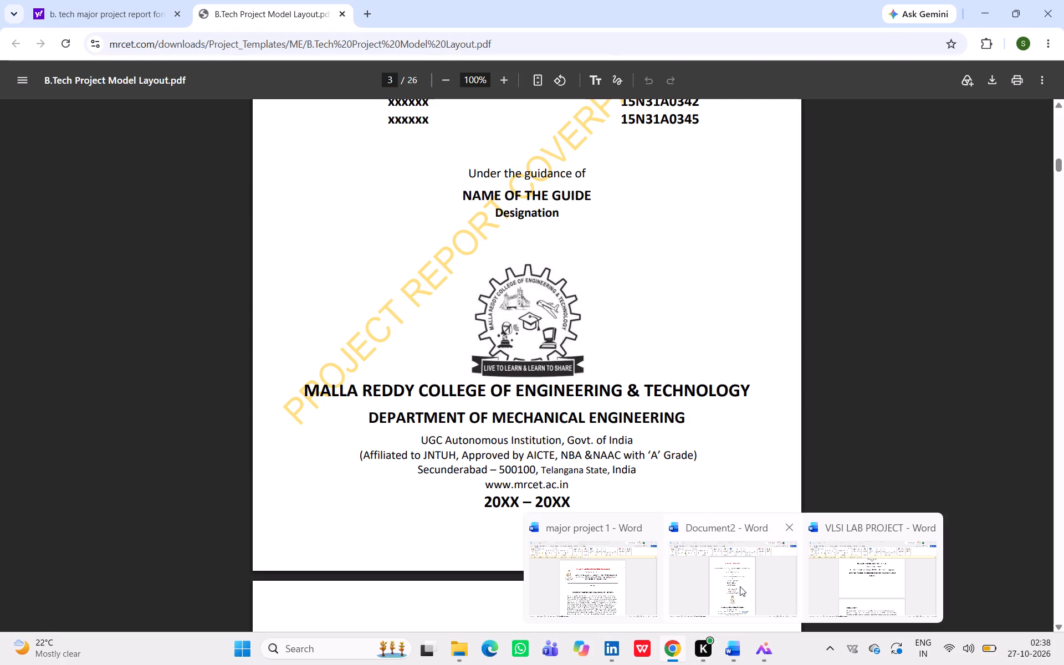
left_click(740, 586)
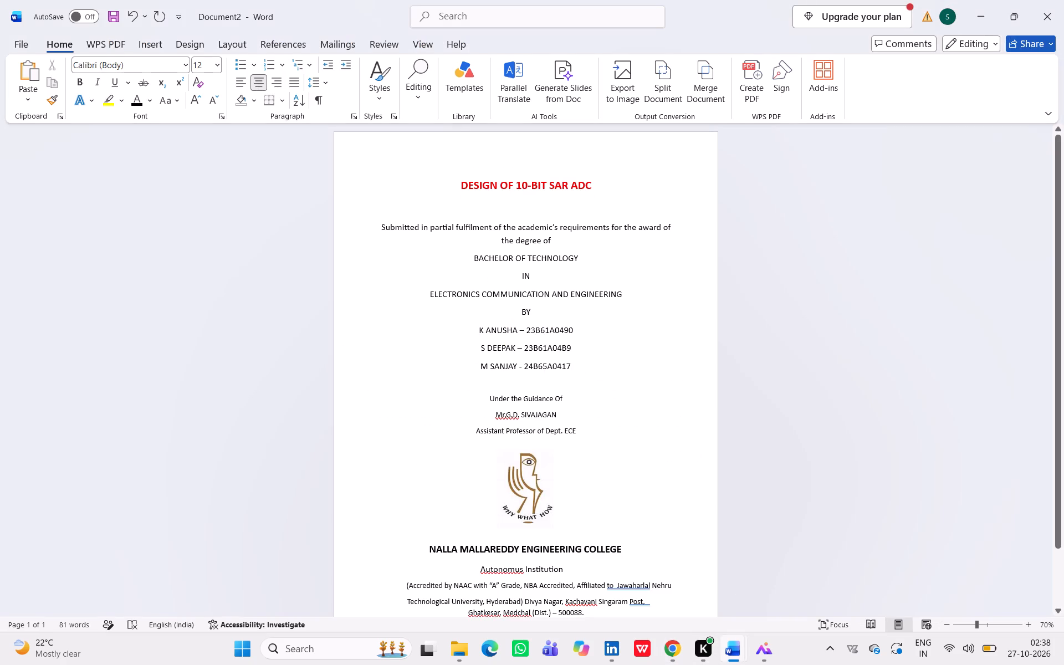
Bold the guide's name and the line "Assistant Professor of Dept. ECE" under "Under the Guidance Of".
left_click_drag(494, 417, 543, 415)
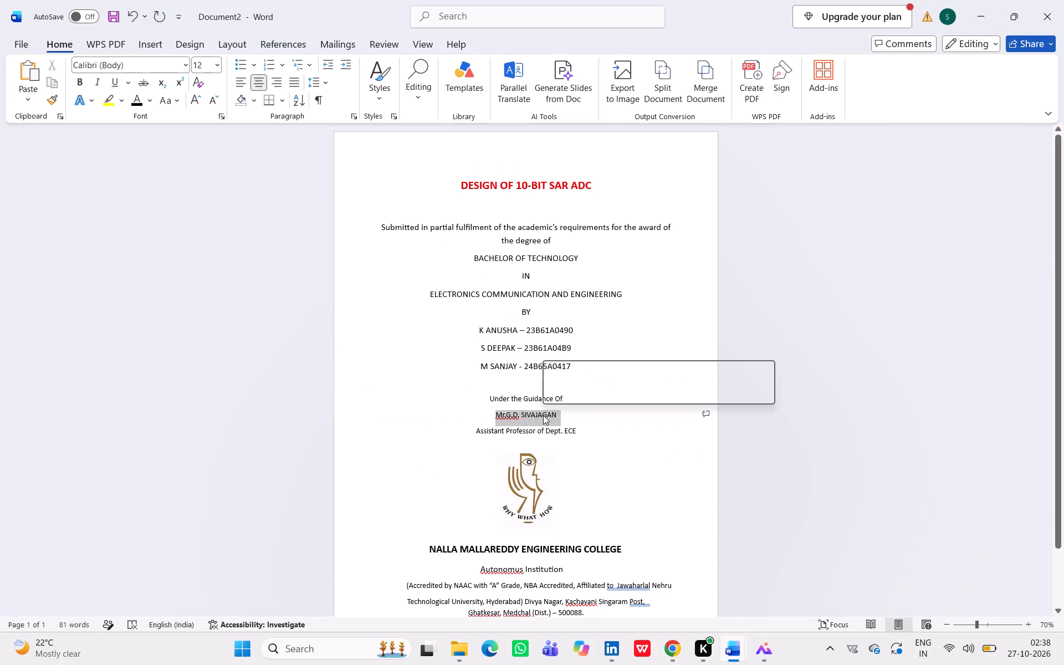
left_click(81, 79)
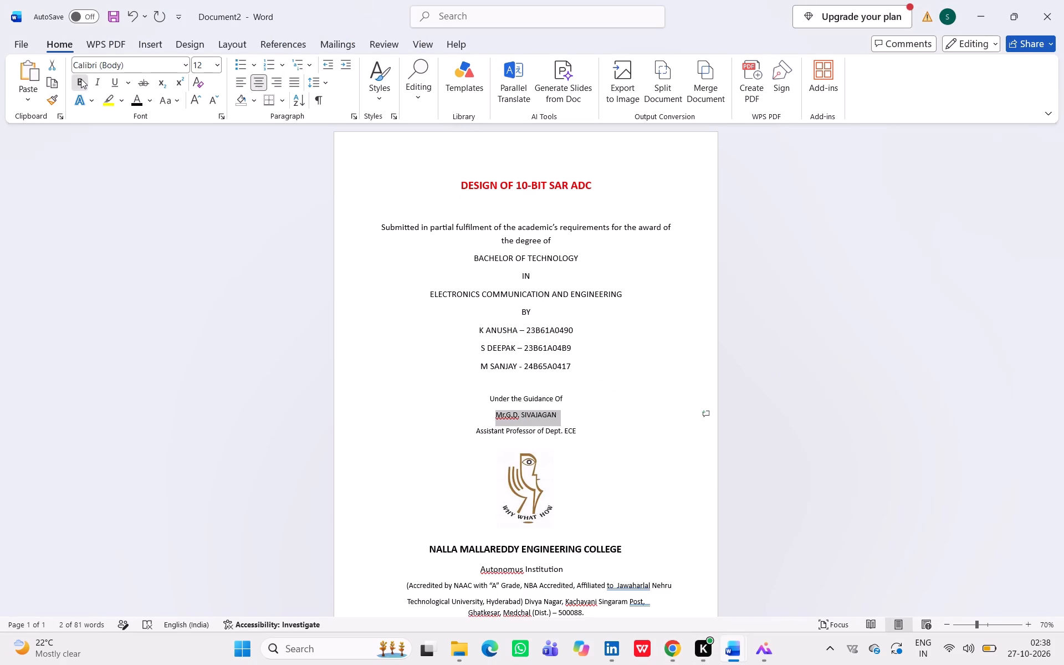
left_click(470, 433)
left_click_drag(470, 433, 579, 426)
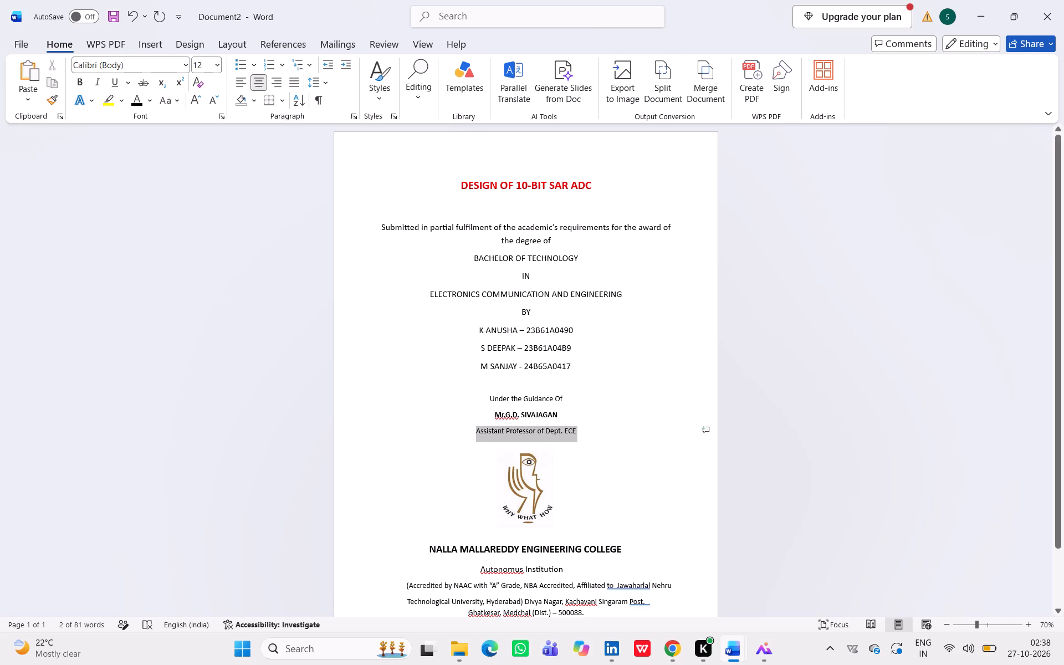
left_click_drag(579, 426, 586, 430)
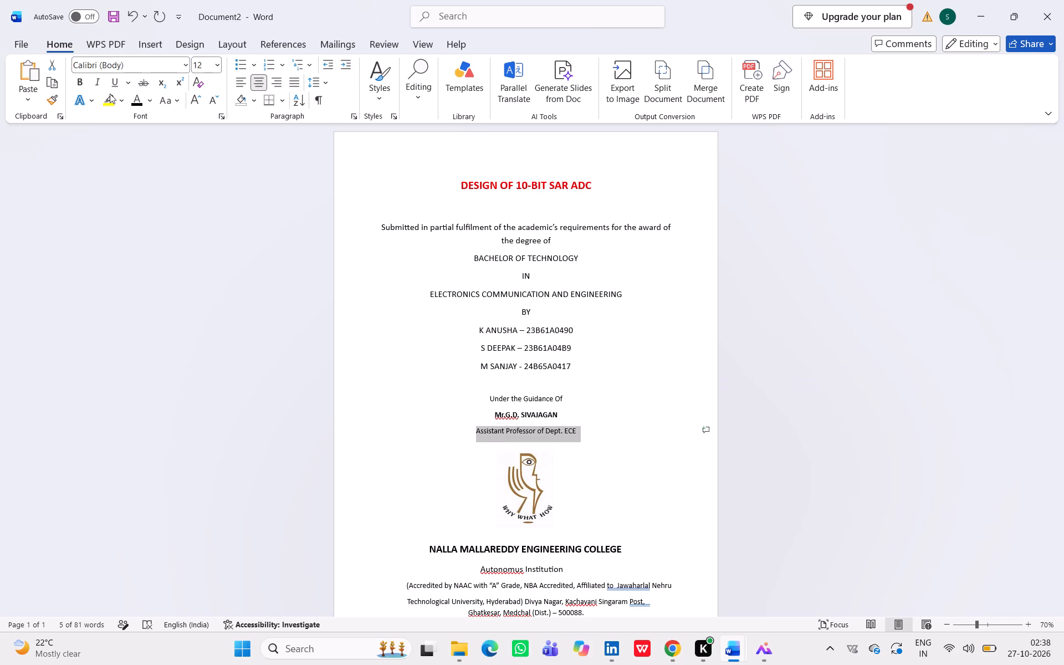
left_click(84, 81)
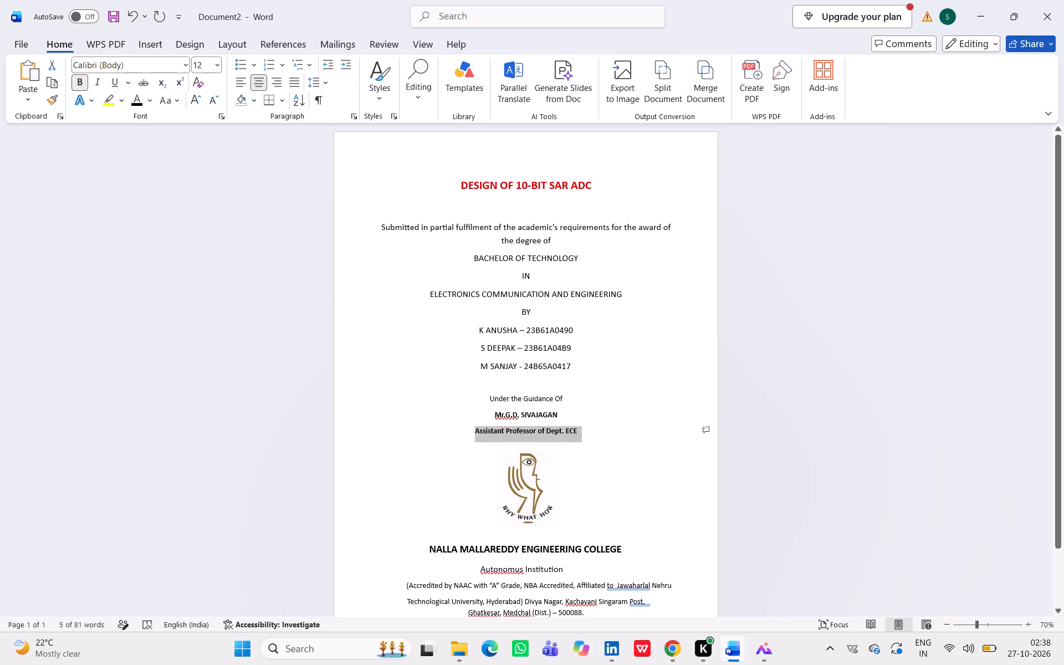
Check the cover page formatting in the template PDF in Chrome, and bold the academic year "2026-27" in Document2 in Word.
left_click(677, 600)
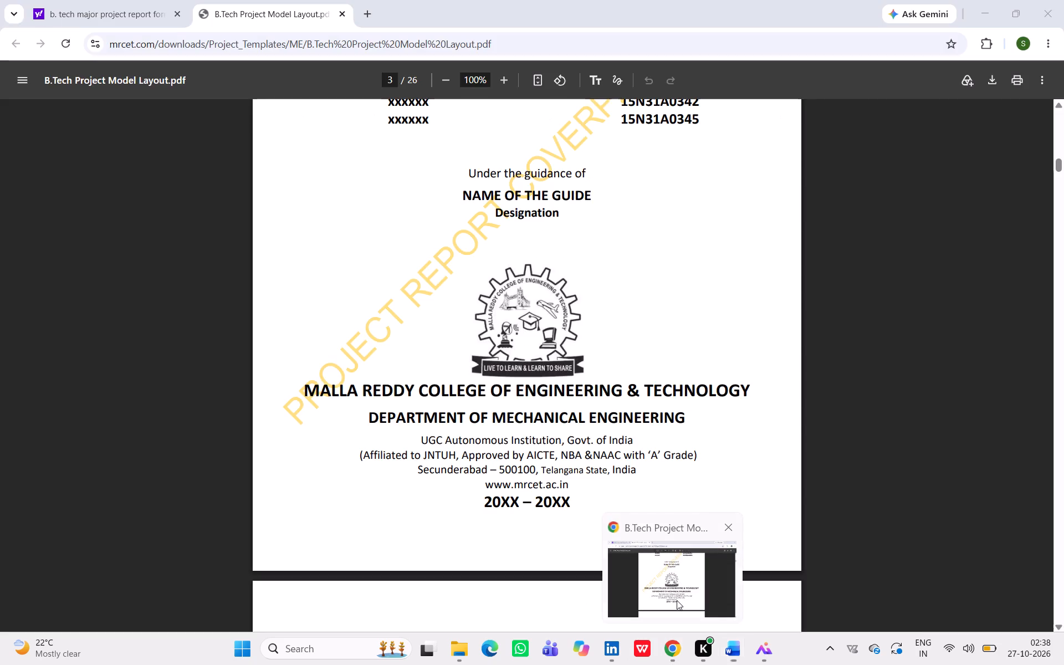
scroll(665, 514, "up", 1)
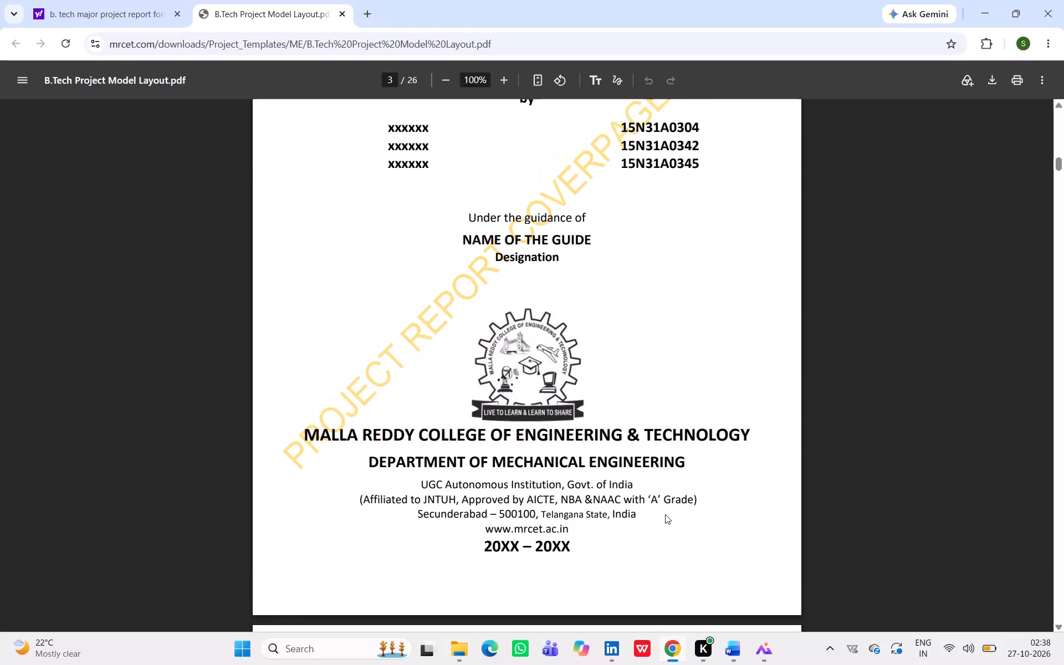
scroll(665, 514, "up", 3)
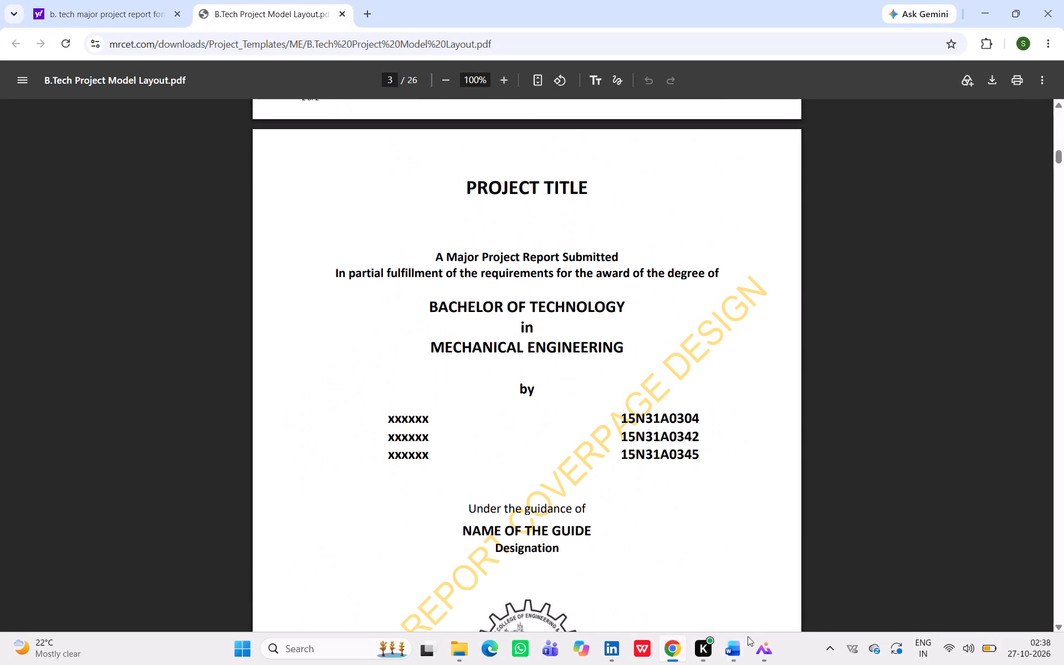
left_click(731, 603)
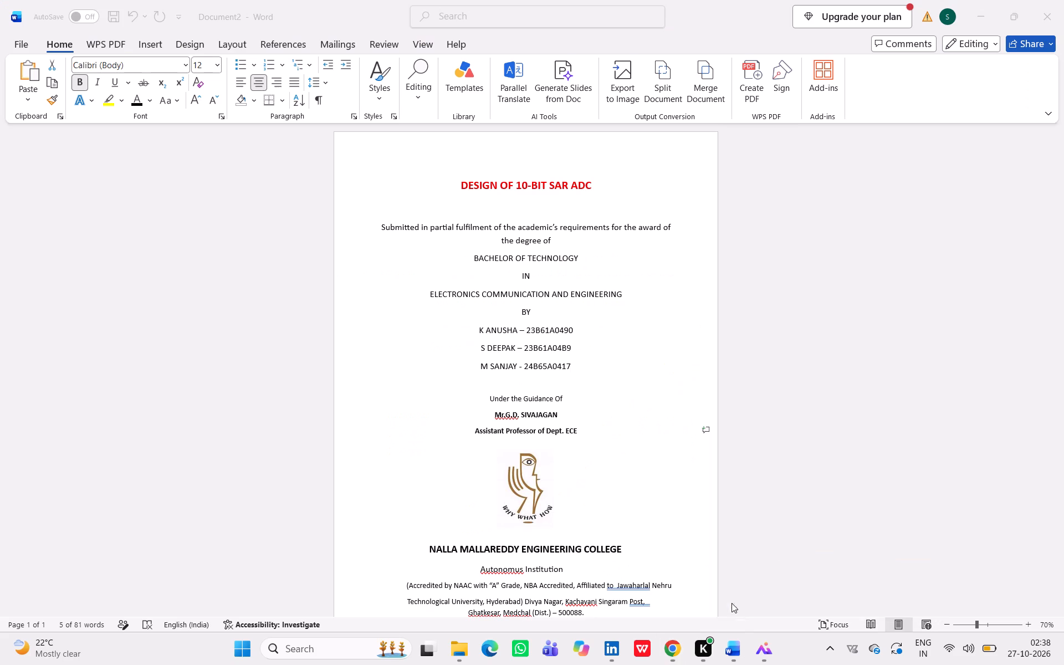
scroll(630, 561, "down", 1)
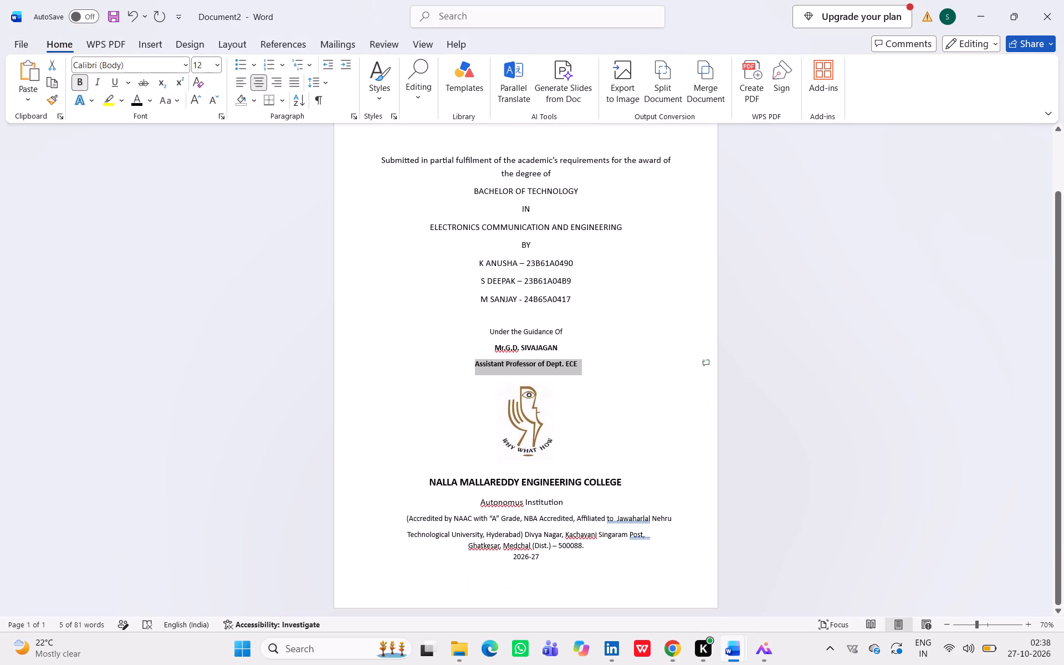
left_click_drag(511, 556, 542, 559)
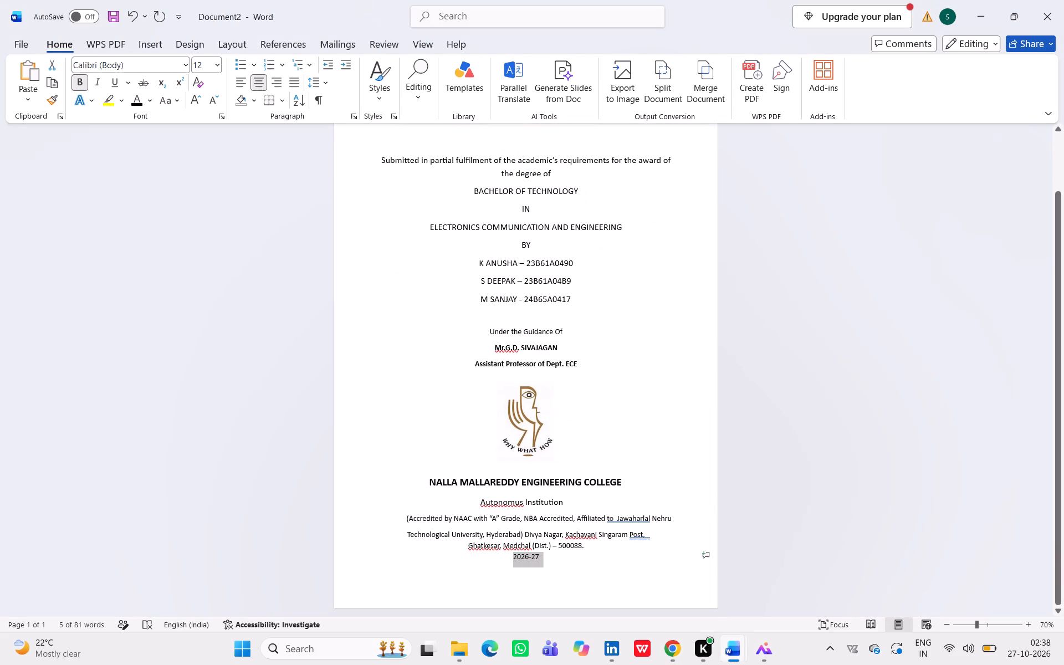
left_click(86, 80)
Bold the branch line "ELECTRONICS COMMUNICATION AND ENGINEERING" on the cover page.
scroll(381, 251, "up", 2)
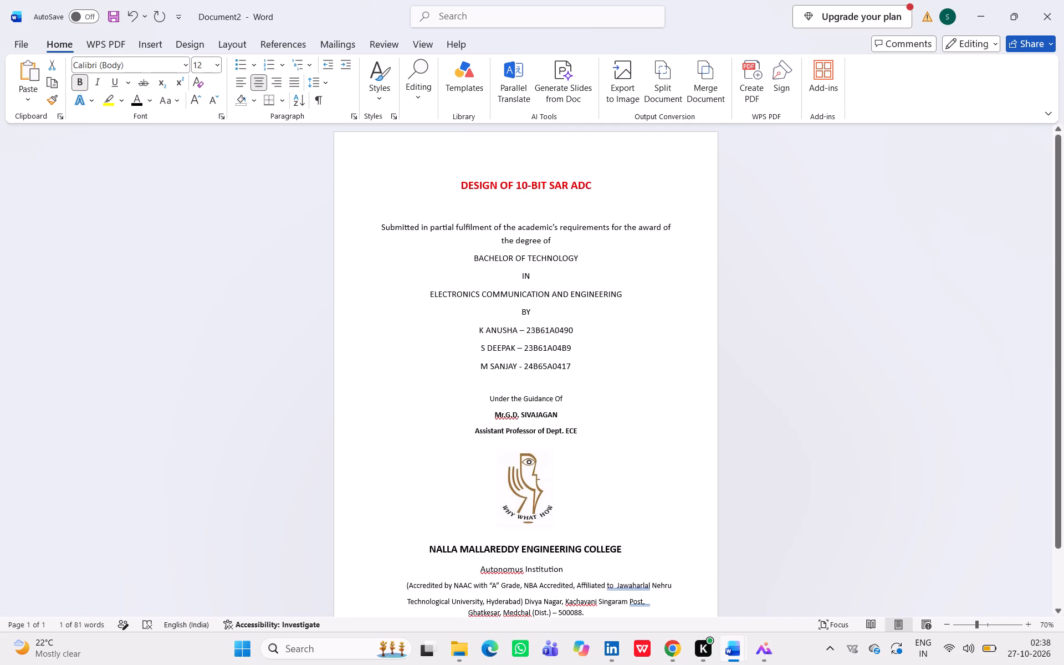
left_click_drag(427, 294, 575, 296)
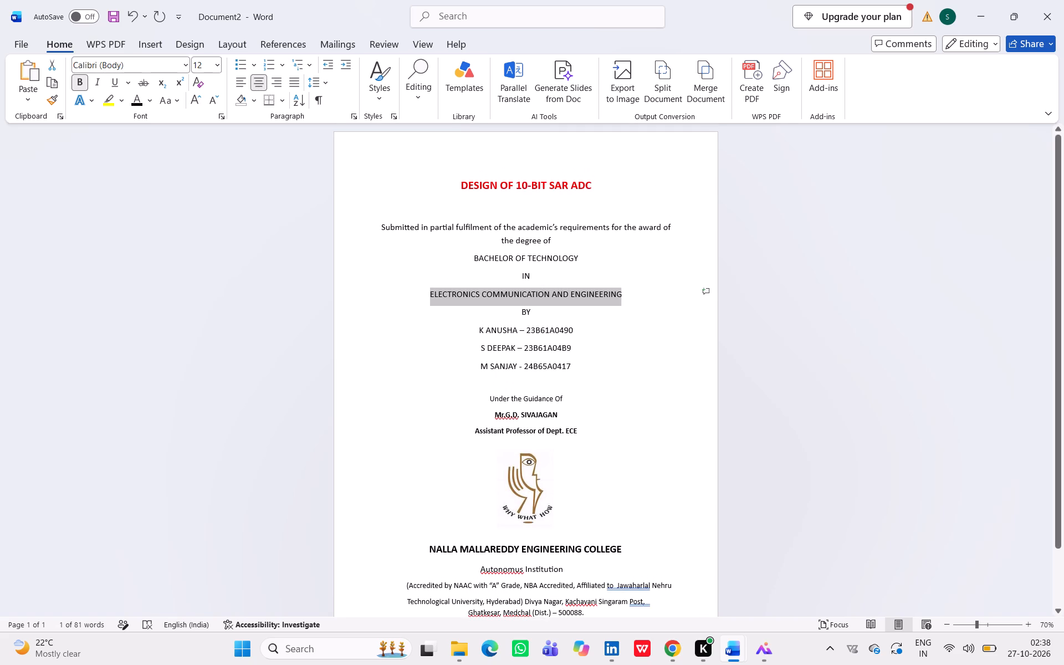
left_click_drag(575, 296, 596, 296)
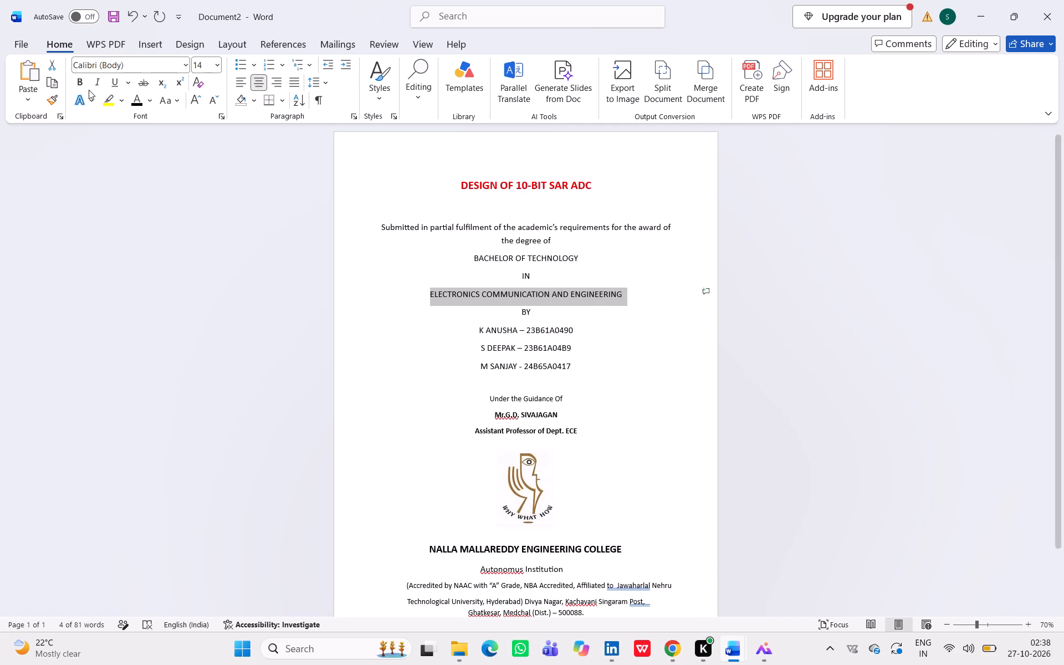
left_click(84, 83)
left_click(401, 372)
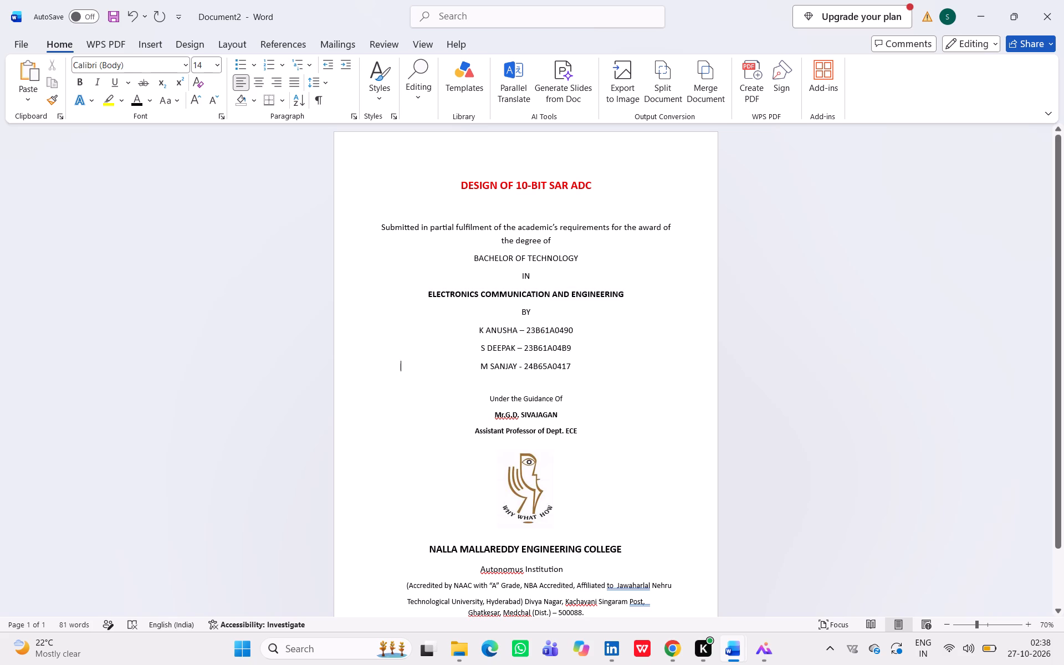
Bold the three team member lines with their roll numbers below "BY".
scroll(601, 369, "down", 1)
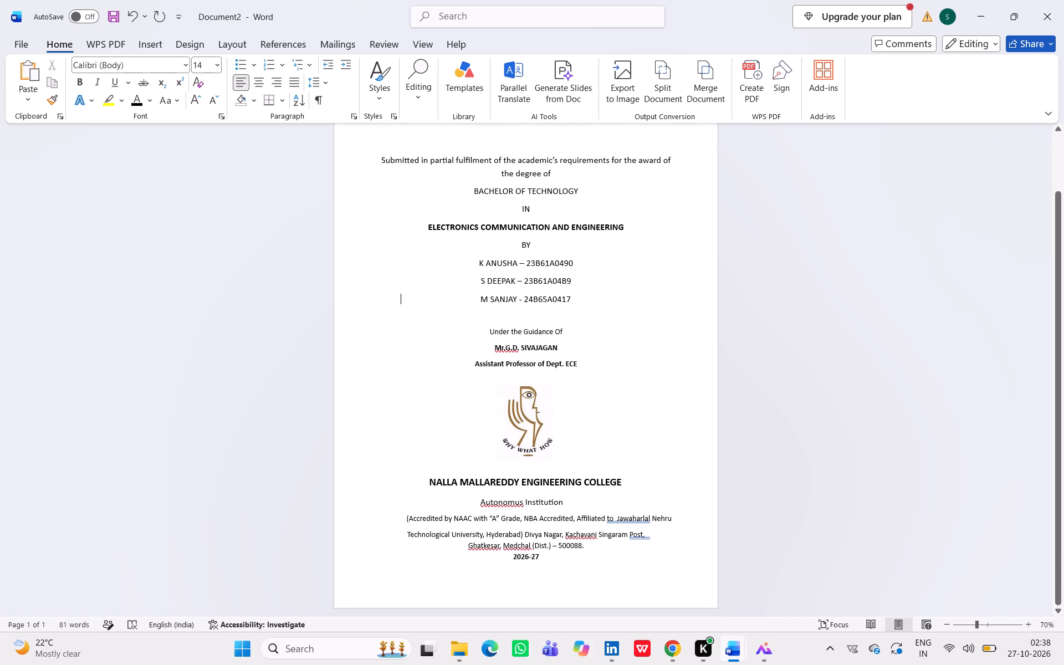
left_click_drag(476, 262, 546, 303)
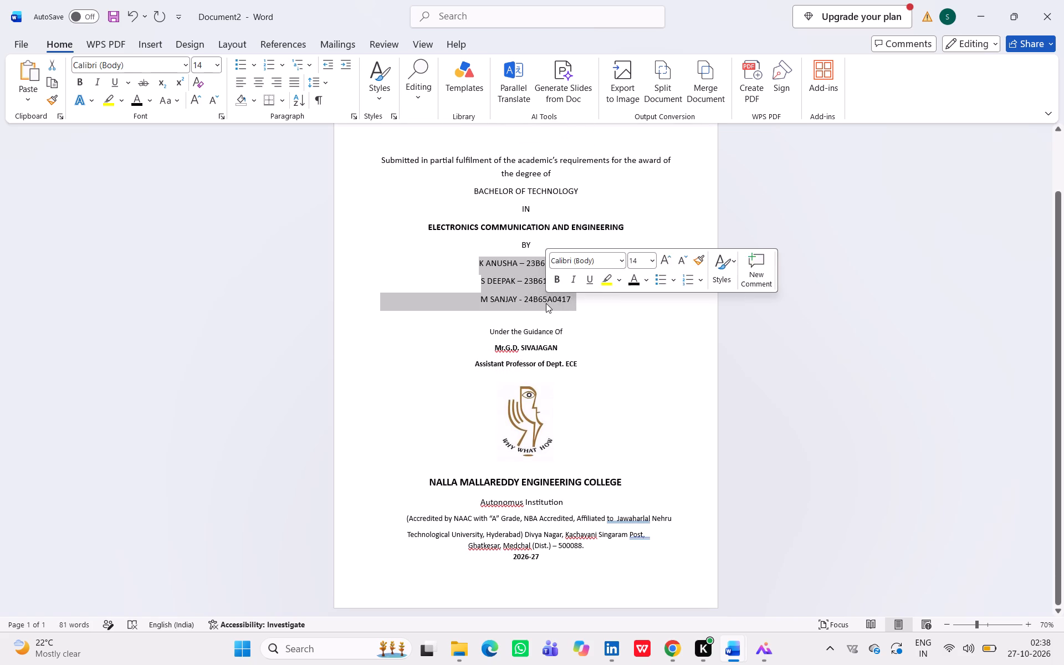
left_click(83, 84)
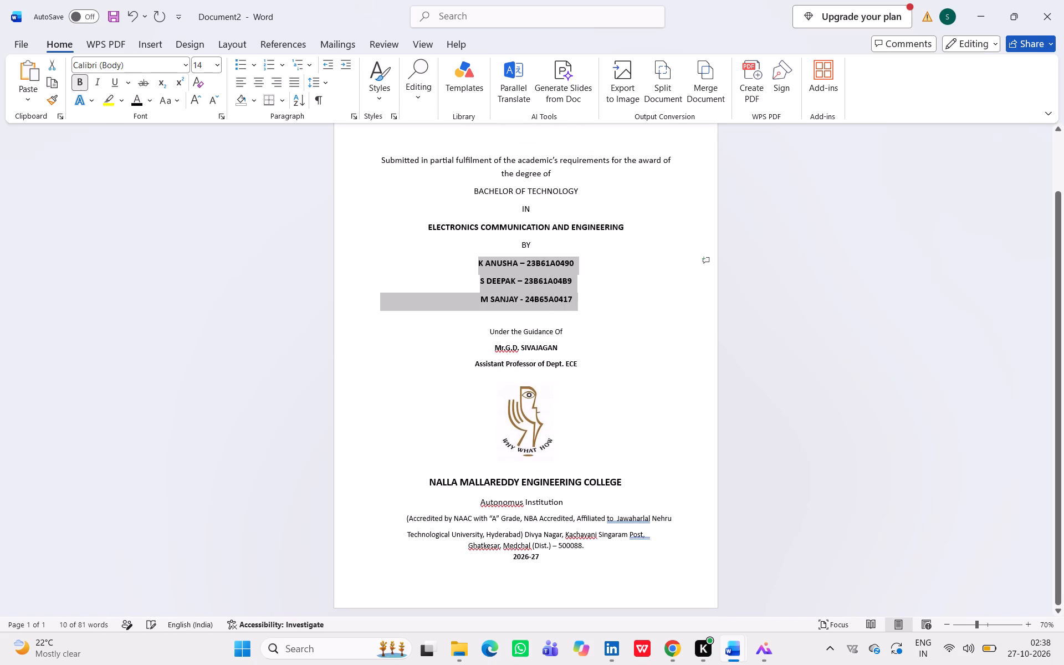
left_click(386, 330)
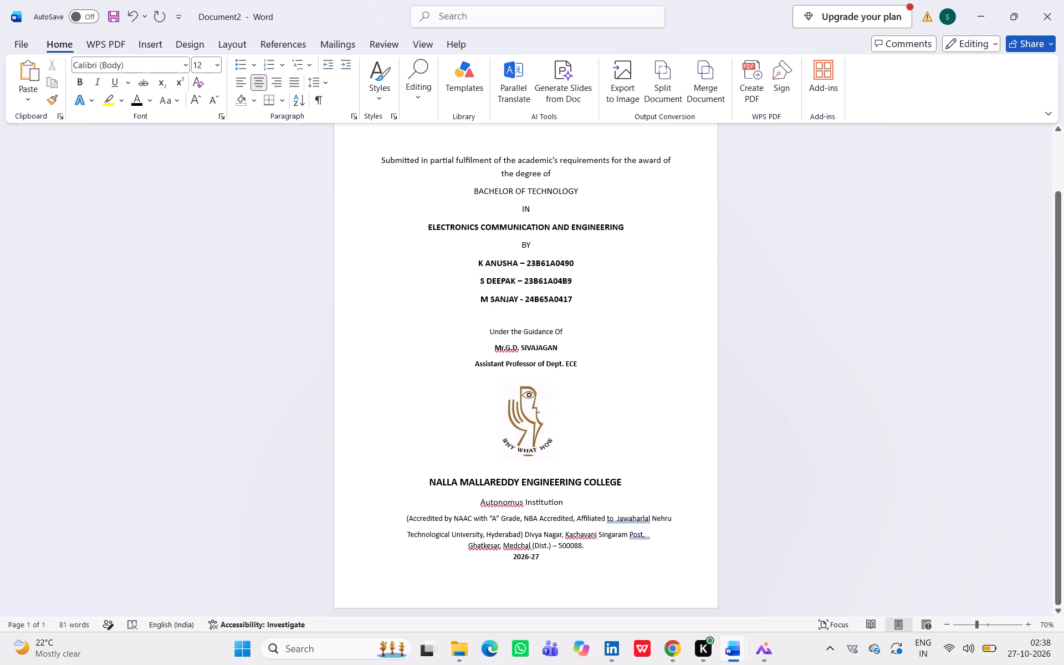
Check the degree lines in the template PDF in Chrome, and bold "BACHELOR OF TECHNOLOGY" and "IN" in Document2 in Word.
scroll(436, 374, "up", 3)
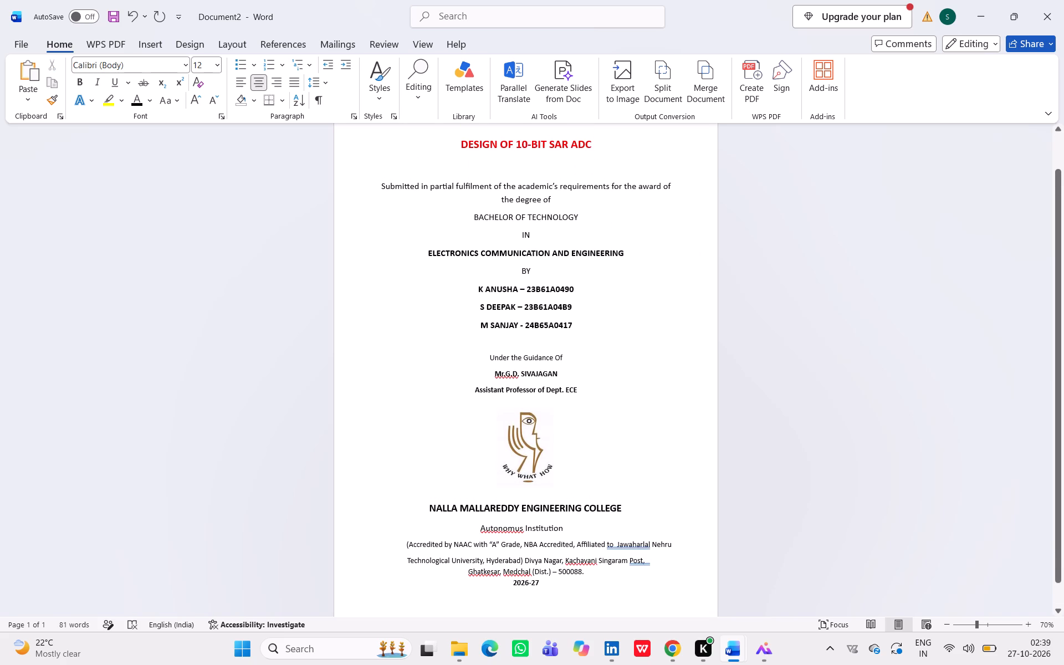
scroll(436, 374, "up", 2)
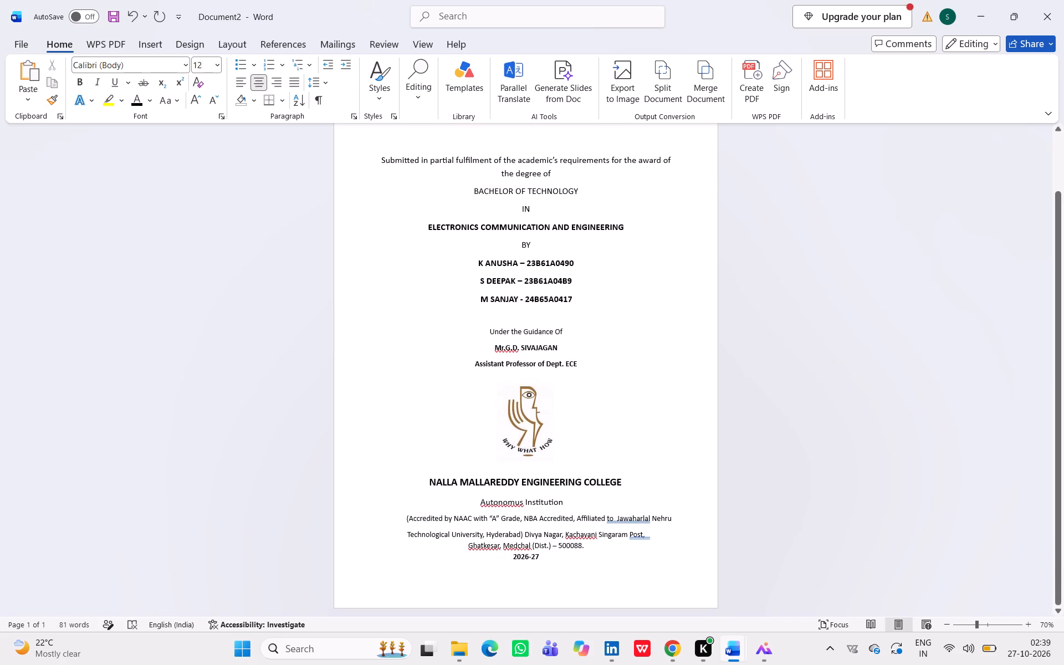
scroll(436, 374, "up", 1)
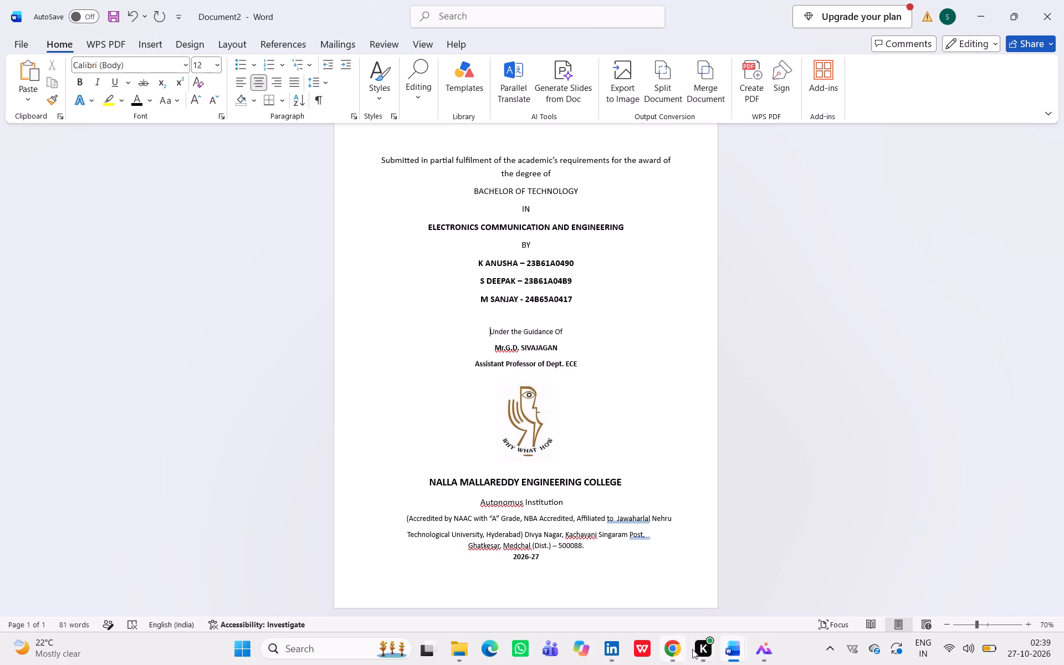
left_click(662, 605)
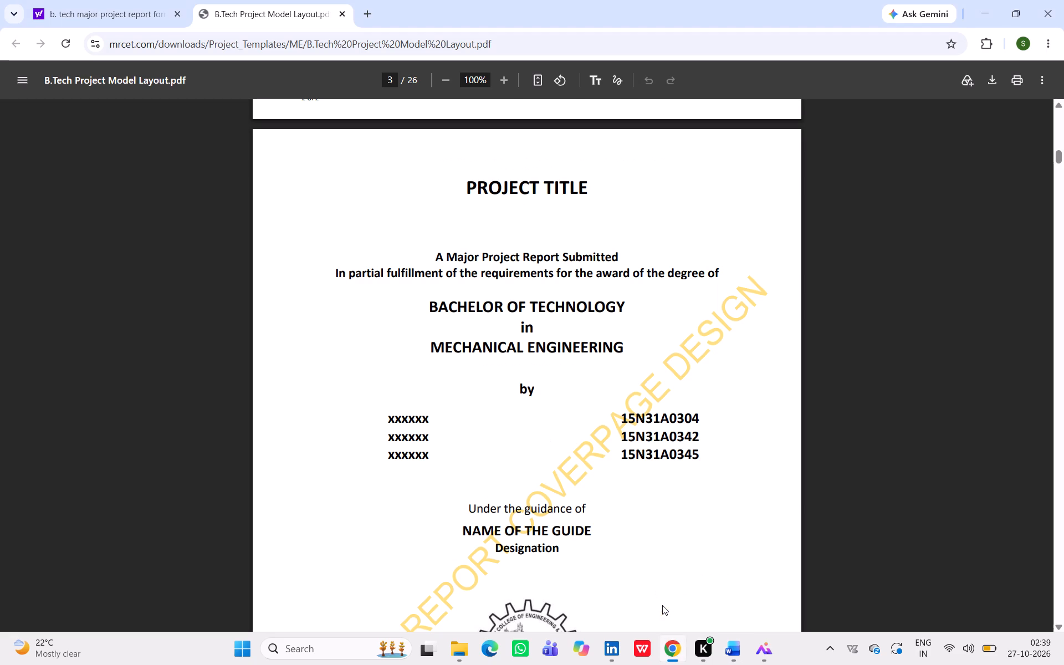
left_click(725, 622)
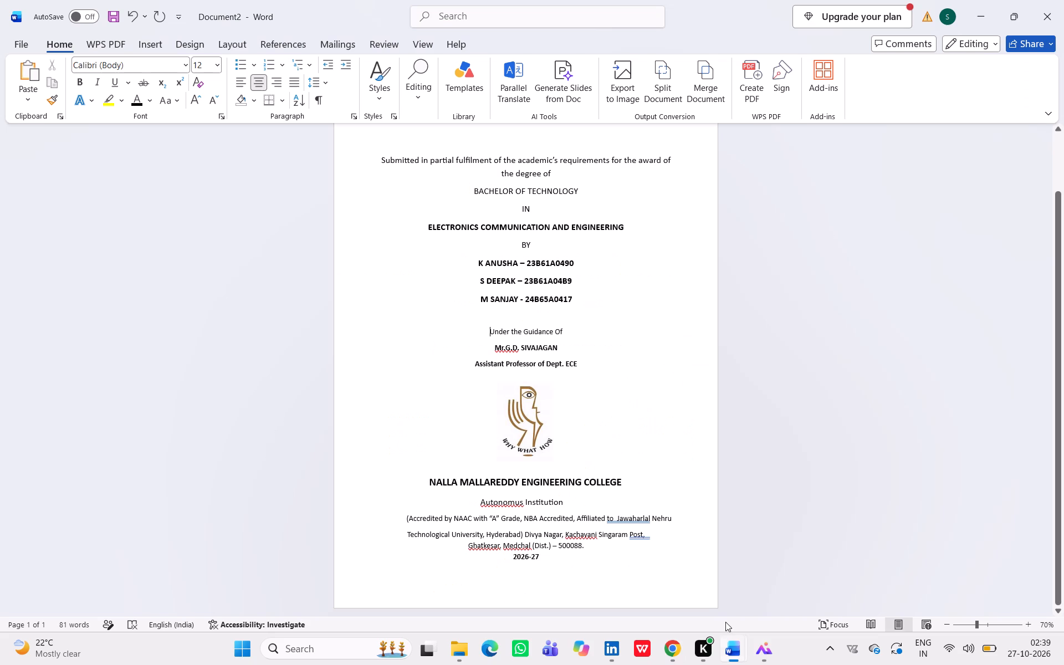
left_click(471, 189)
left_click_drag(471, 189, 536, 213)
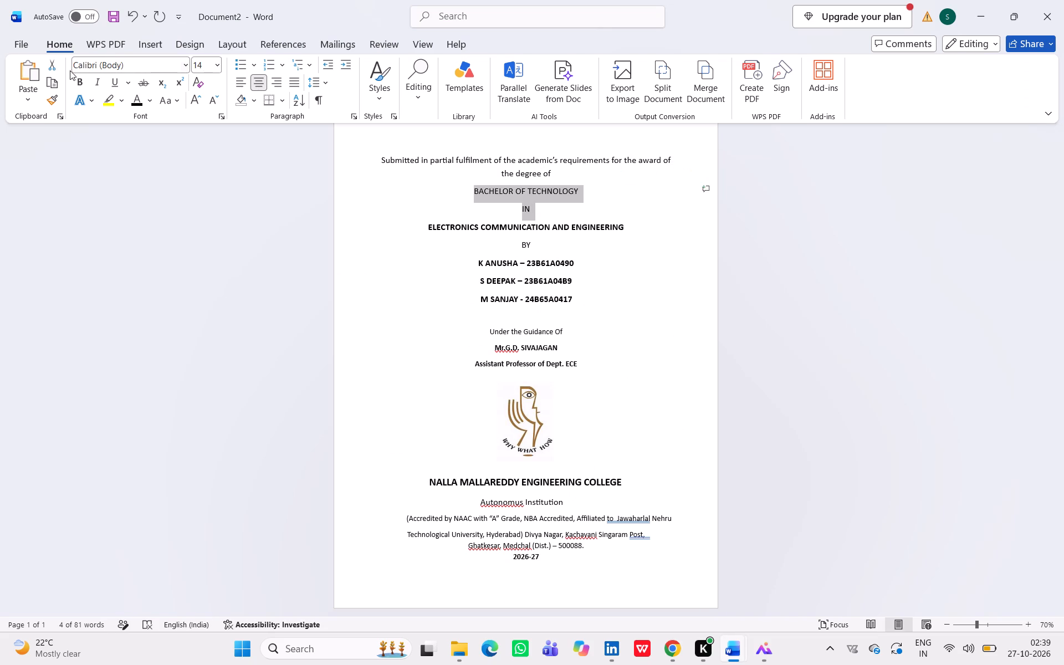
left_click(80, 75)
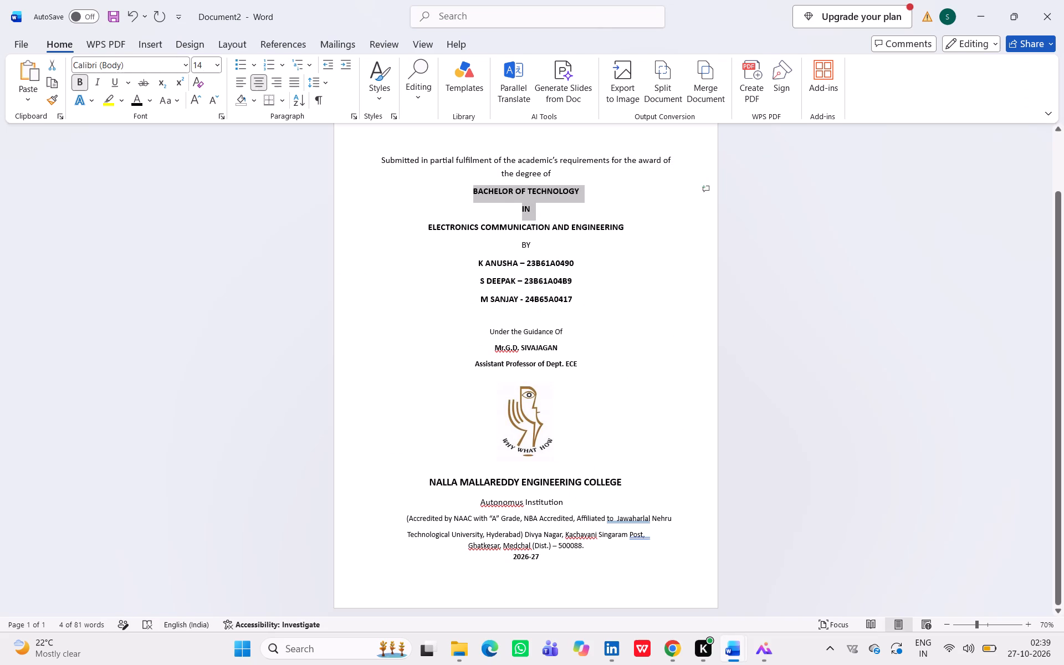
left_click(484, 393)
Centre the college block from "NALLA MALLAREDDY ENGINEERING COLLEGE" through "2026-27" at the bottom of the cover page.
scroll(484, 393, "up", 1)
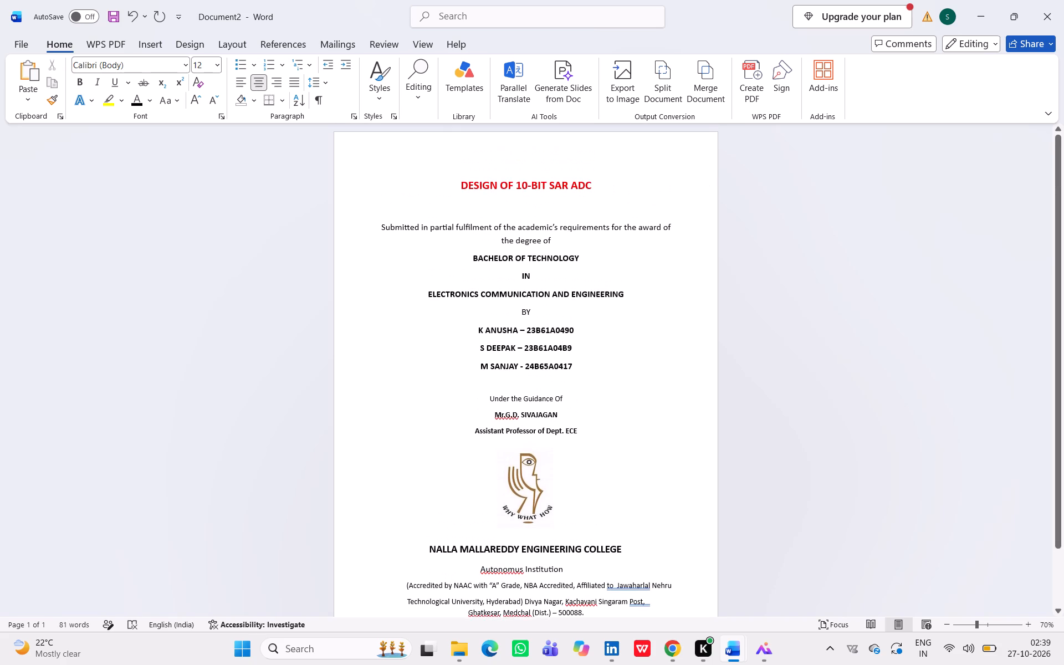
scroll(484, 393, "up", 2)
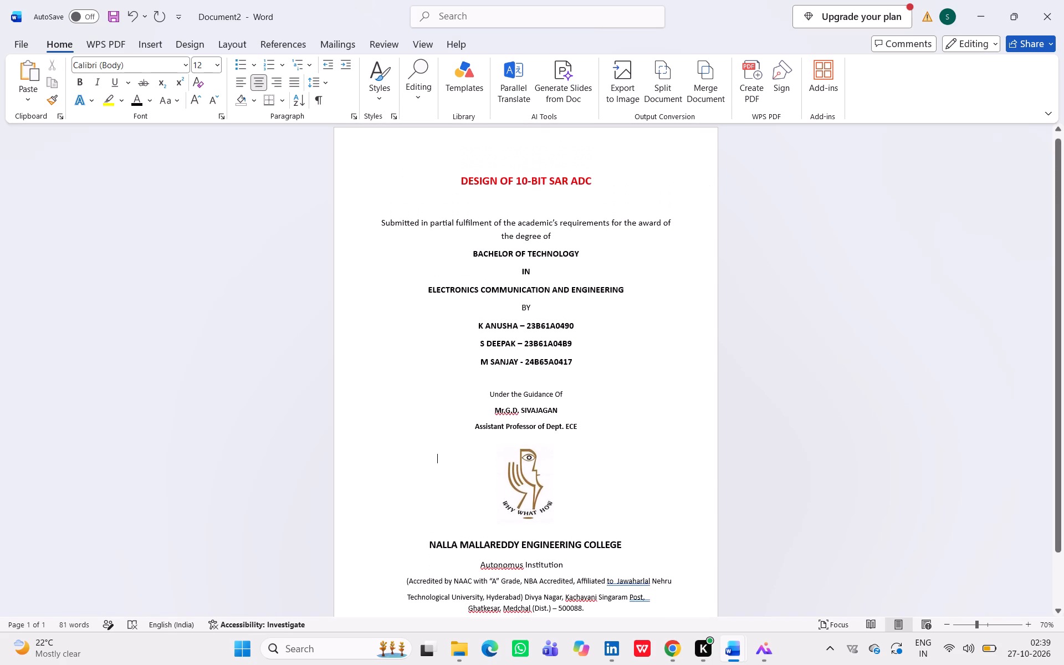
scroll(484, 393, "down", 1)
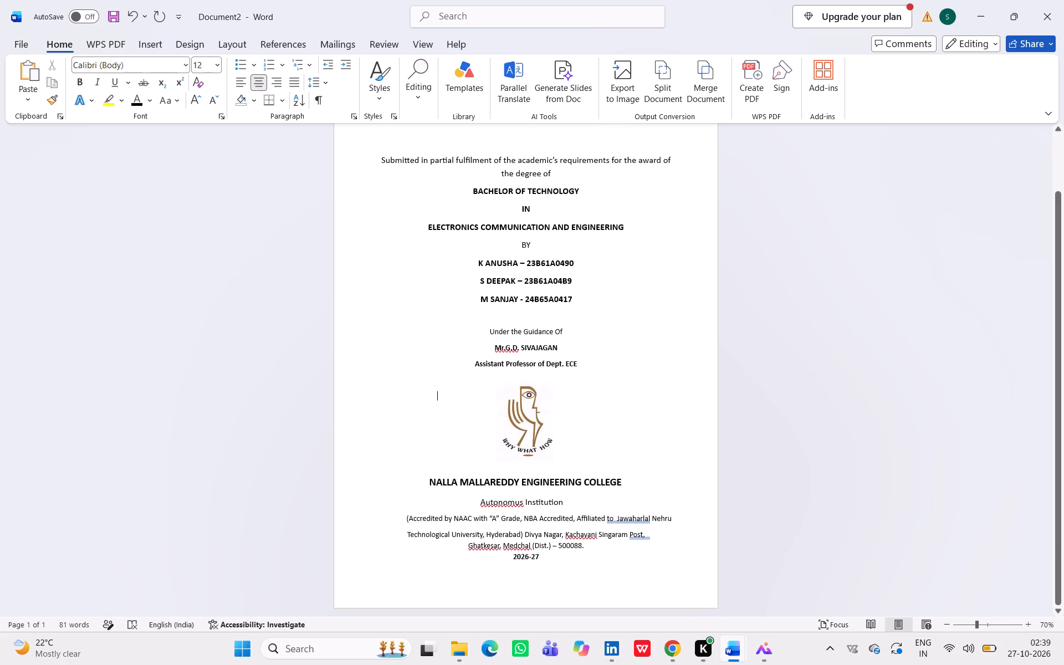
left_click(422, 477)
left_click_drag(422, 477, 478, 518)
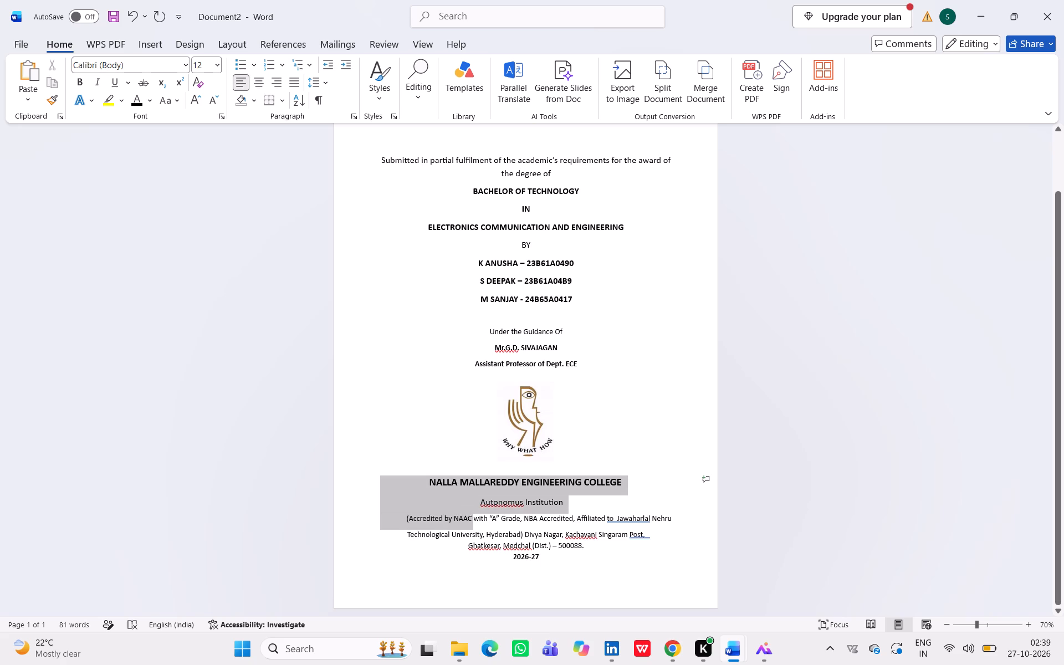
left_click_drag(478, 518, 535, 554)
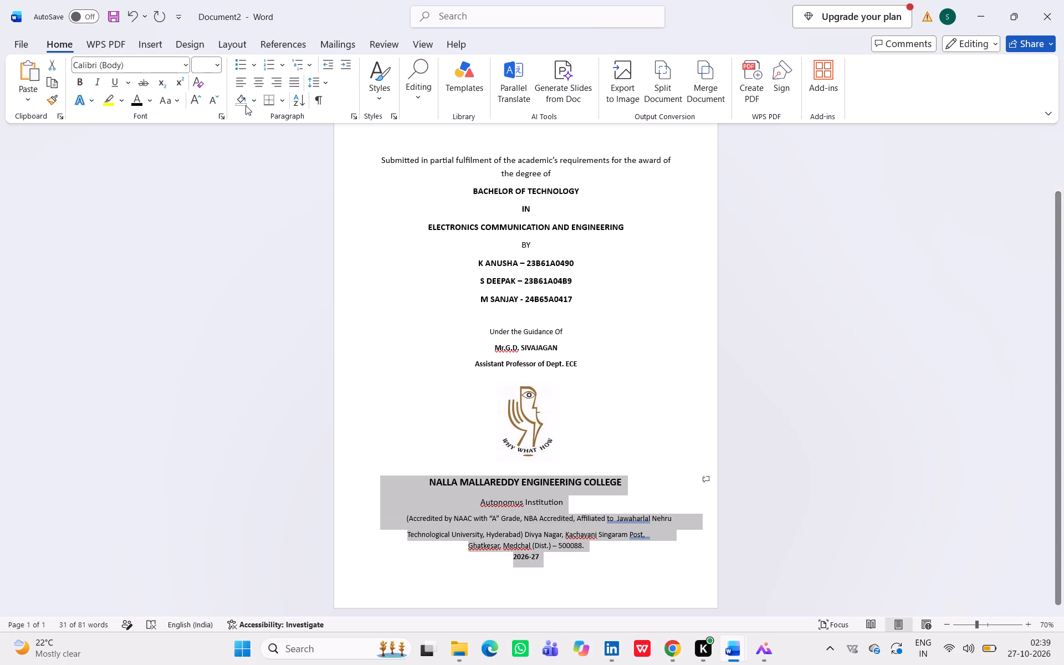
left_click(259, 83)
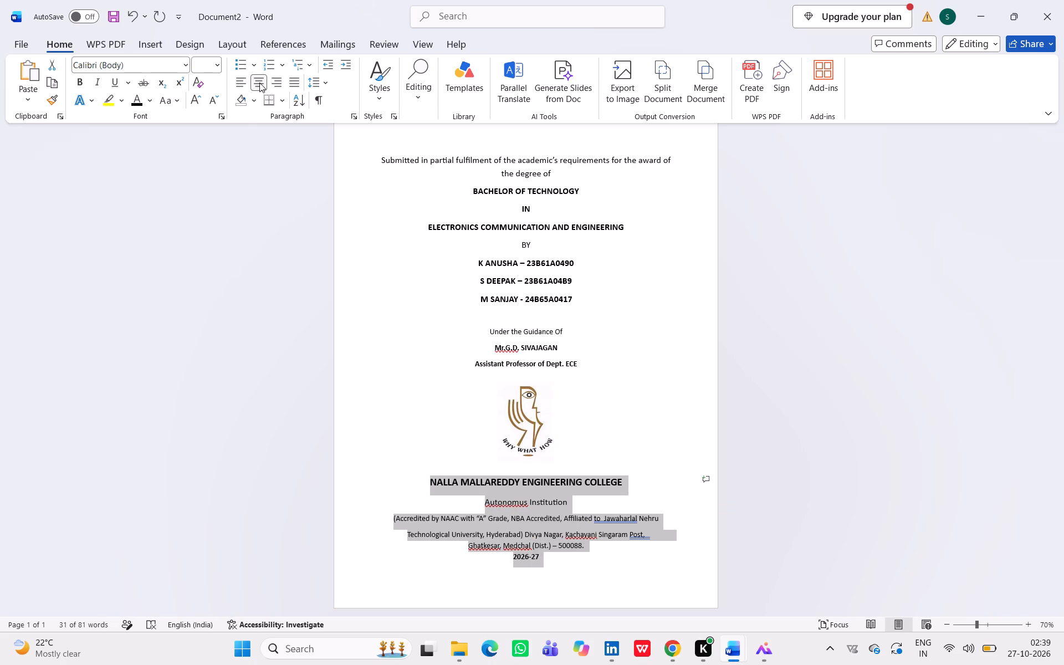
left_click(238, 84)
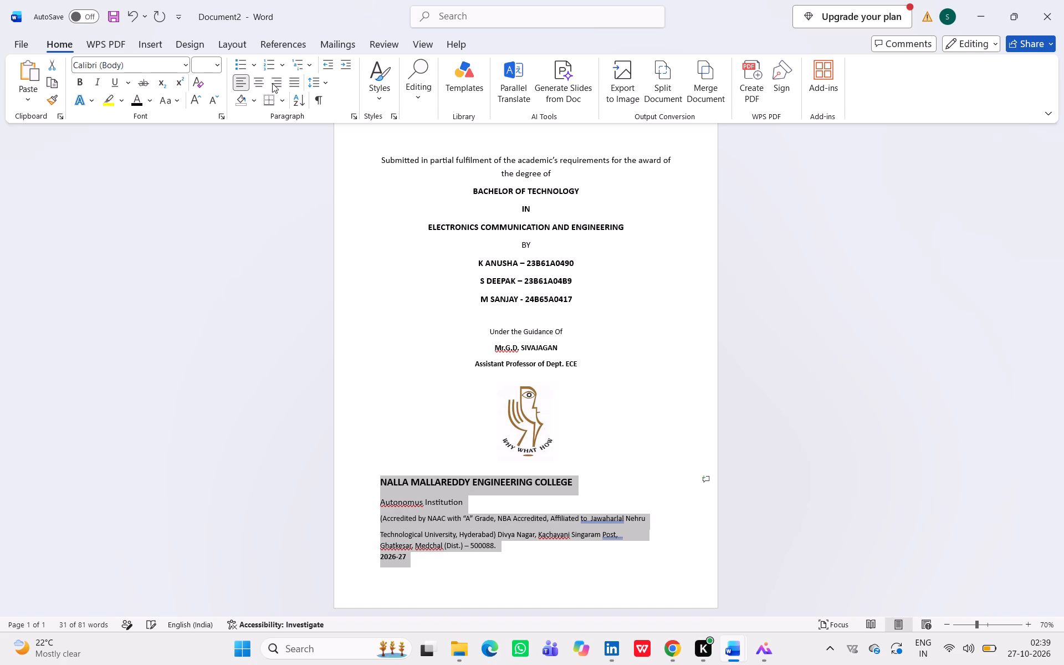
left_click(293, 84)
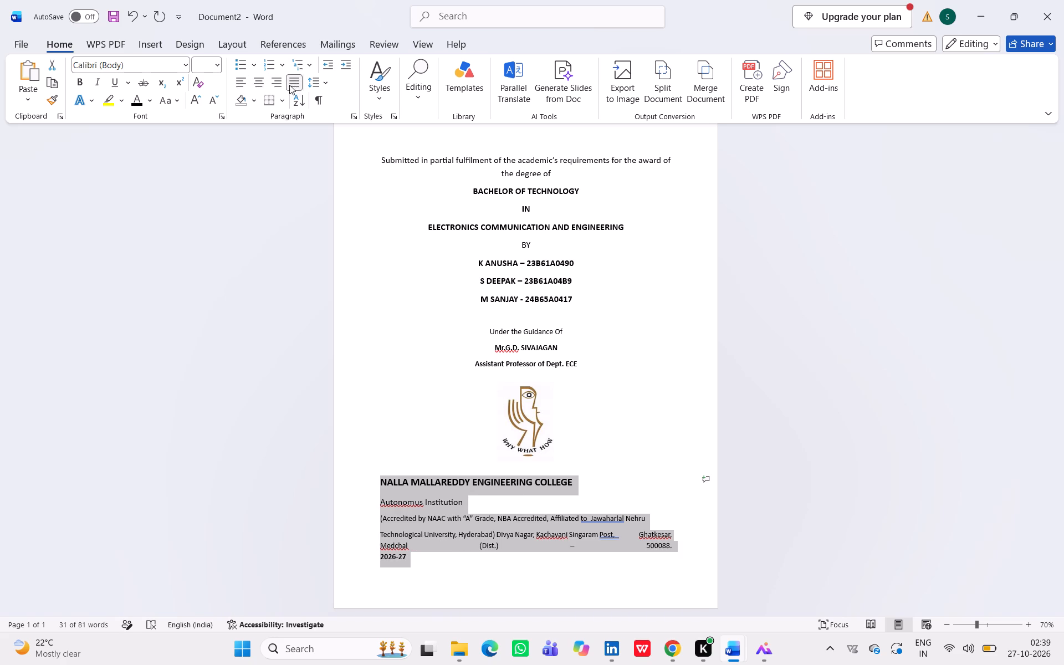
left_click(257, 85)
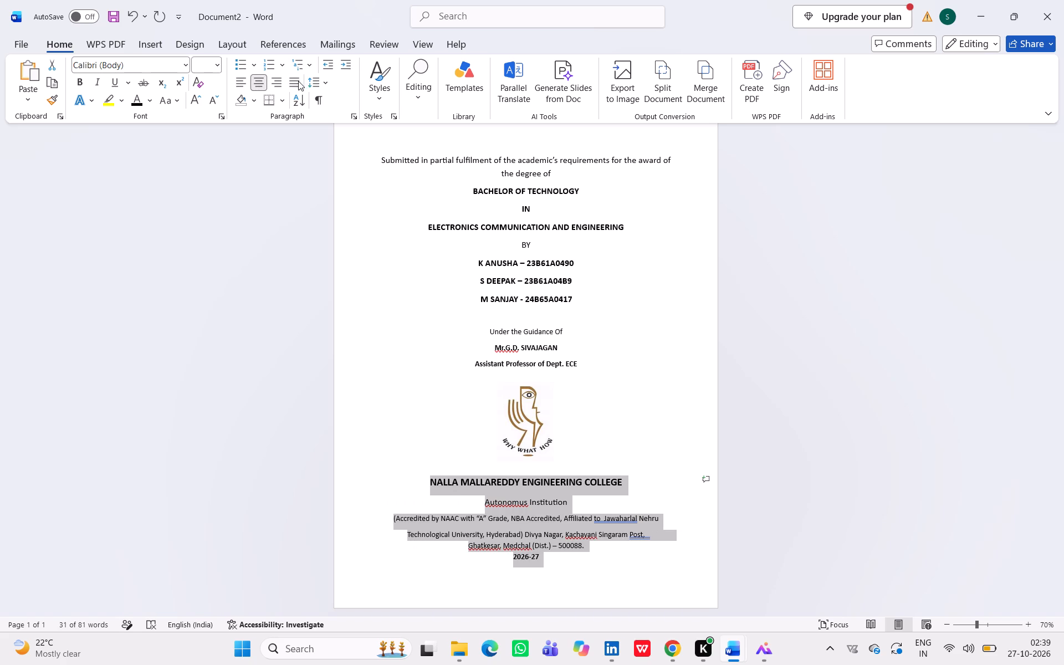
left_click(294, 80)
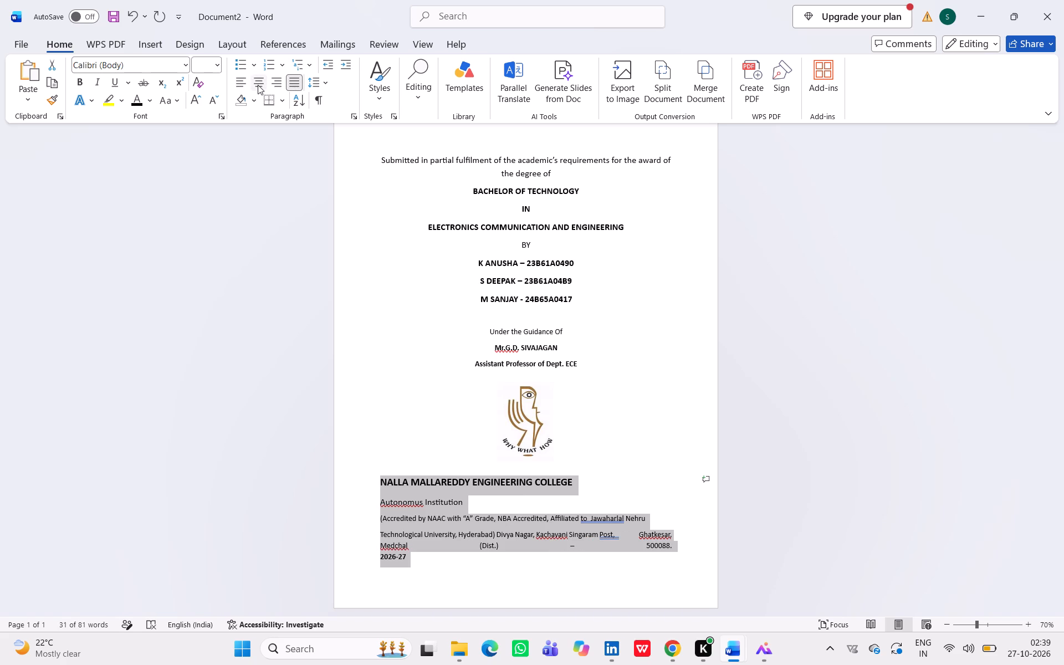
left_click(258, 85)
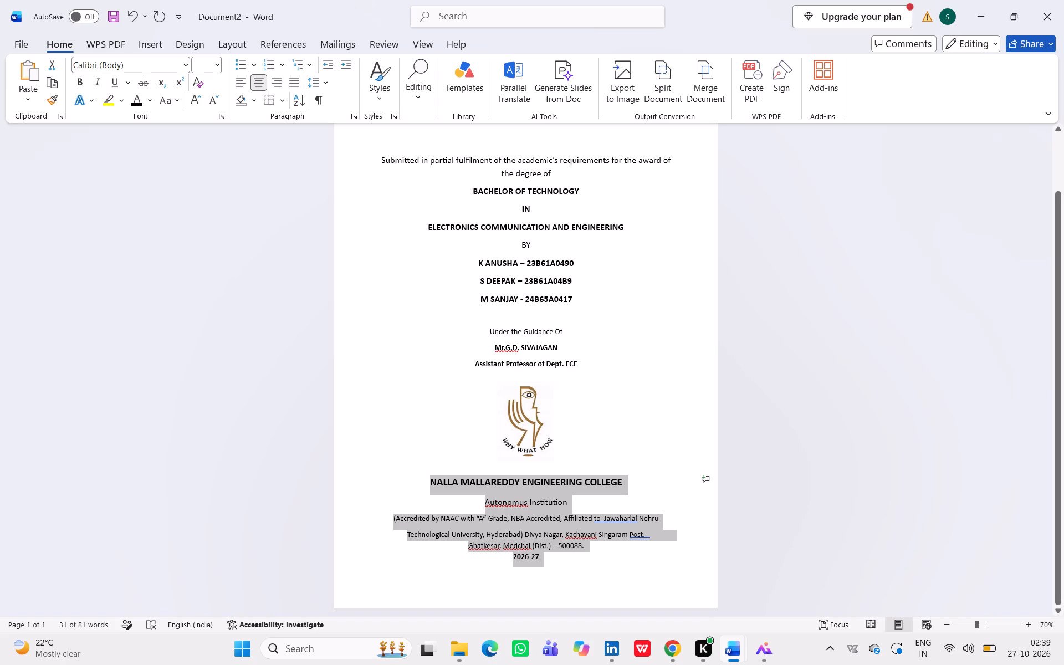
left_click(456, 355)
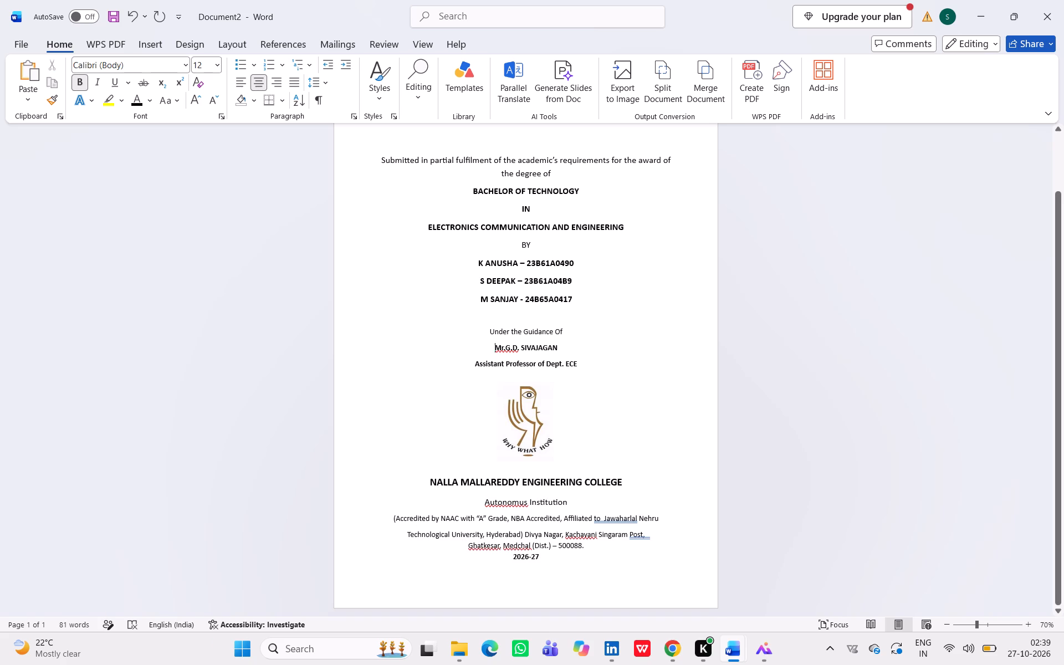
scroll(597, 487, "down", 1)
Save the document as ps-1 in the OneDrive Documents folder and dismiss the account sign-in.
left_click(115, 18)
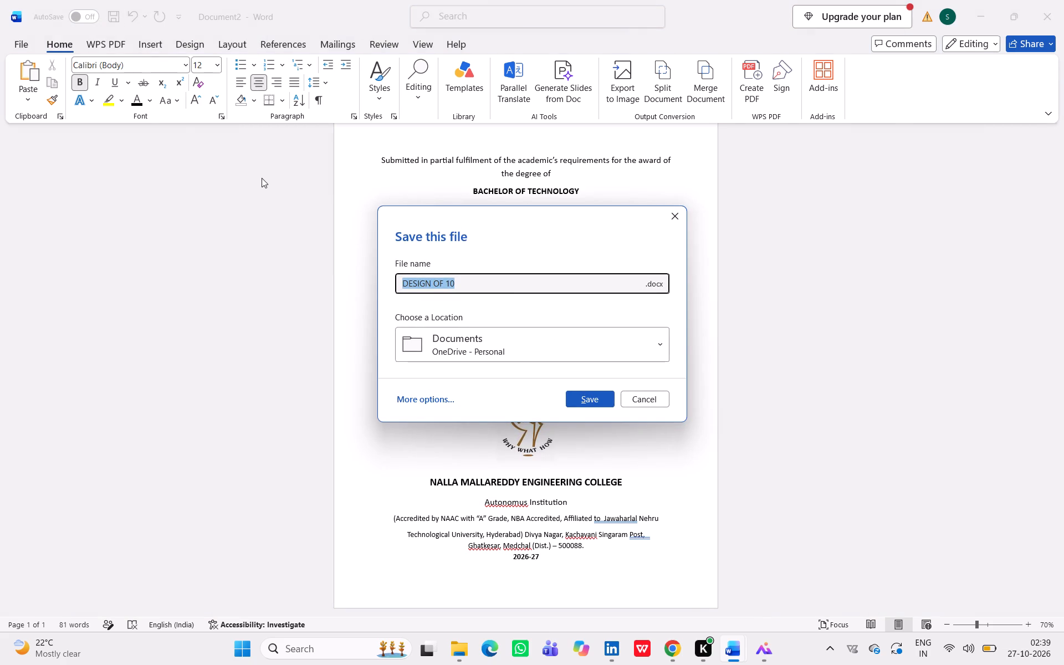
key("BackSpace")
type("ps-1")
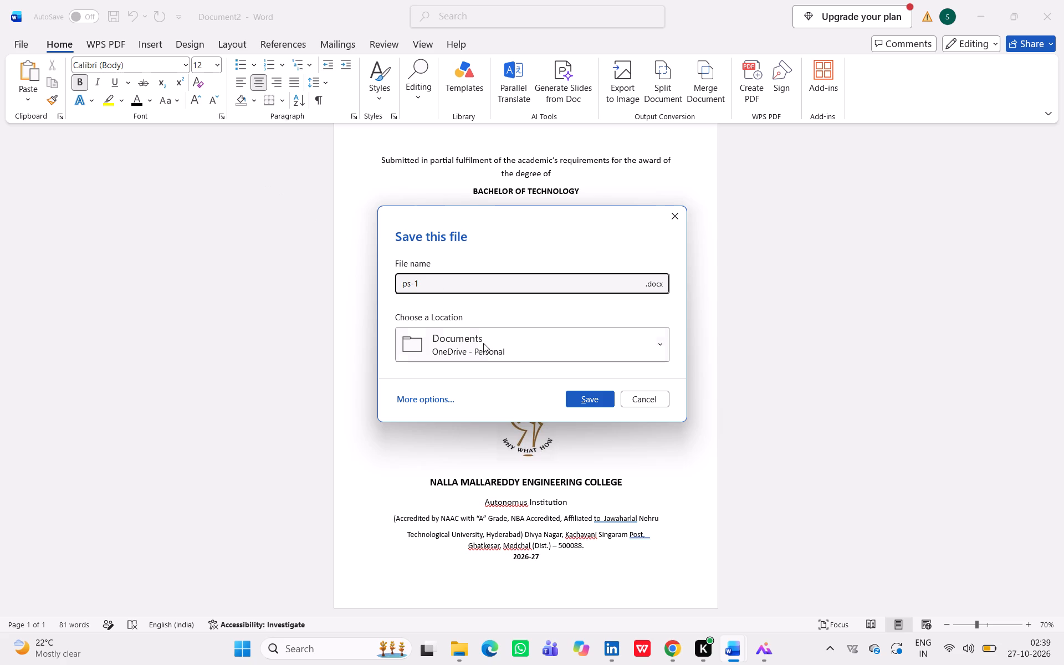
left_click(615, 342)
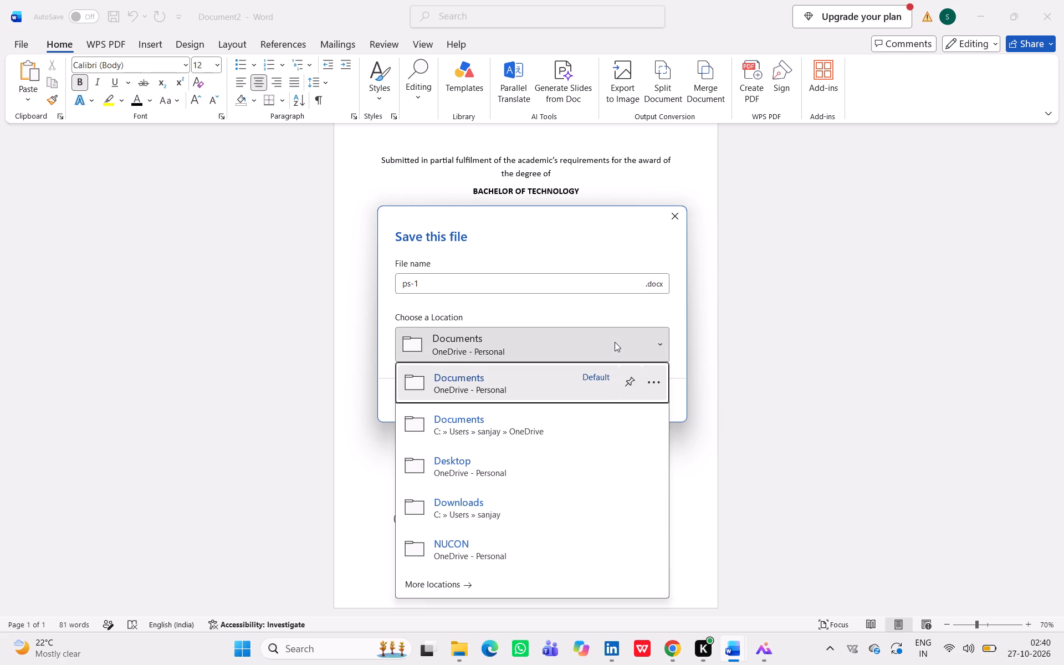
left_click(542, 421)
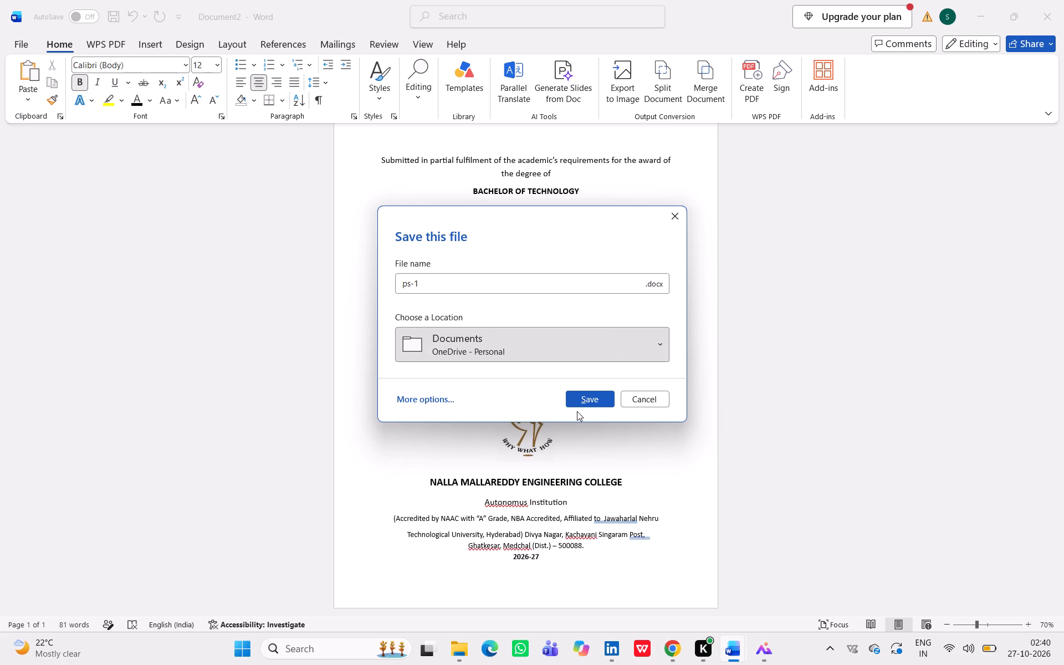
left_click(594, 398)
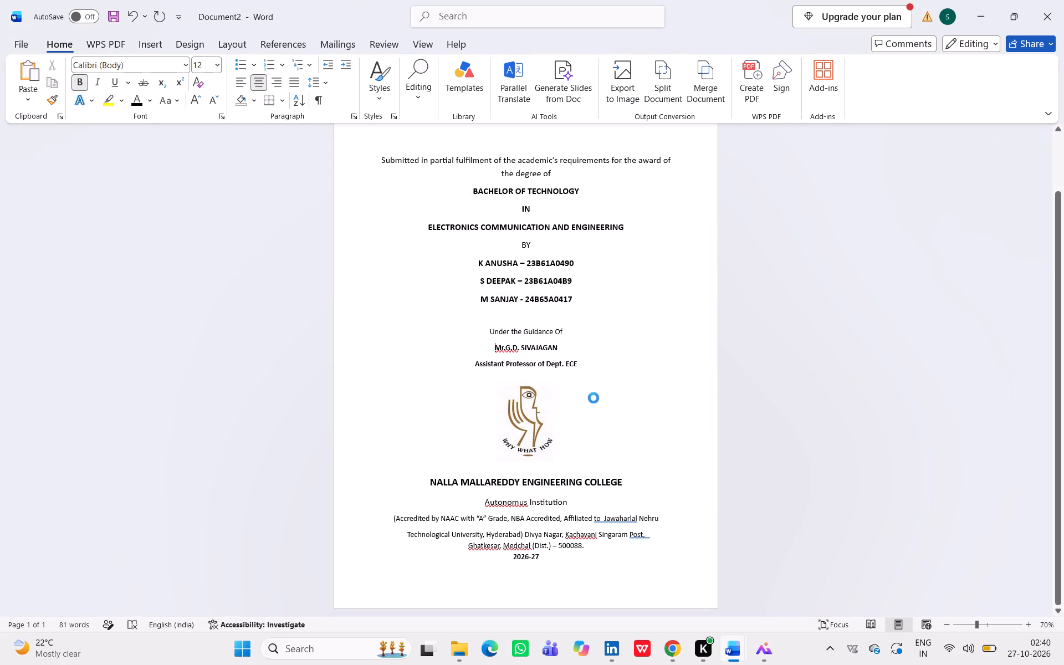
scroll(594, 398, "down", 1)
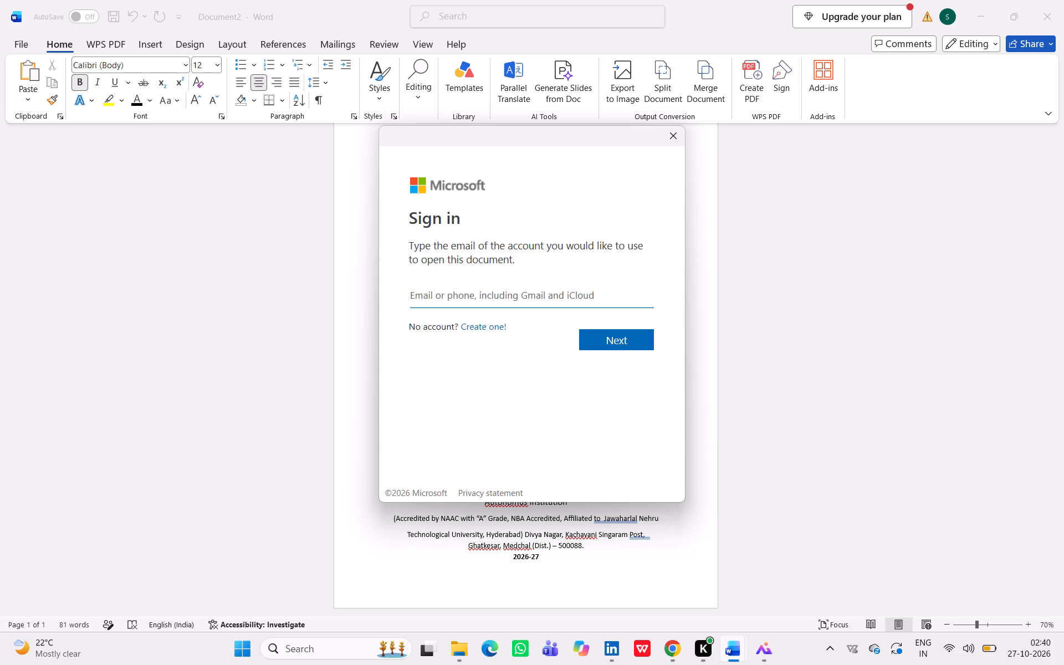
left_click(671, 134)
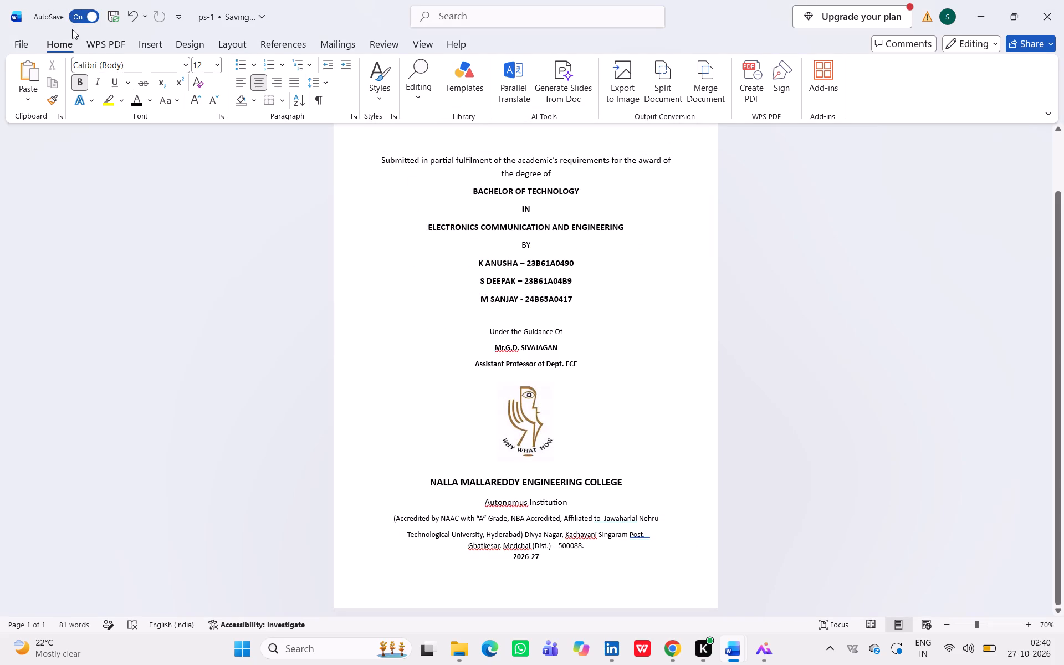
Examine the cover, title and certificate page layouts in the B.Tech Project Model Layout PDF in Chrome.
scroll(580, 415, "down", 1)
scroll(580, 415, "up", 1)
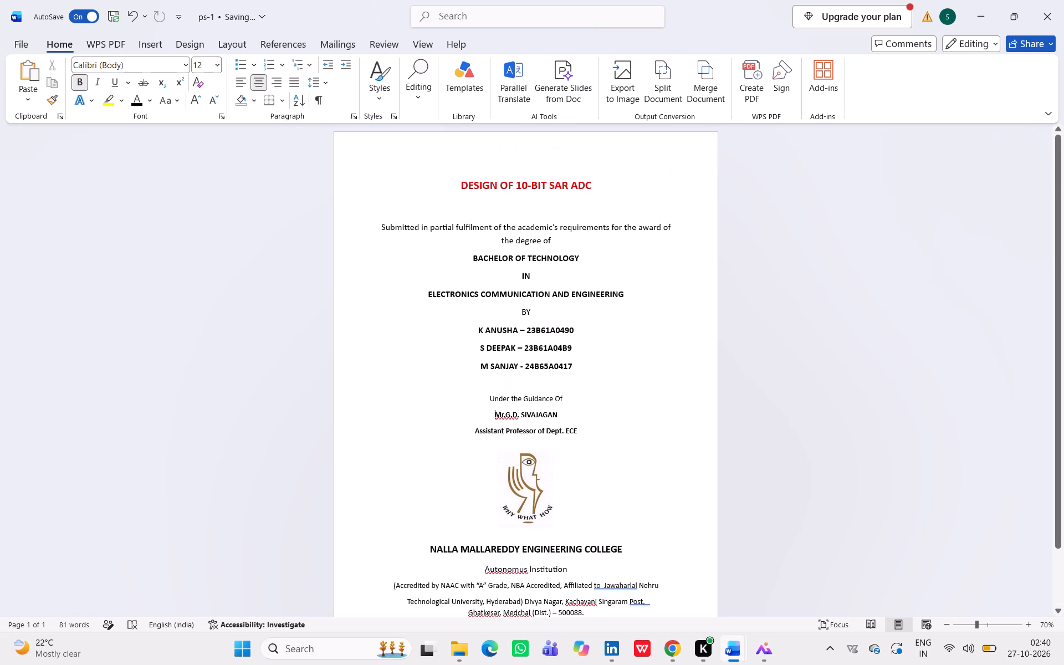
left_click(673, 615)
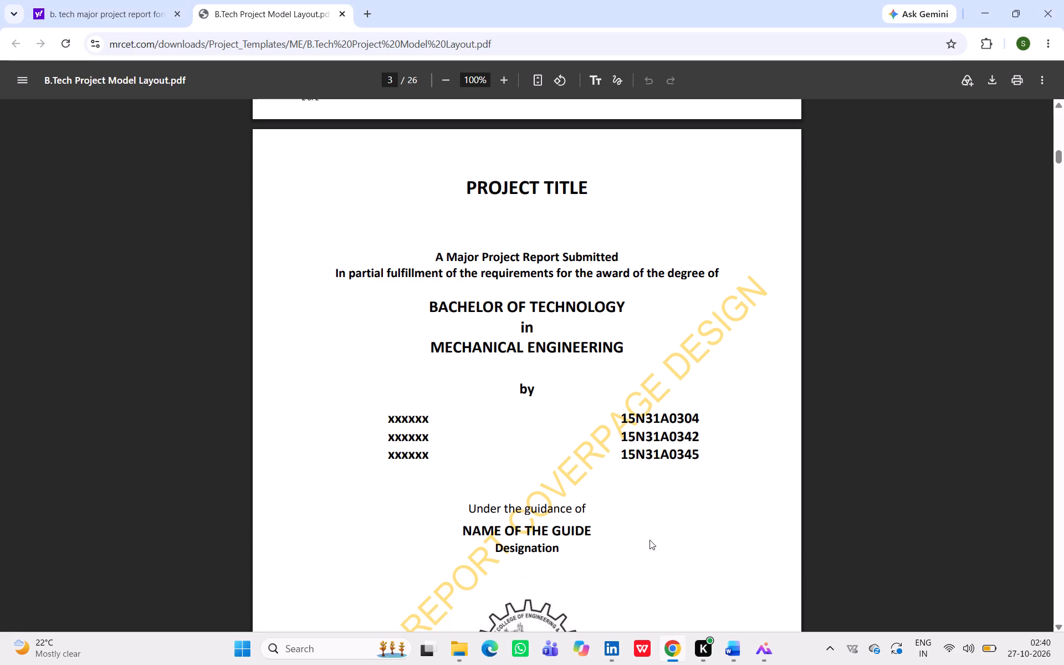
scroll(647, 527, "down", 3)
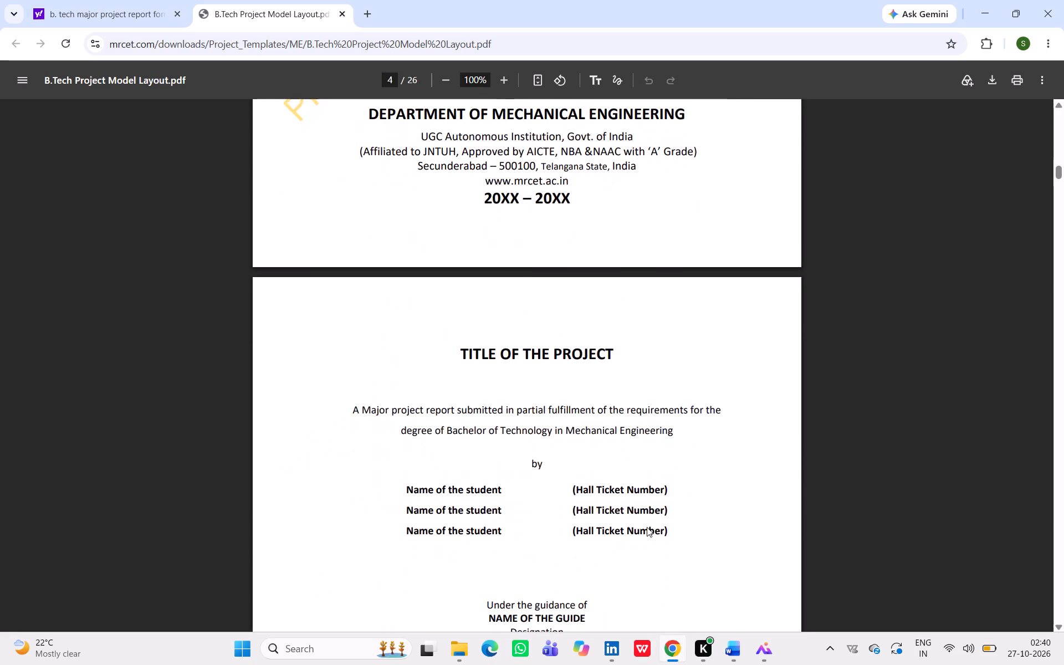
scroll(647, 527, "down", 1)
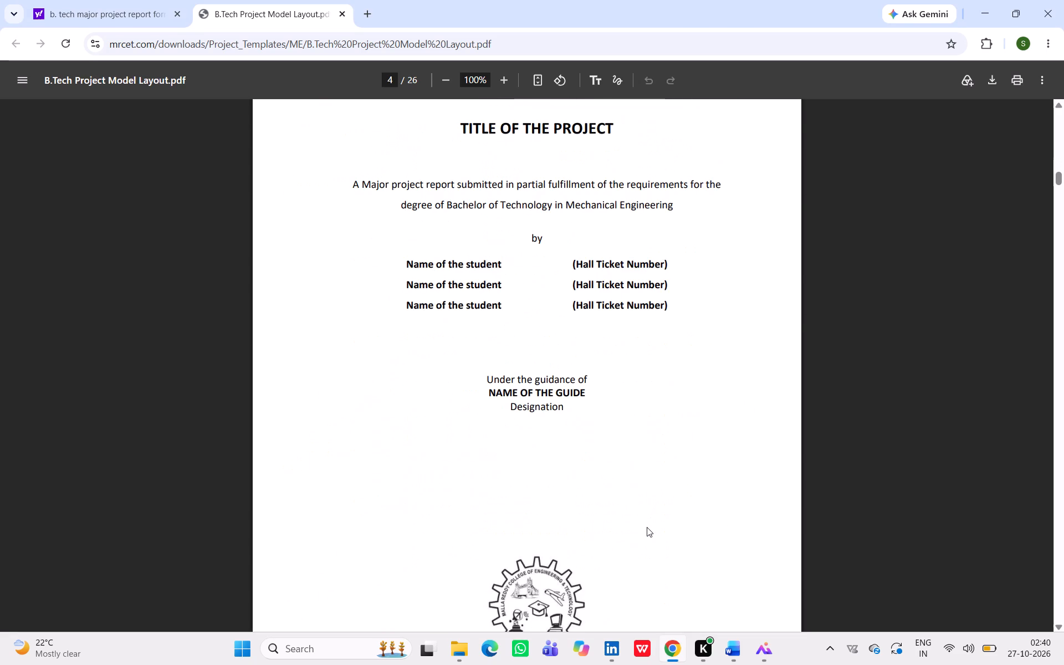
scroll(647, 527, "down", 3)
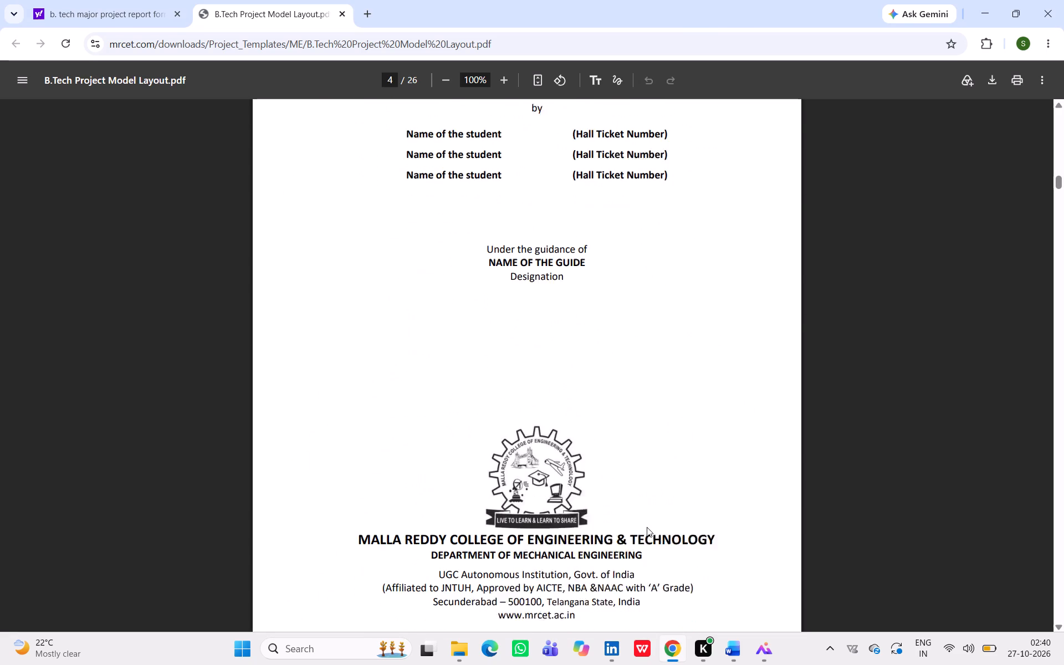
scroll(647, 527, "down", 1)
scroll(647, 527, "up", 3)
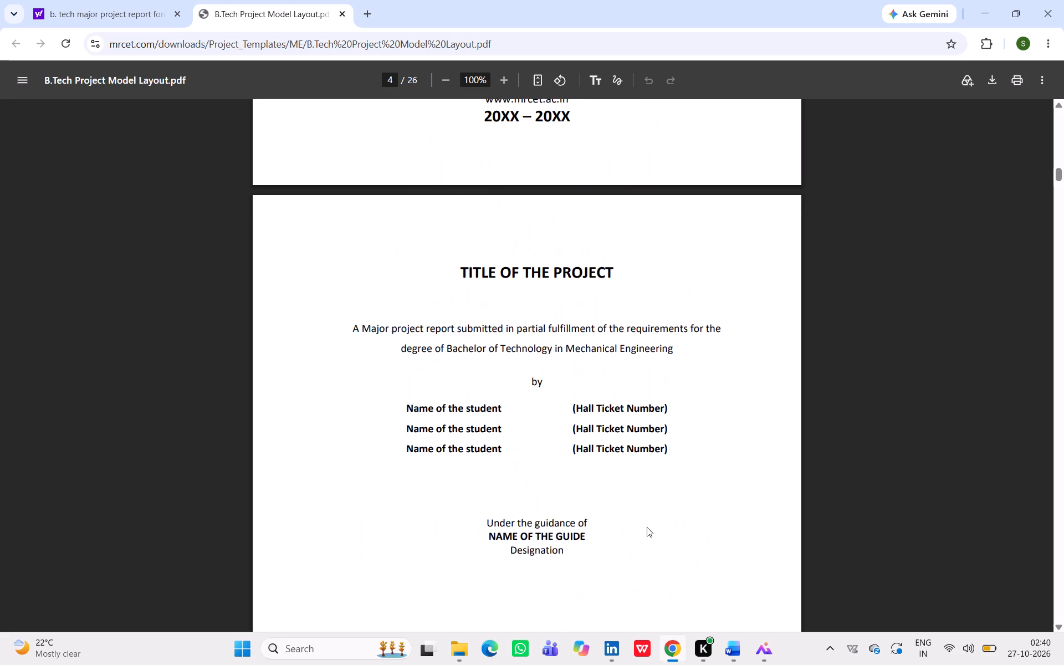
scroll(647, 527, "up", 3)
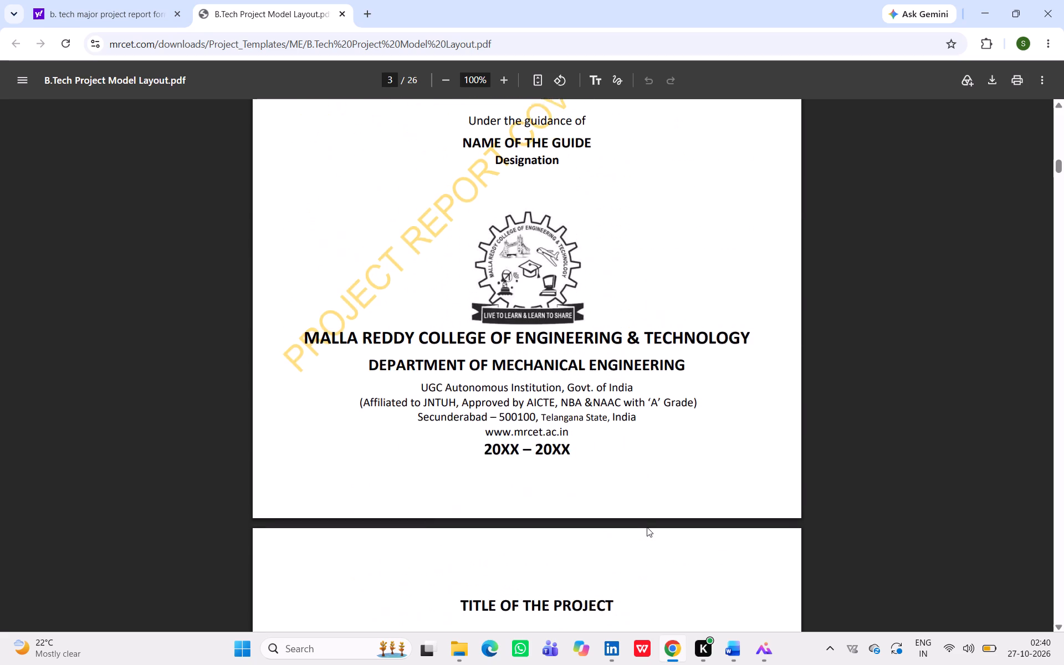
scroll(647, 527, "up", 2)
scroll(647, 527, "down", 5)
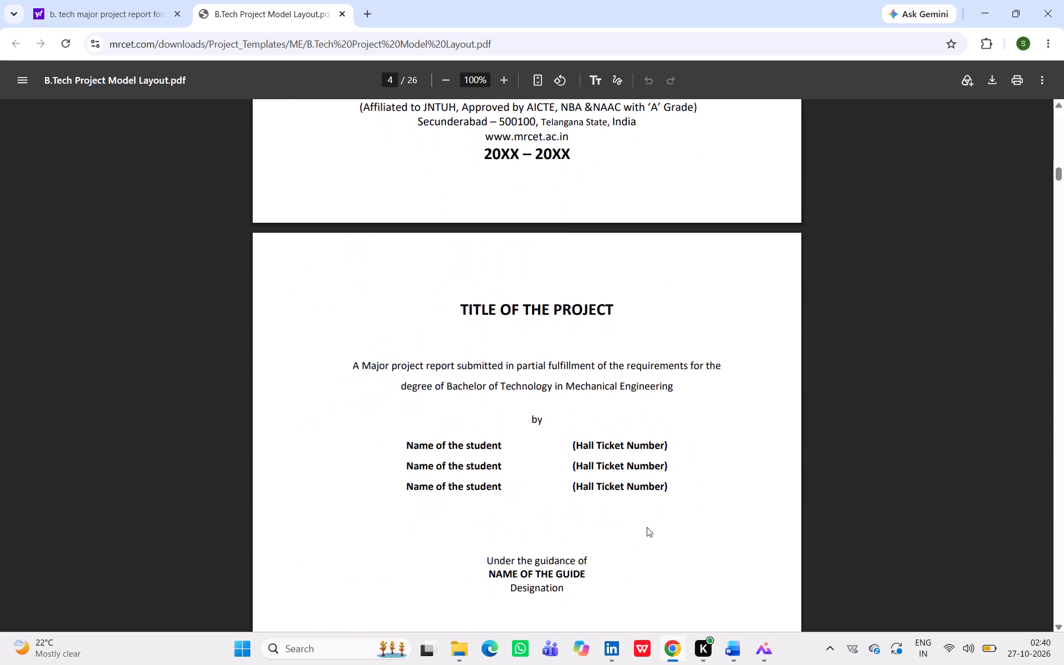
scroll(647, 527, "down", 4)
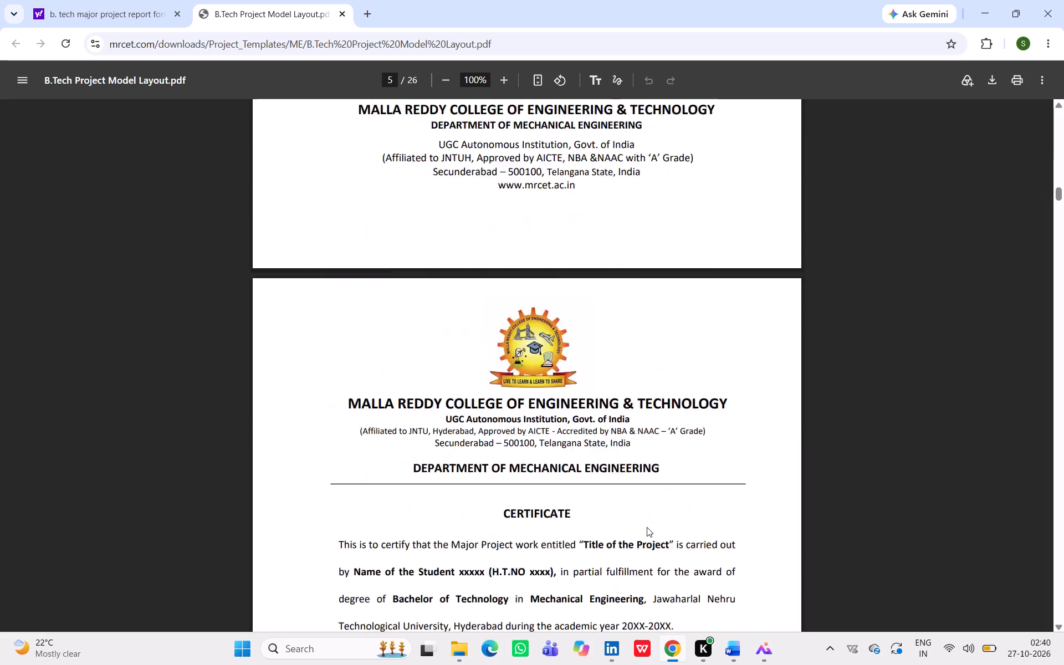
scroll(647, 527, "down", 2)
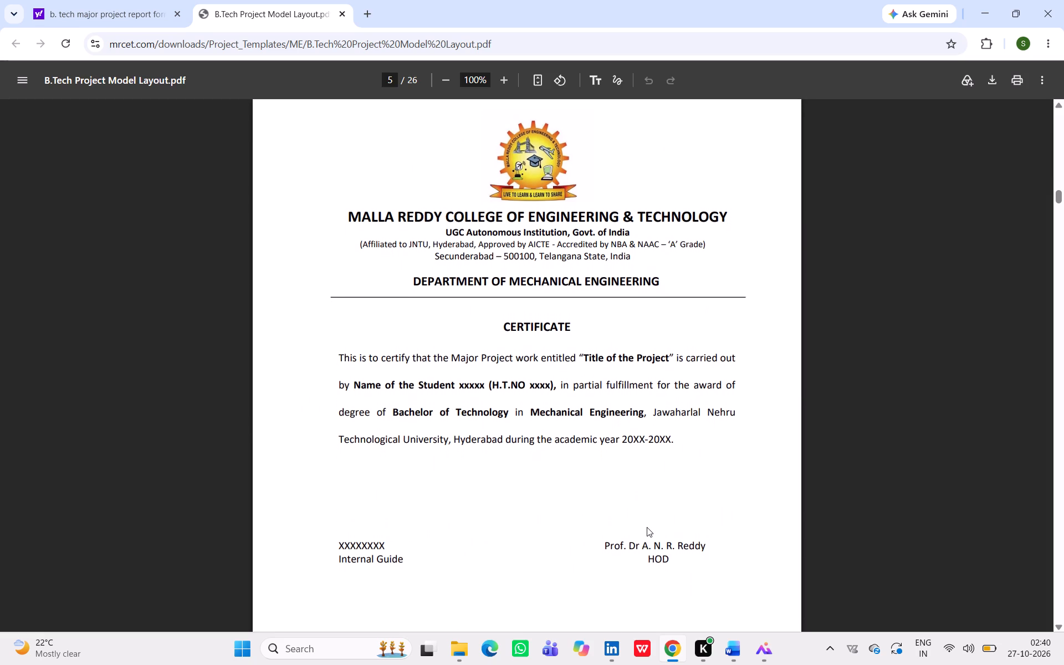
scroll(647, 527, "down", 1)
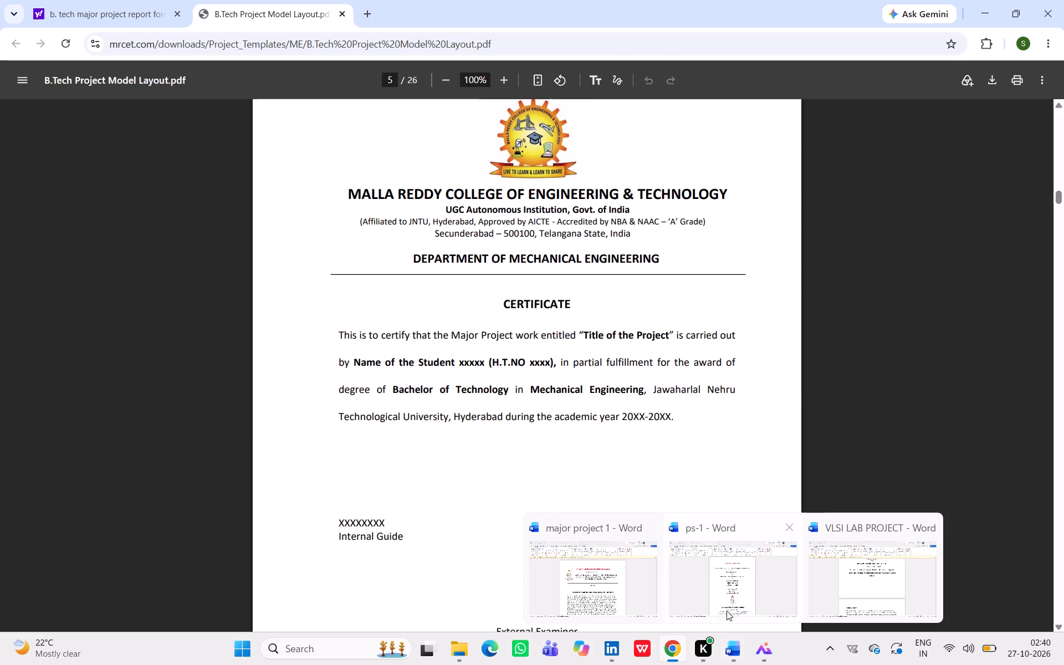
Switch to ps-1 in Word and add a new line after "2026-27" to start a second page.
left_click(727, 607)
scroll(647, 459, "down", 2)
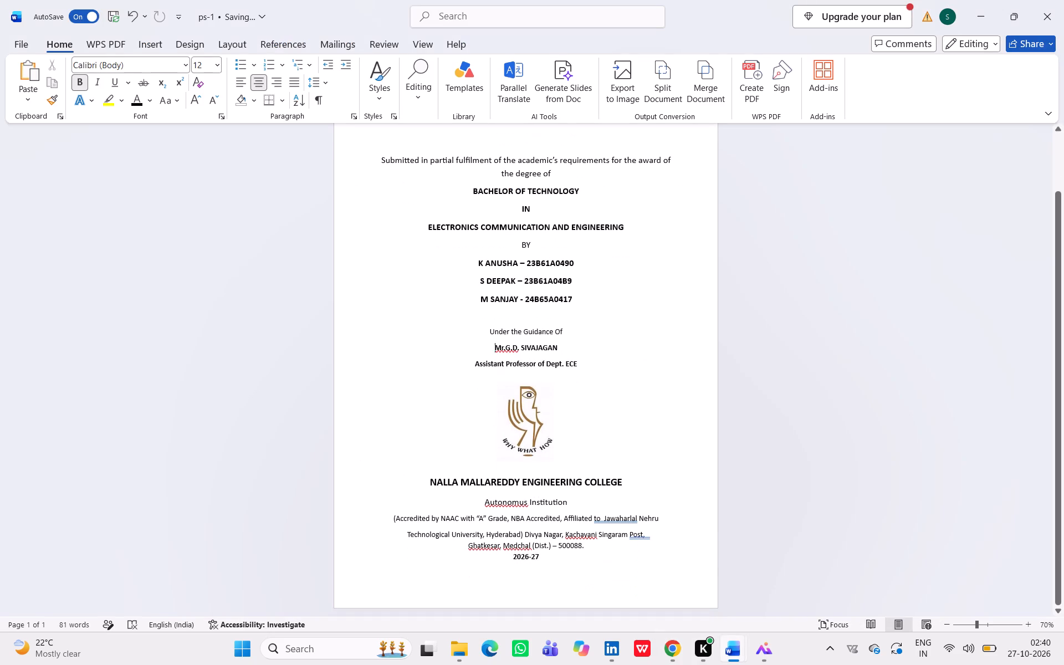
left_click(573, 569)
key("Return")
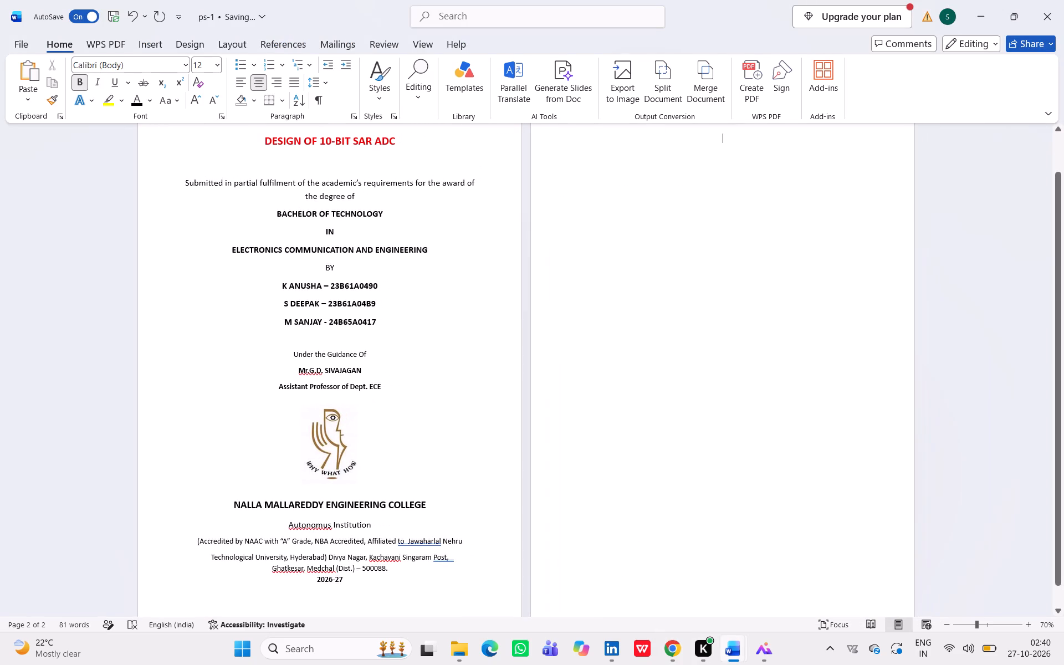
Paste the college letterhead with its logo at the top of page 2 and centre the letterhead text.
key("ctrl+v")
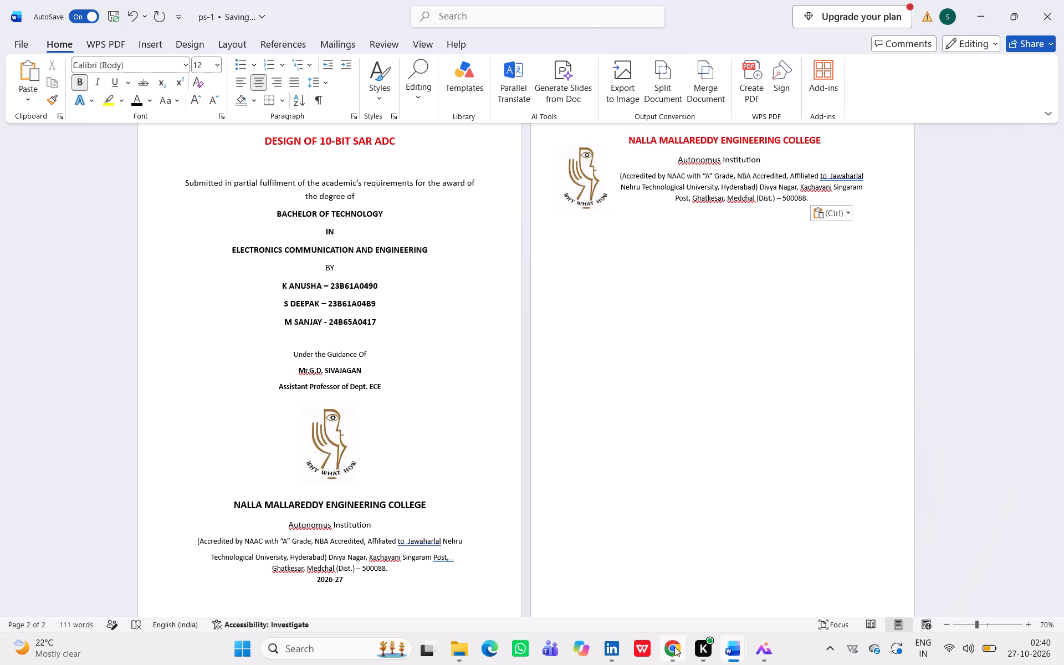
left_click(657, 600)
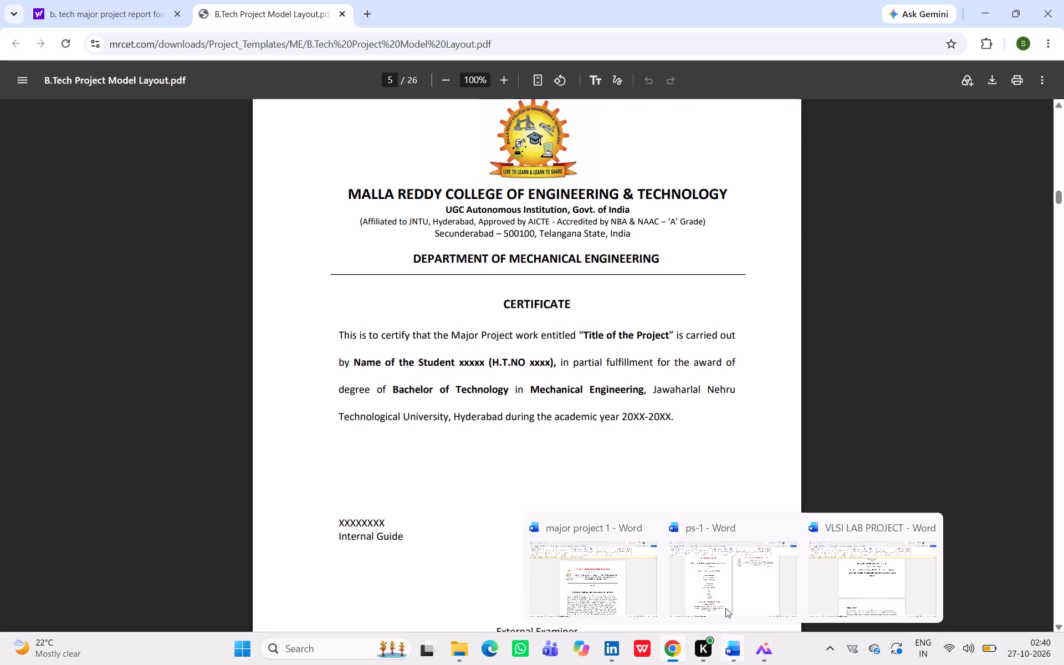
left_click(725, 608)
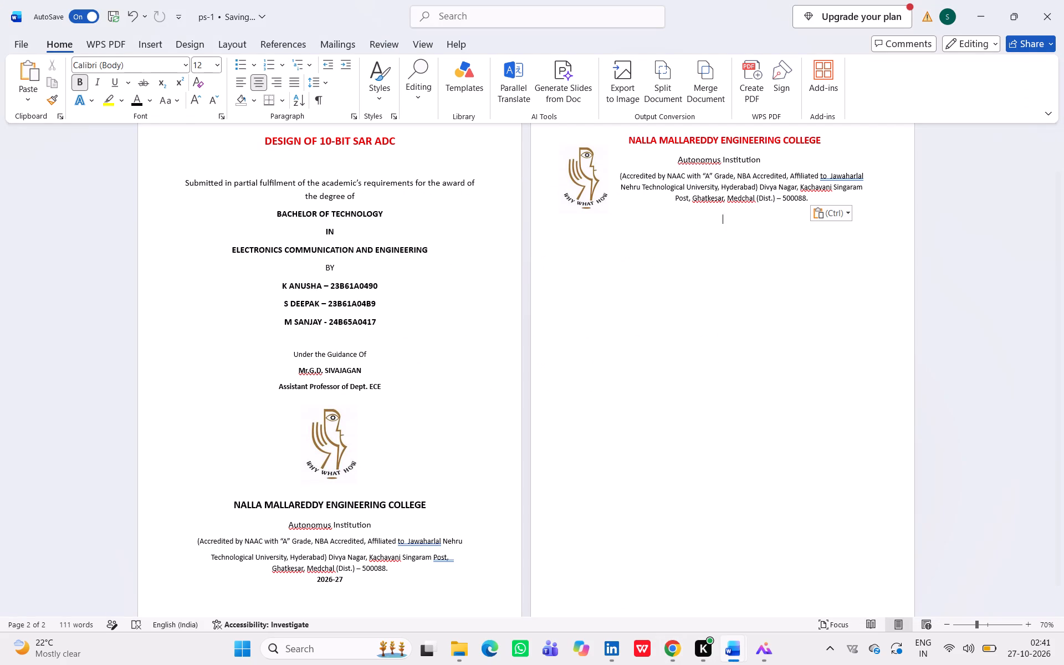
left_click_drag(623, 140, 697, 187)
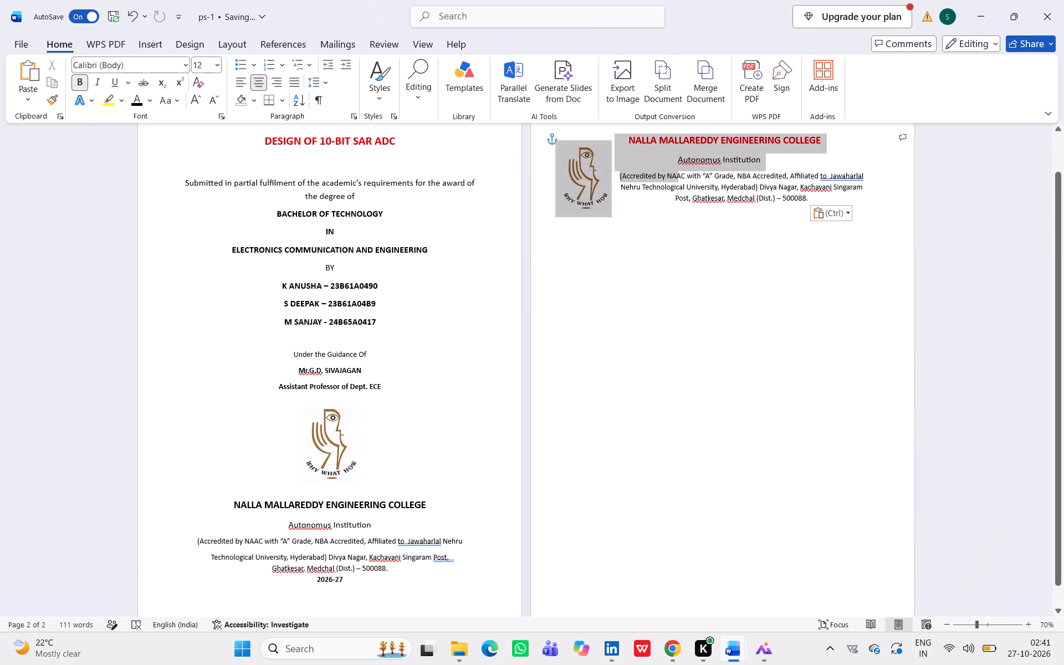
left_click_drag(697, 187, 857, 213)
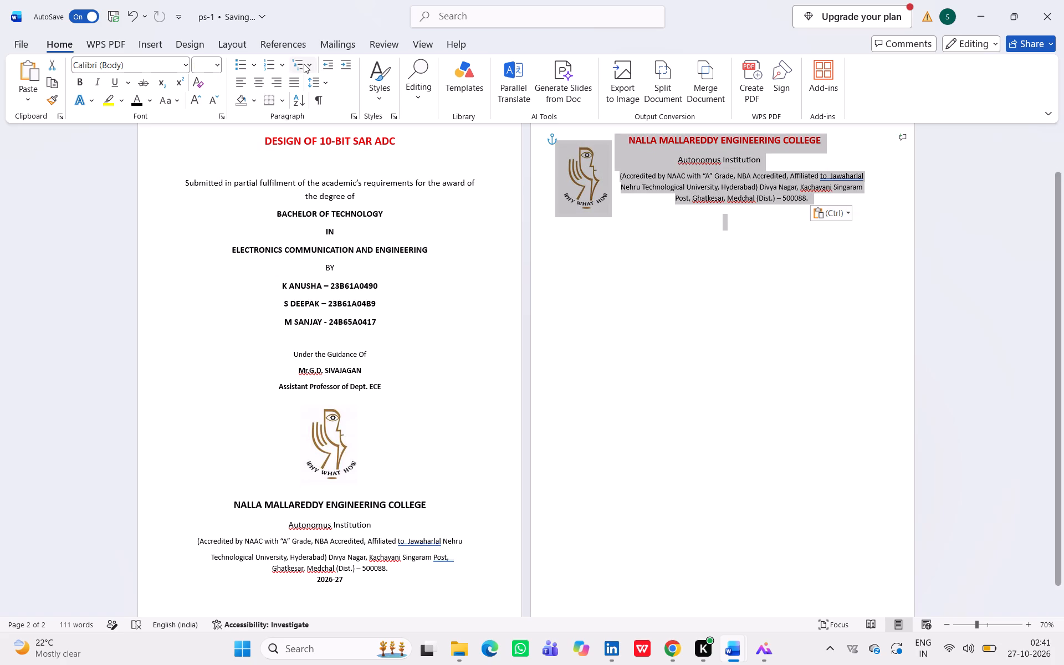
left_click(262, 81)
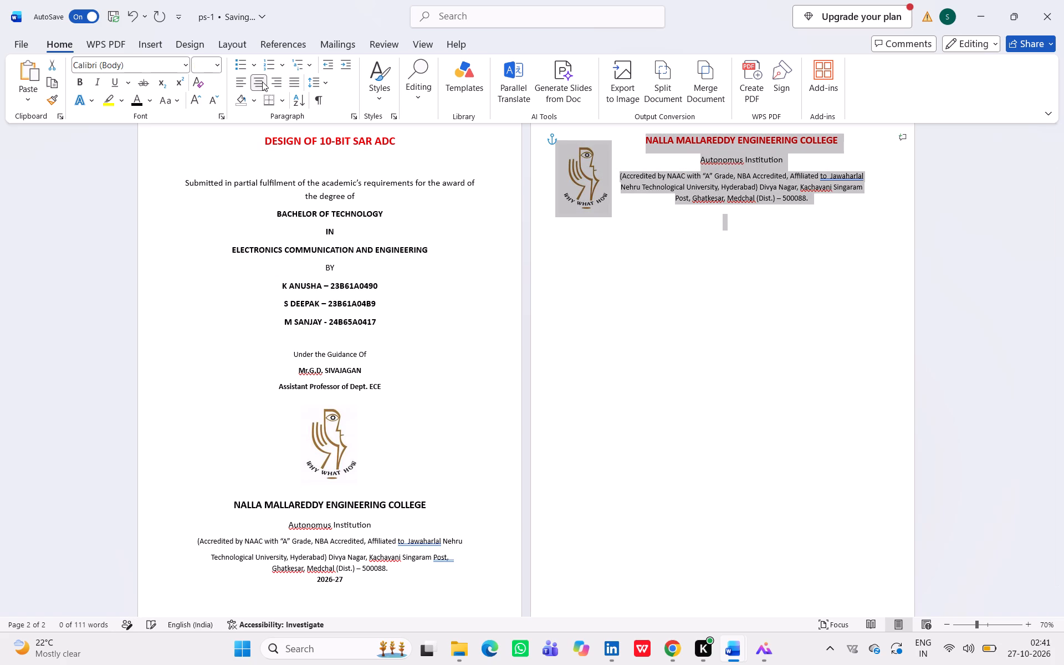
left_click(617, 251)
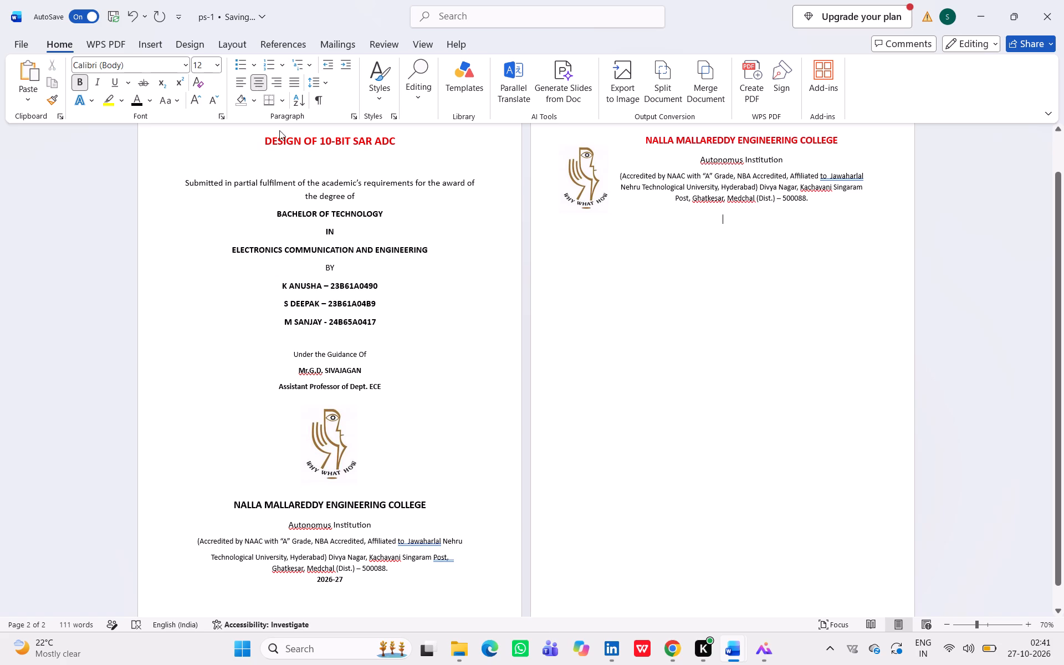
Copy the horizontal line above "ABSTRACT" in major project 1, paste it under the page 2 letterhead in ps-1, and start a new line.
left_click(149, 45)
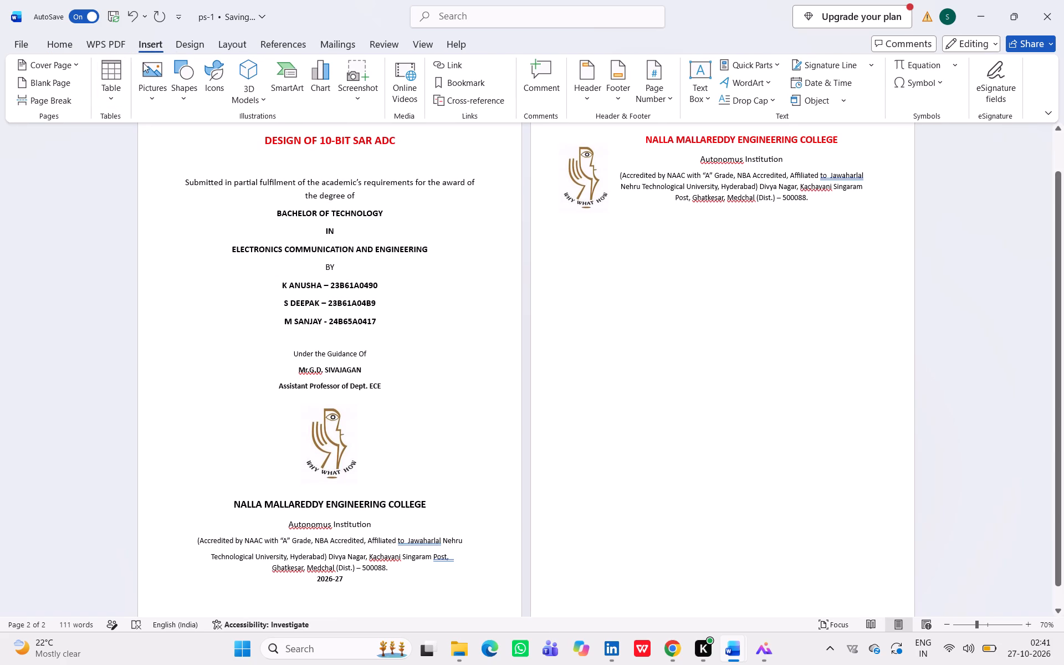
left_click(201, 40)
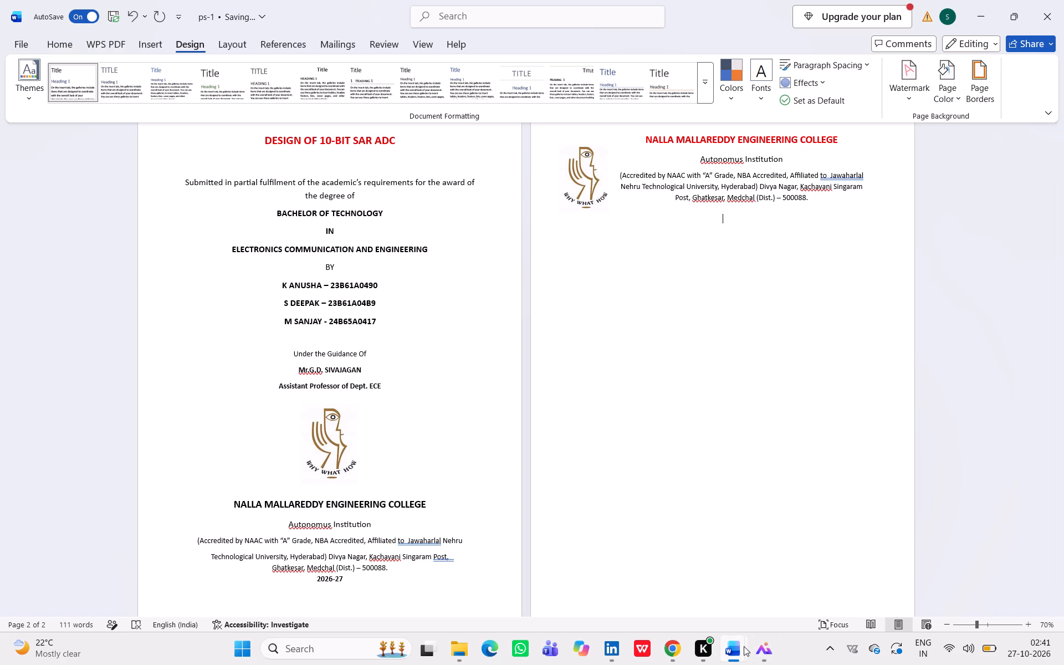
left_click(637, 594)
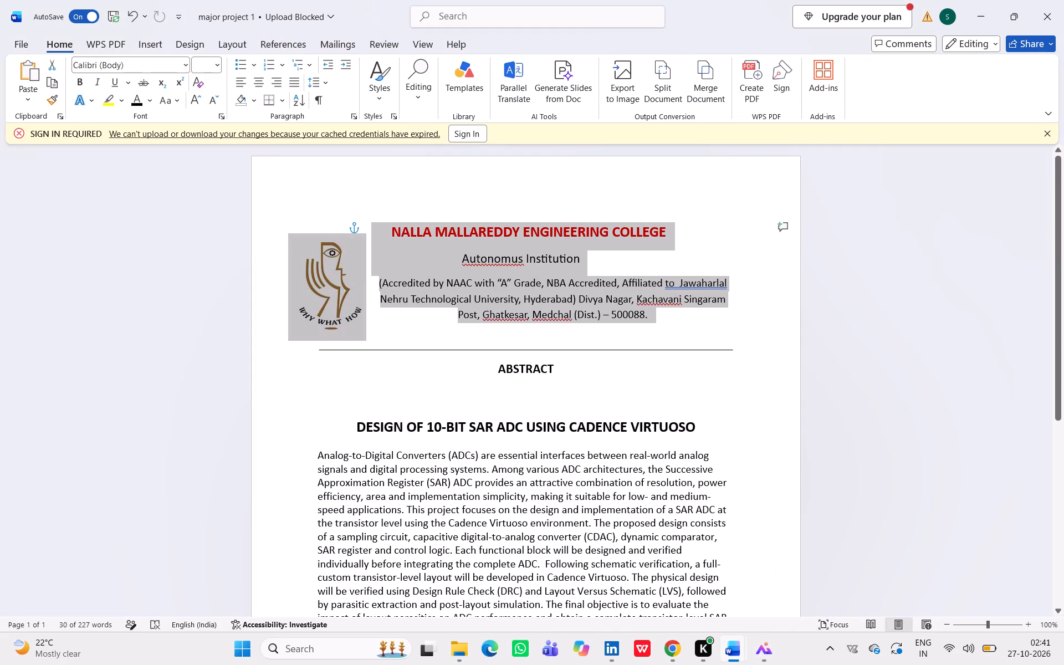
left_click(620, 391)
left_click(619, 351)
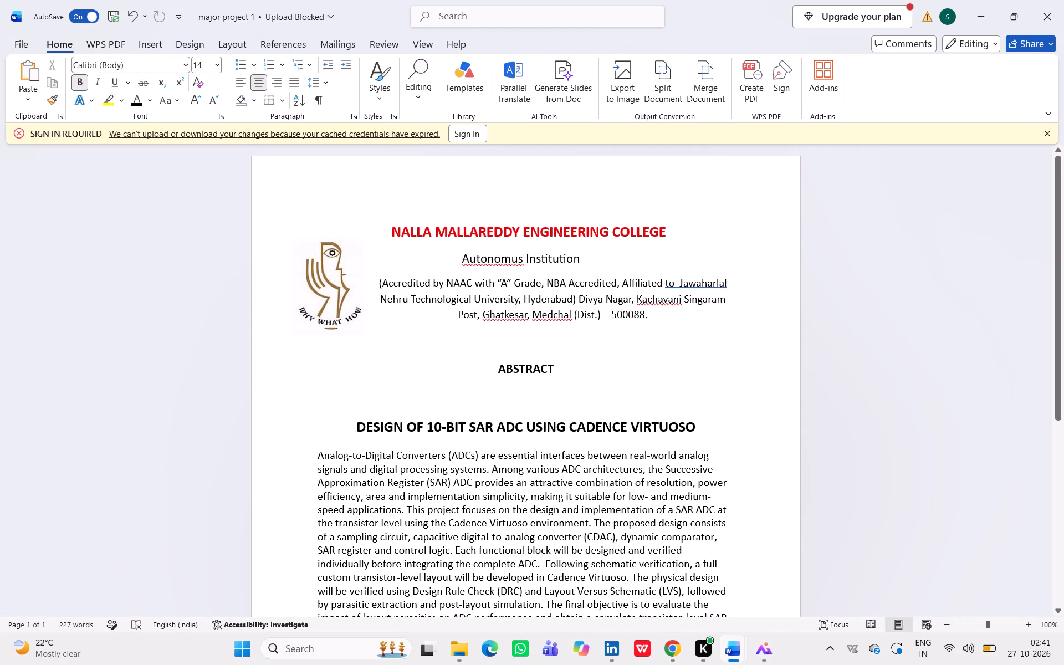
double_click(619, 351)
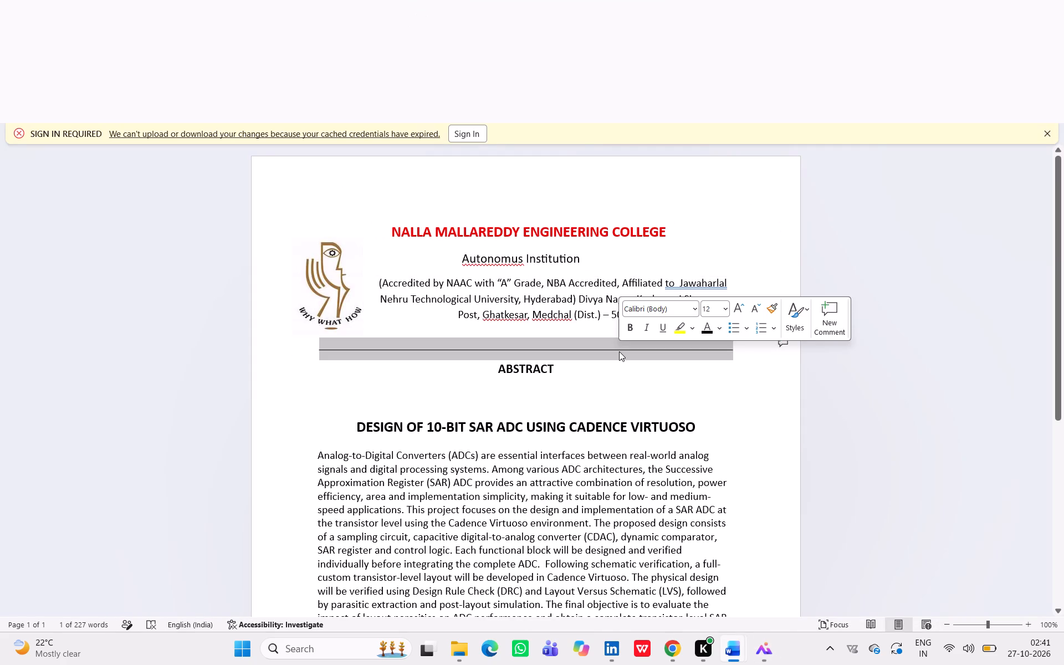
key("ctrl+c")
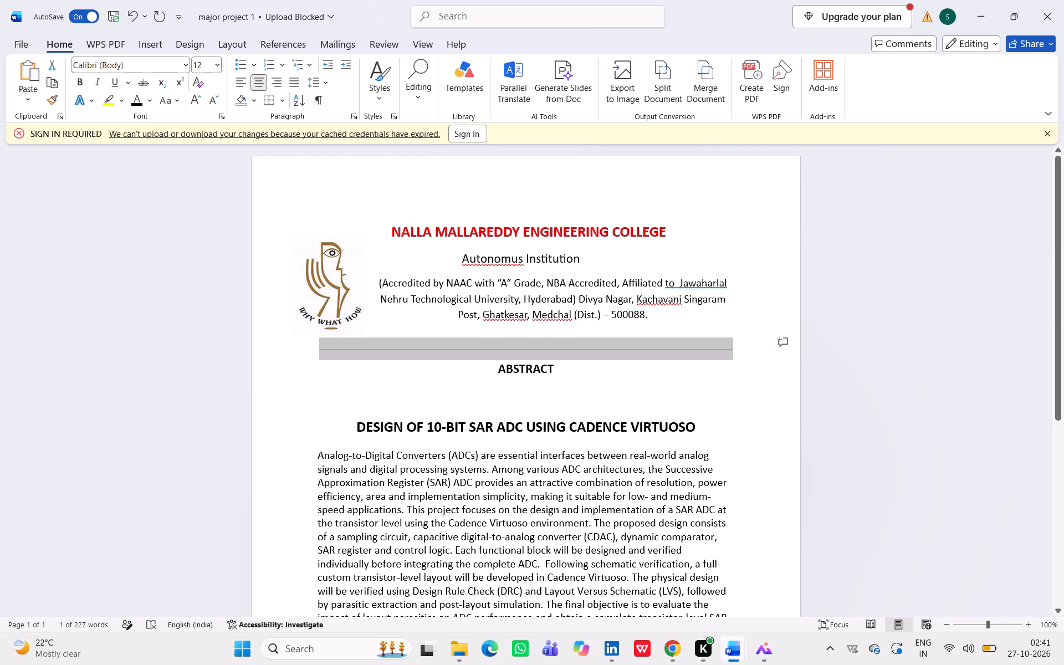
left_click(759, 598)
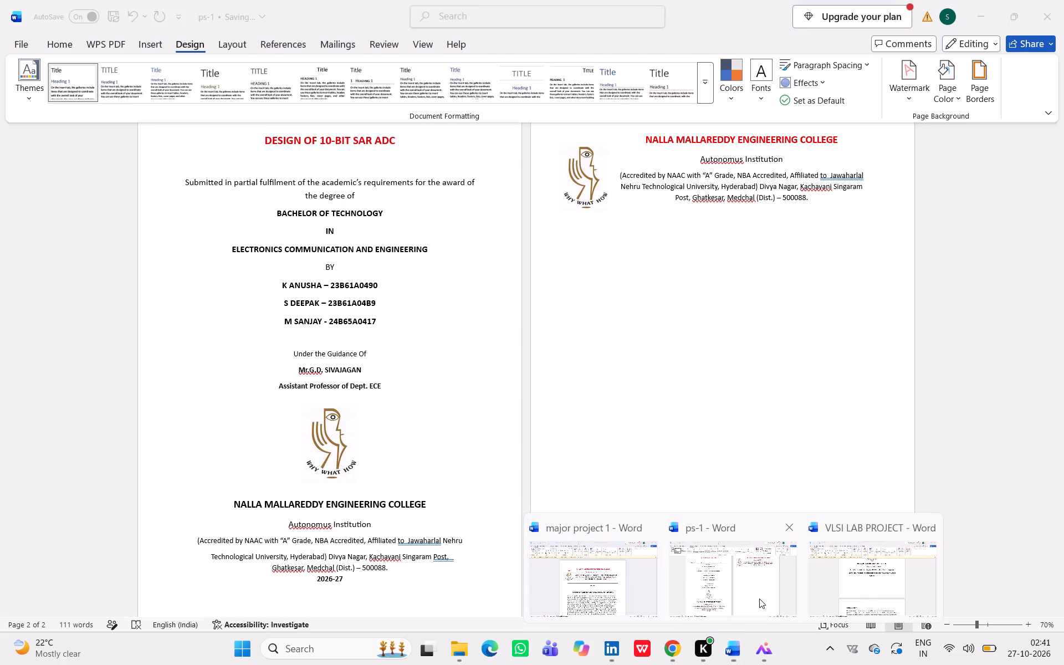
key("ctrl+v")
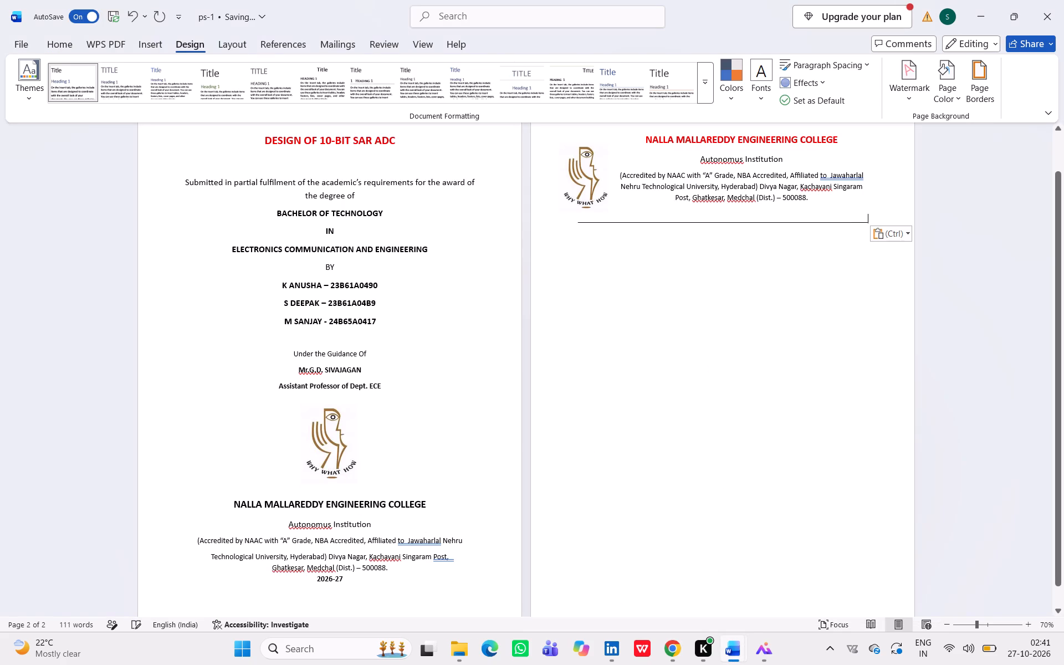
left_click(726, 283)
left_click(861, 224)
left_click(876, 224)
key("Return")
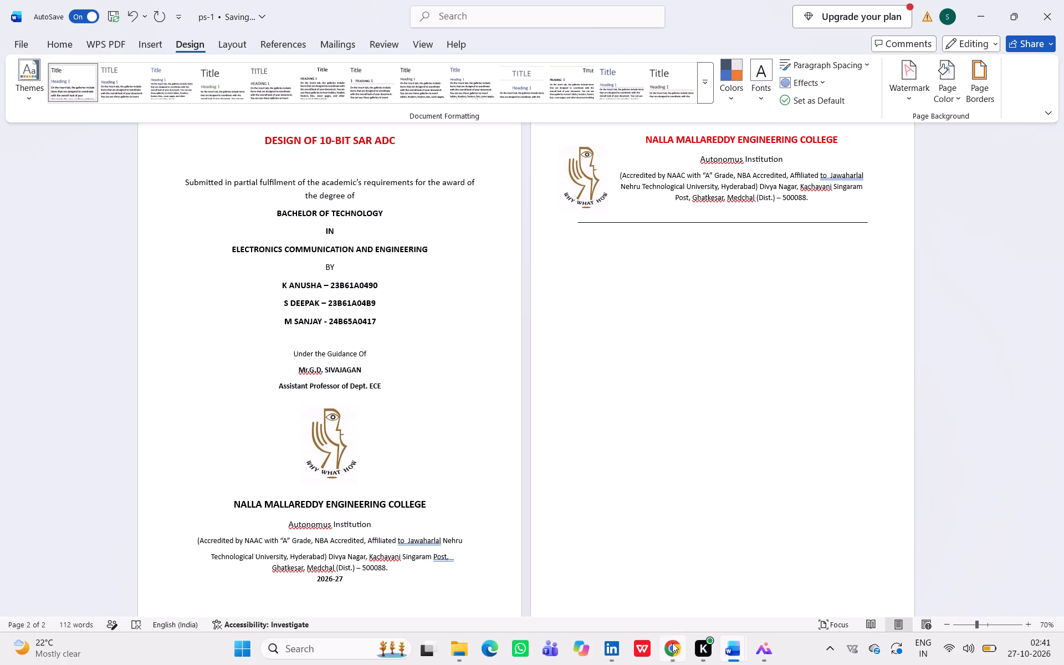
Switch to the B.Tech Project Model Layout PDF in Chrome and copy the certificate page text from "CERTIFICATE" through "External Examiner".
left_click(682, 596)
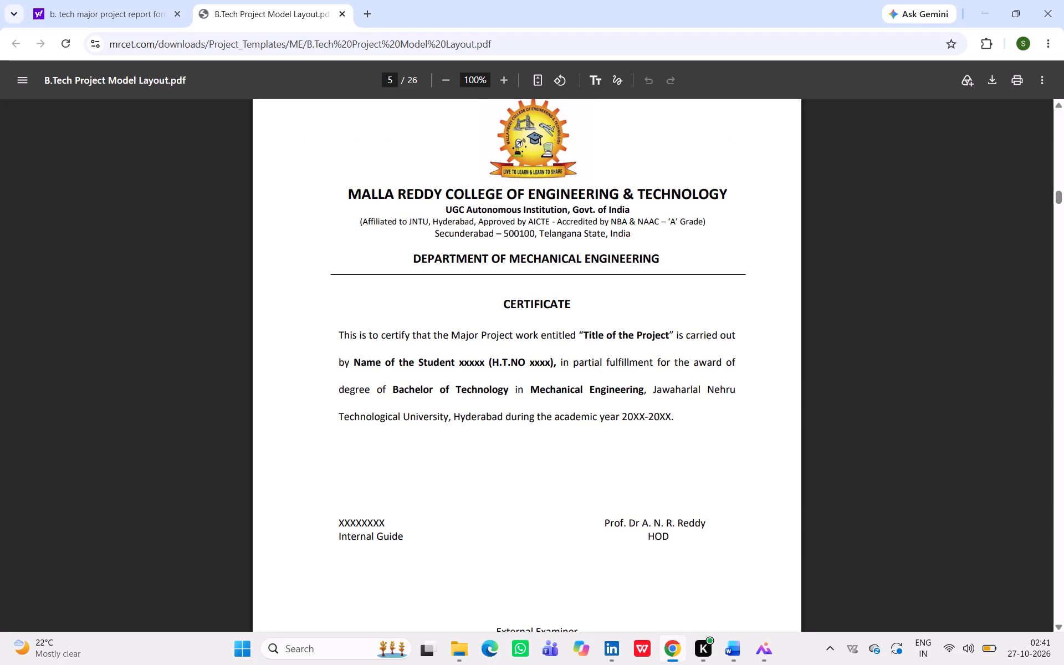
left_click_drag(503, 305, 732, 524)
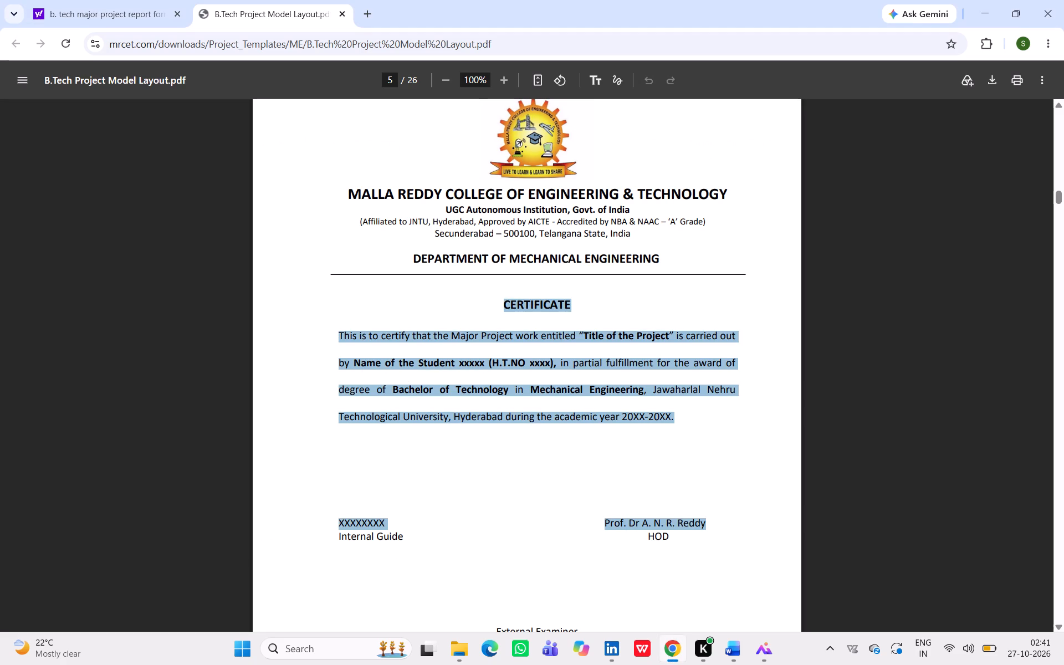
left_click_drag(732, 524, 729, 595)
left_click_drag(729, 595, 722, 631)
key("shift+Down")
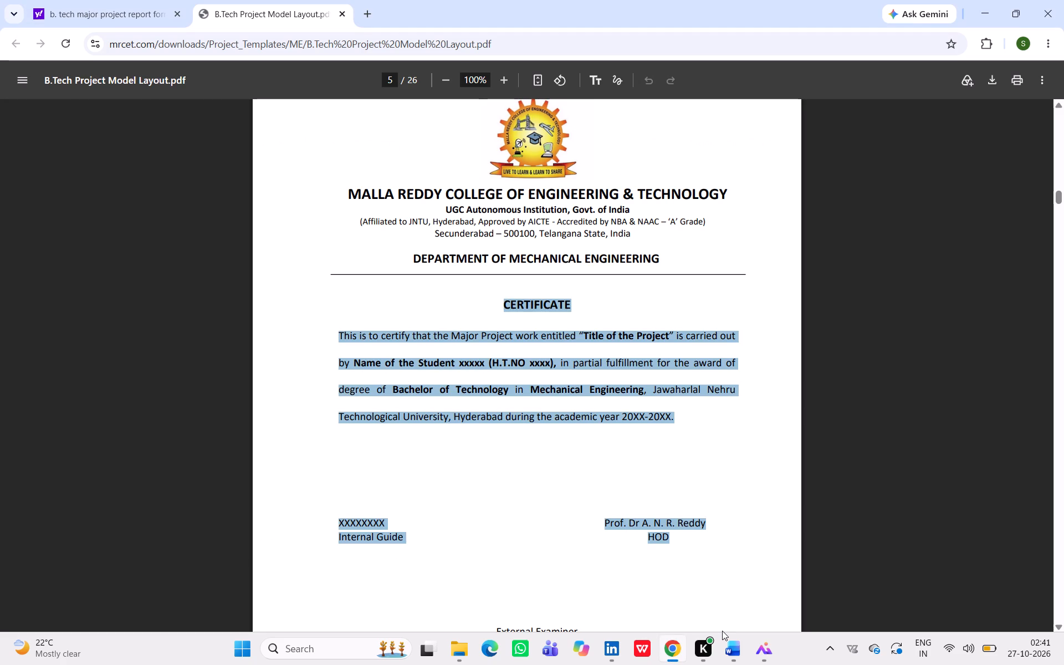
key("shift+Down")
scroll(753, 562, "down", 1)
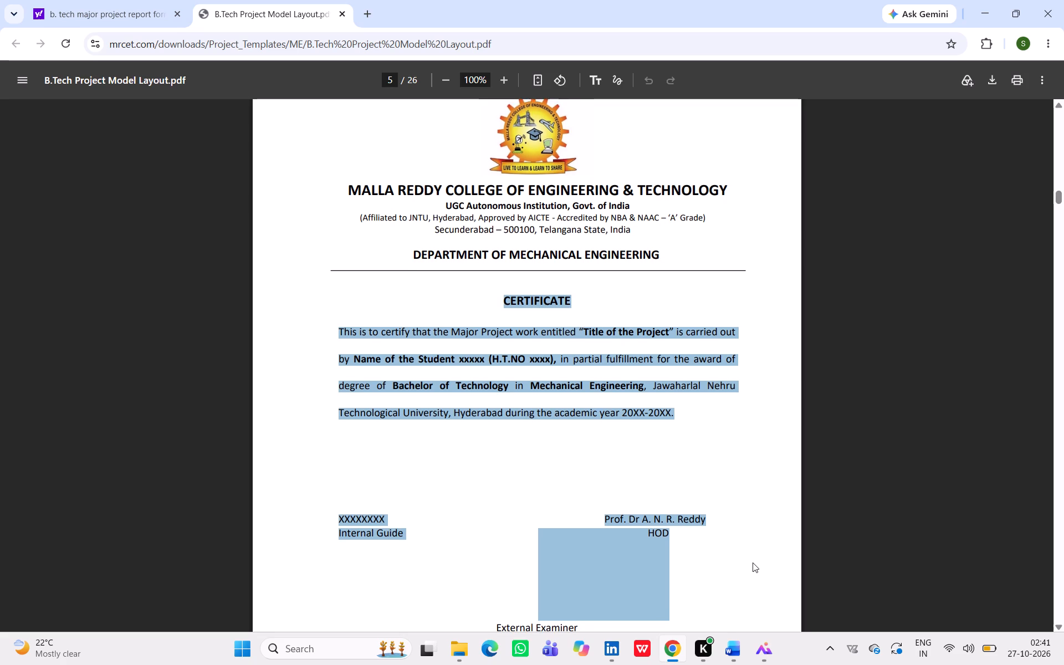
scroll(753, 562, "down", 4)
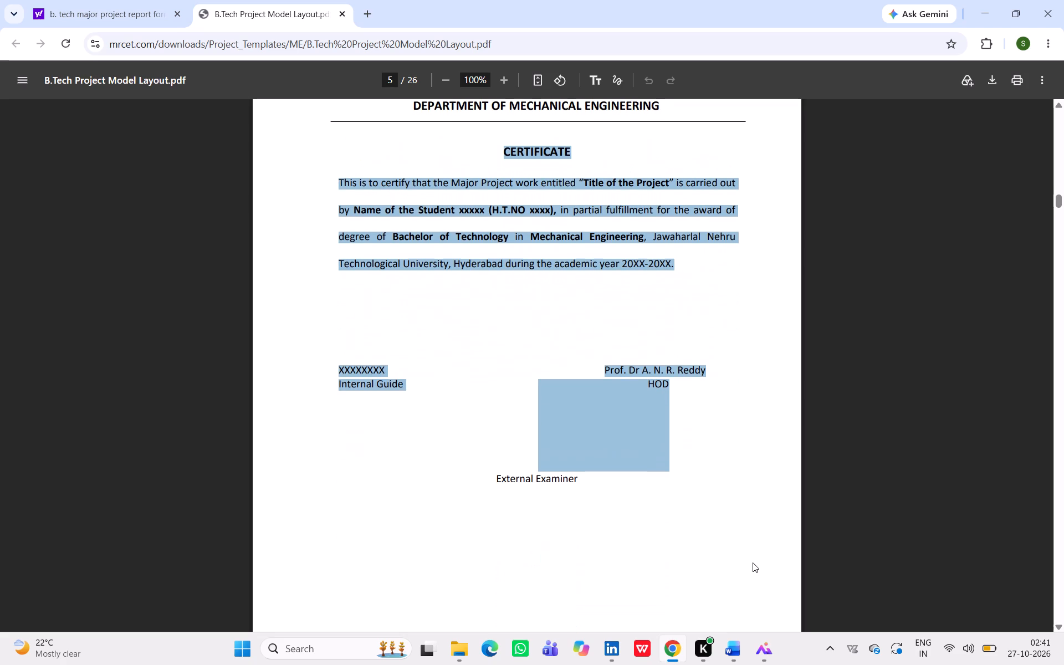
key("shift+Down")
key("shift+Down")
key("shift+Down")
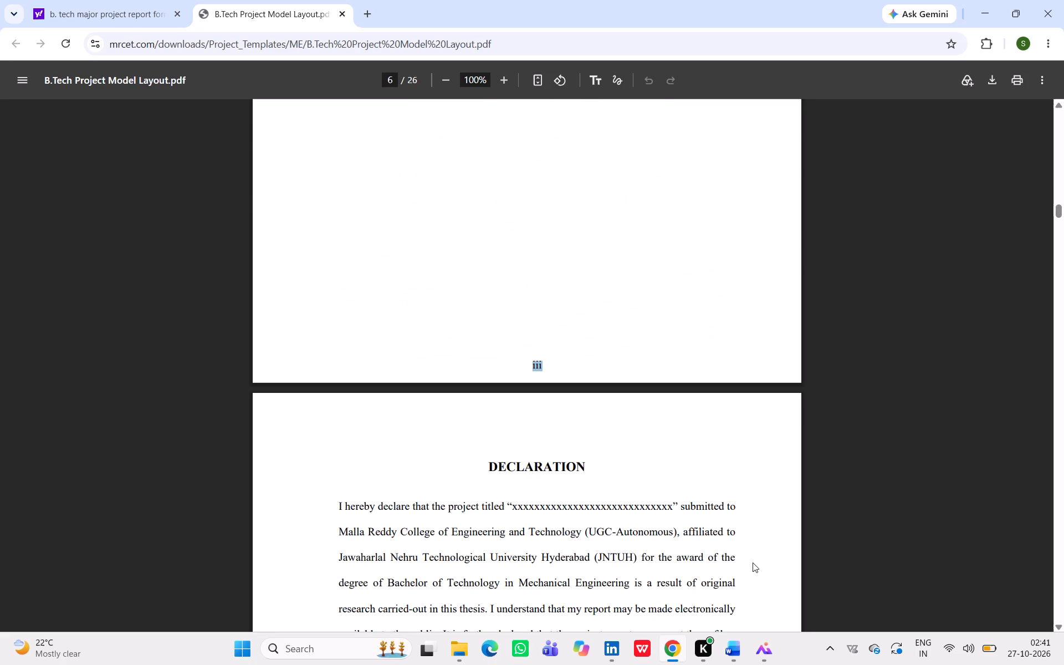
key("shift+Left")
key("shift+Left")
key("shift+Left")
key("shift+Left")
key("shift+Left")
key("shift+Left")
key("shift+Left")
key("shift+Left")
key("shift+Left")
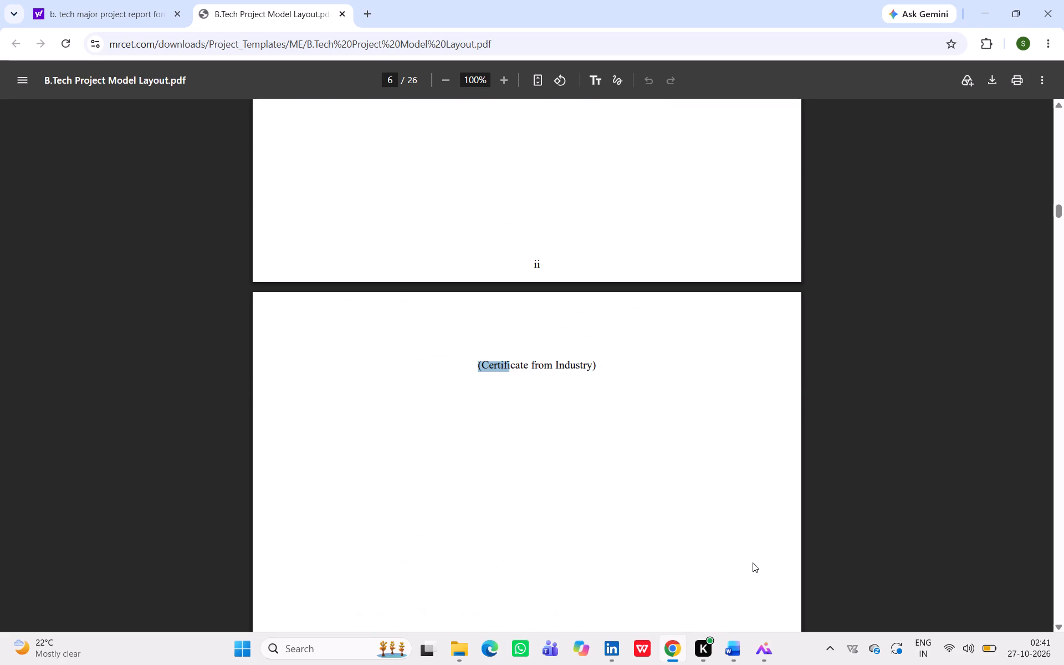
key("shift+Left")
key("shift+Left")
key("shift+Left")
key("shift+Left")
key("shift+Left")
key("shift+Left")
key("shift+Left")
scroll(753, 562, "up", 3)
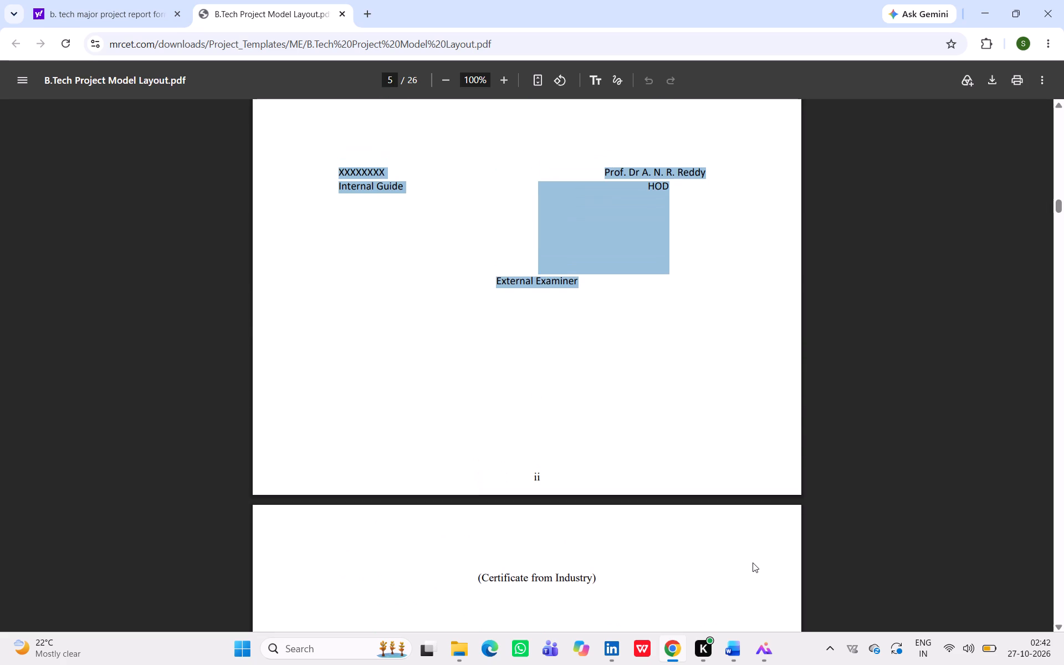
key("ctrl+c")
Switch back to ps-1 in Word and paste the certificate text below the horizontal line on page 2.
left_click(765, 586)
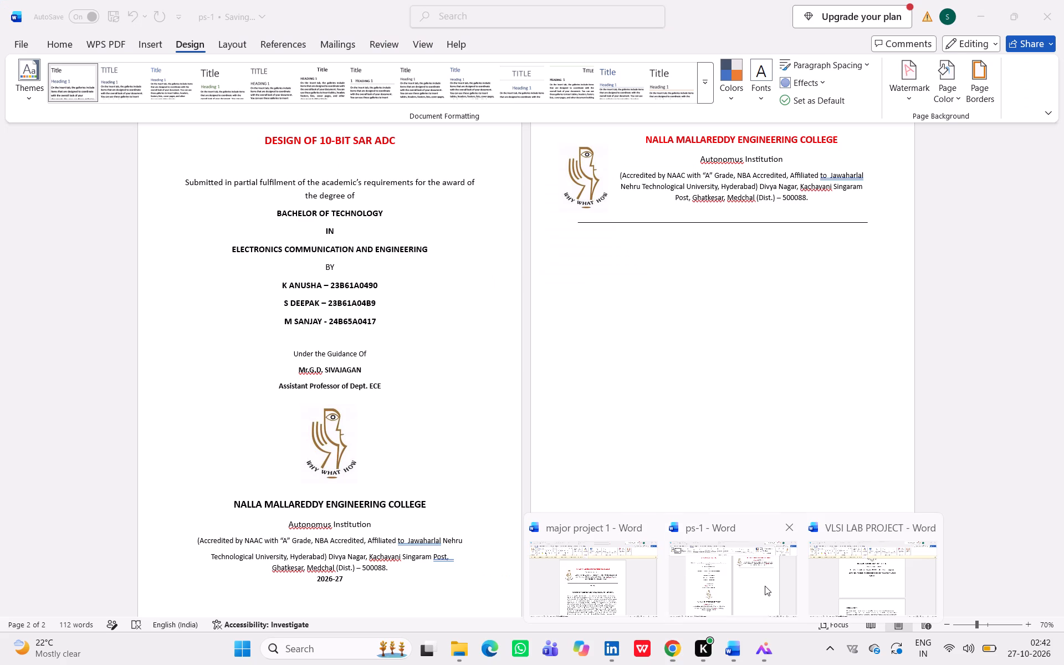
key("ctrl+v")
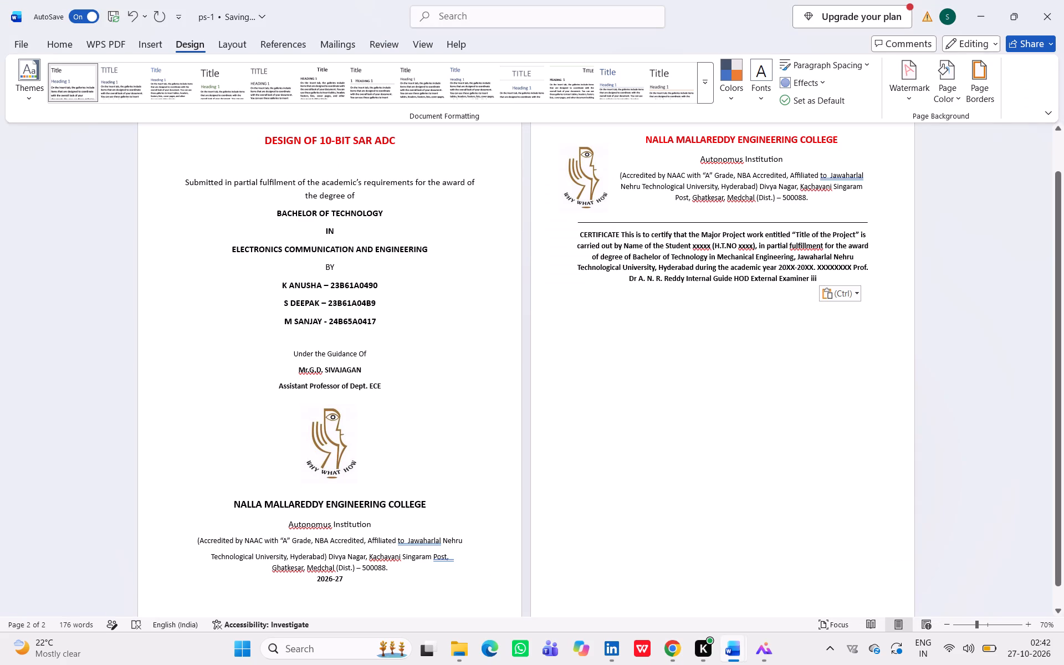
Split "CERTIFICATE" onto its own line above the paragraph beginning "This is to certify".
double_click(576, 238)
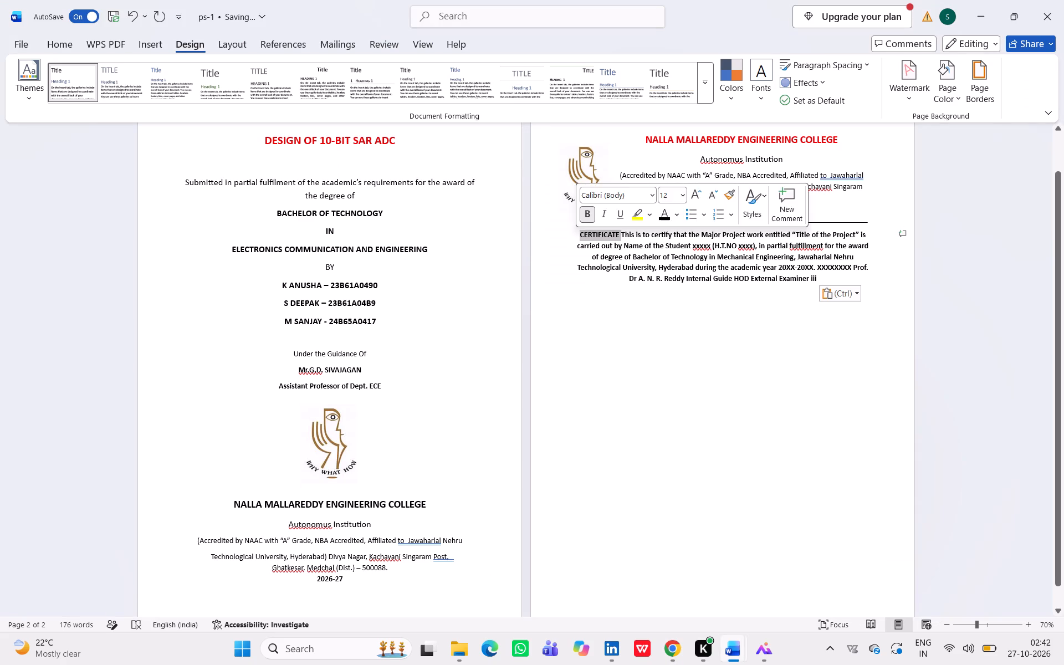
left_click(73, 46)
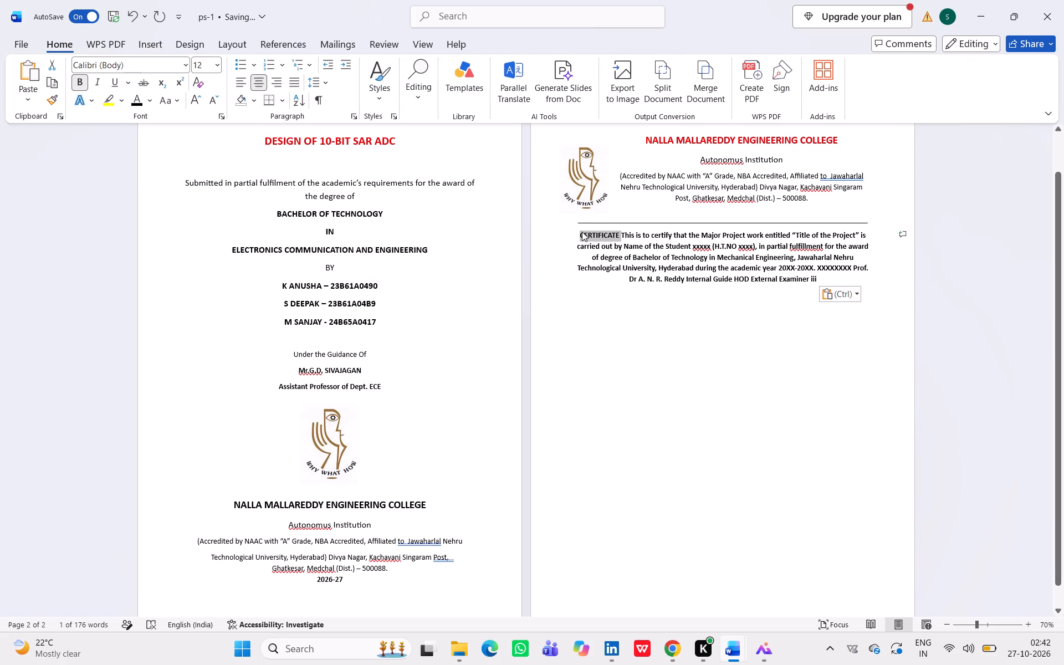
left_click(580, 234)
left_click(580, 234)
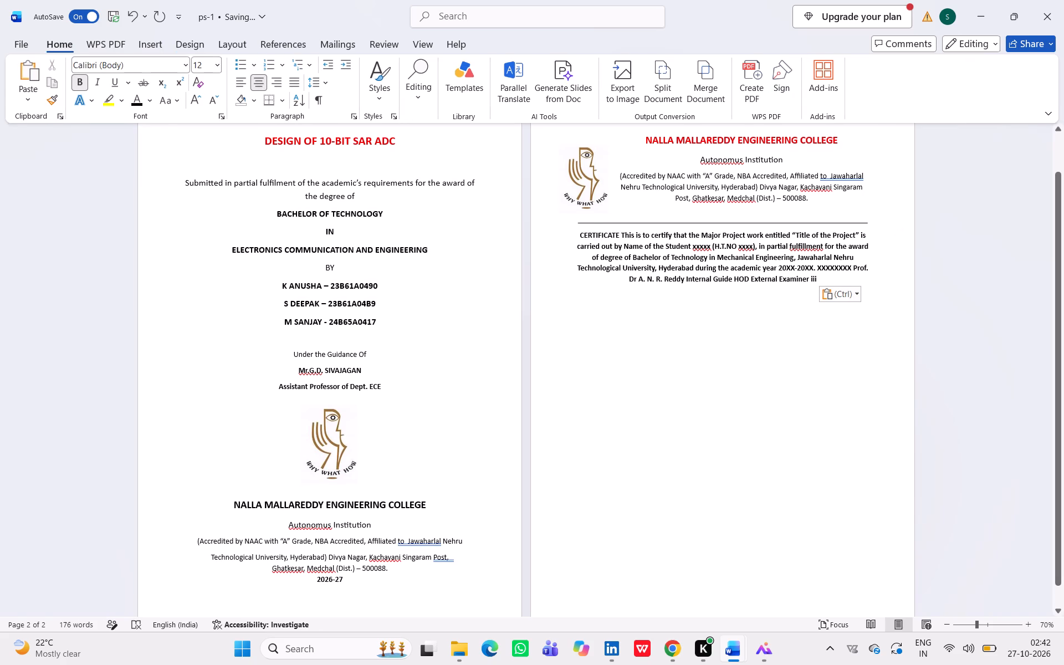
left_click(621, 238)
key("Return")
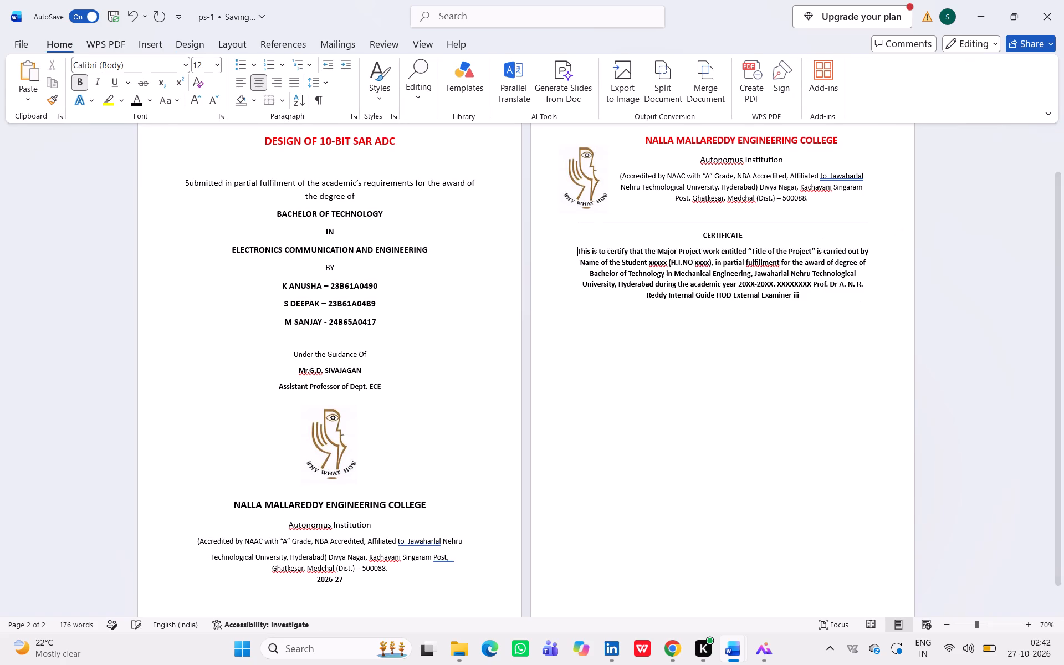
Add a blank line below and a blank line above the "CERTIFICATE" heading on page 2.
key("Return")
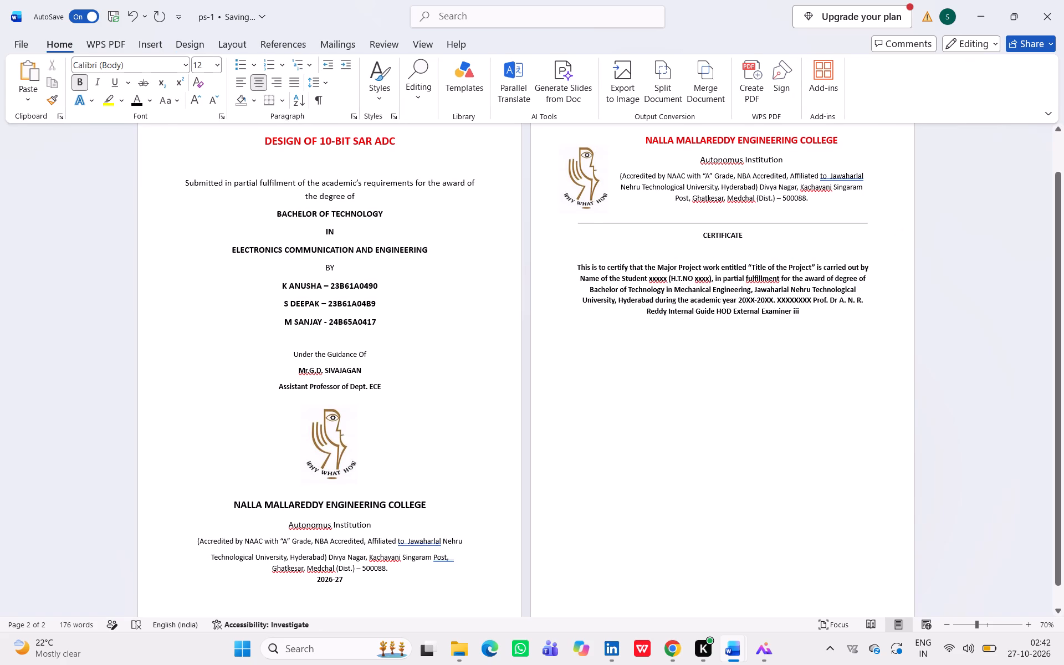
left_click(699, 237)
key("Return")
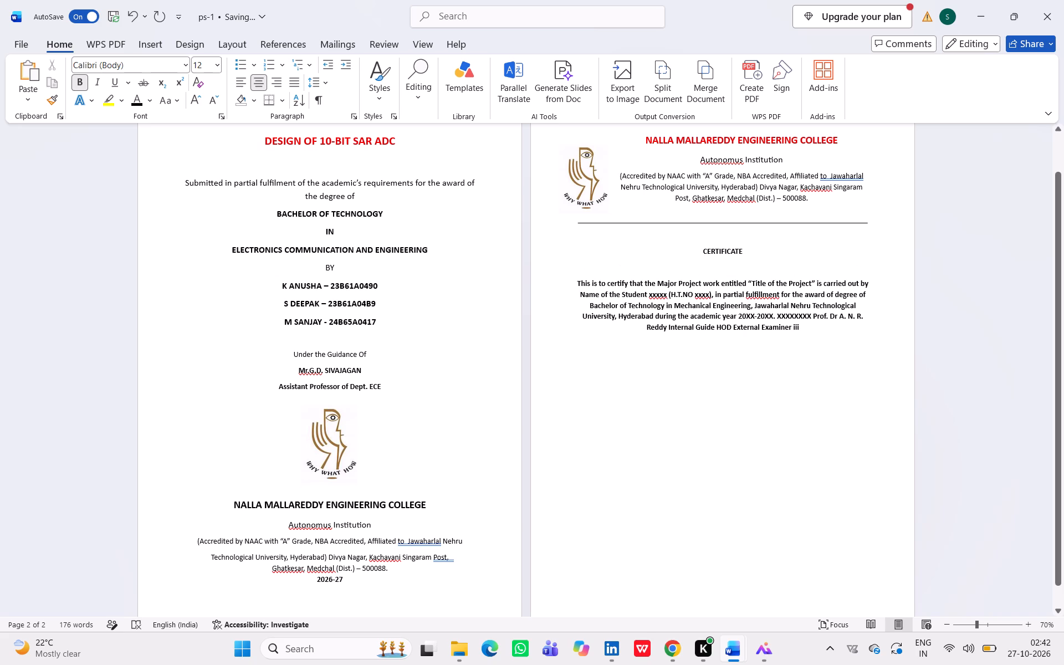
Check the certificate layout in the model PDF in Chrome, and in ps-1 remove bold from "This is to certify" through "20XX-20XX.".
left_click(665, 589)
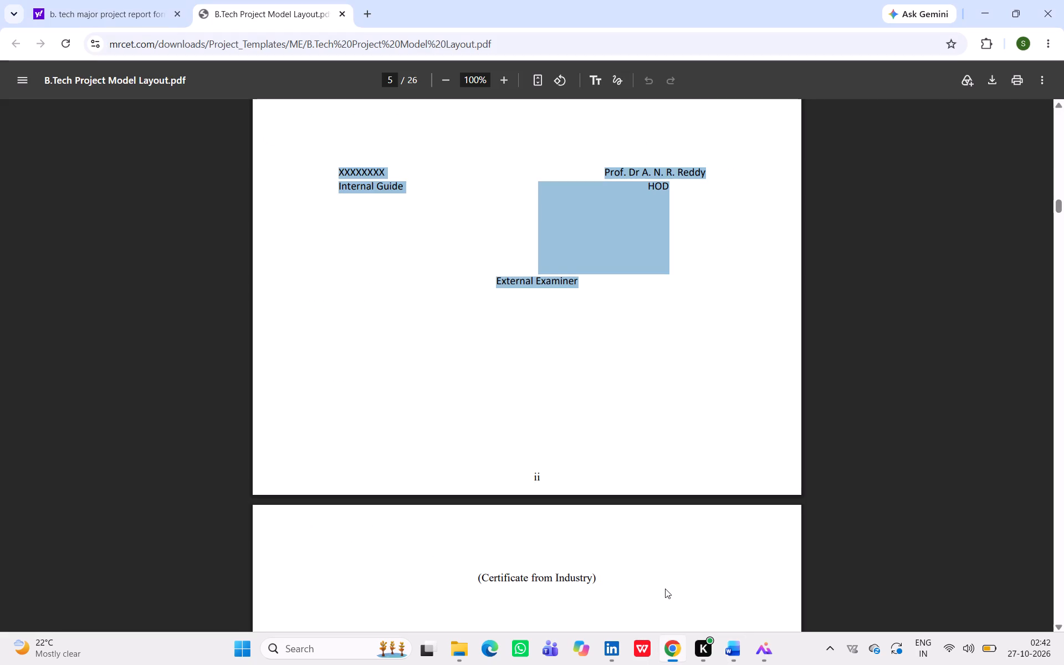
left_click(677, 534)
scroll(677, 534, "up", 4)
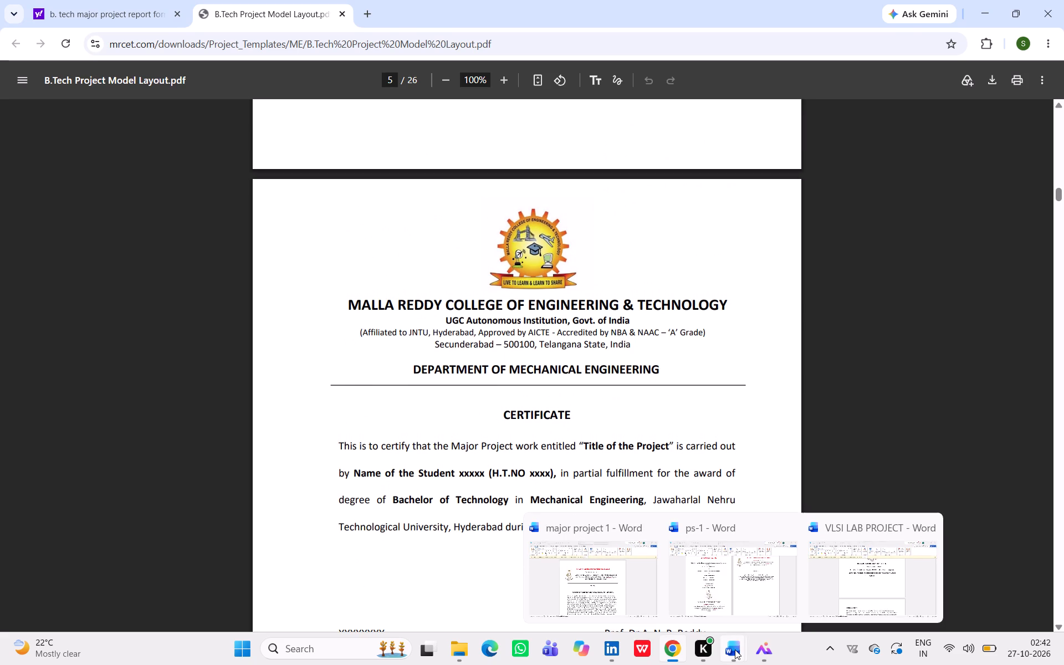
left_click(739, 592)
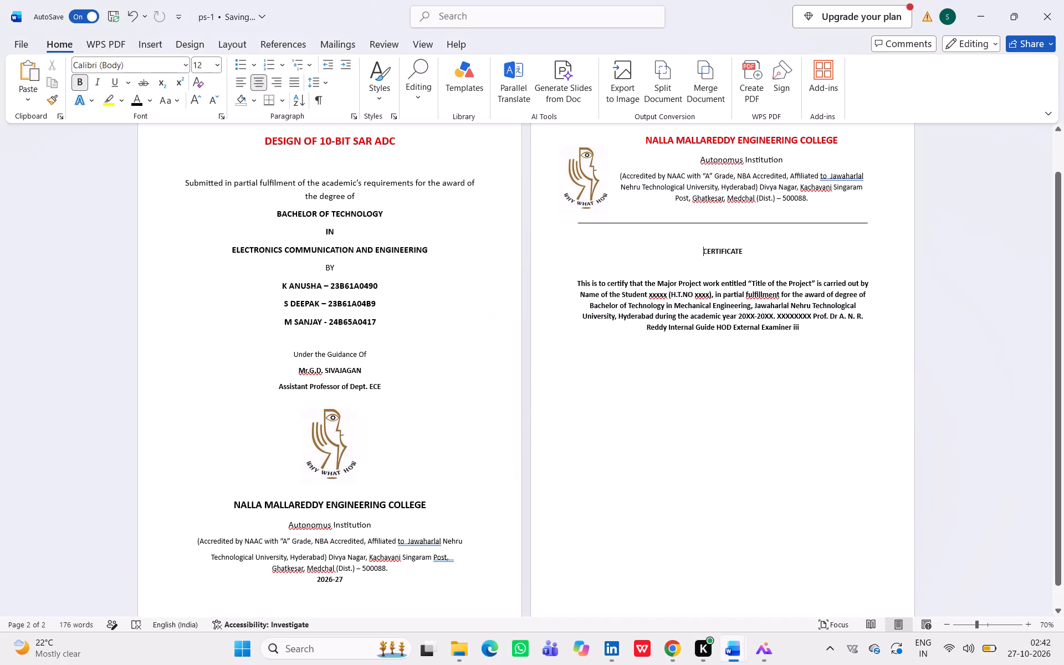
left_click_drag(576, 281, 577, 279)
left_click_drag(577, 279, 755, 333)
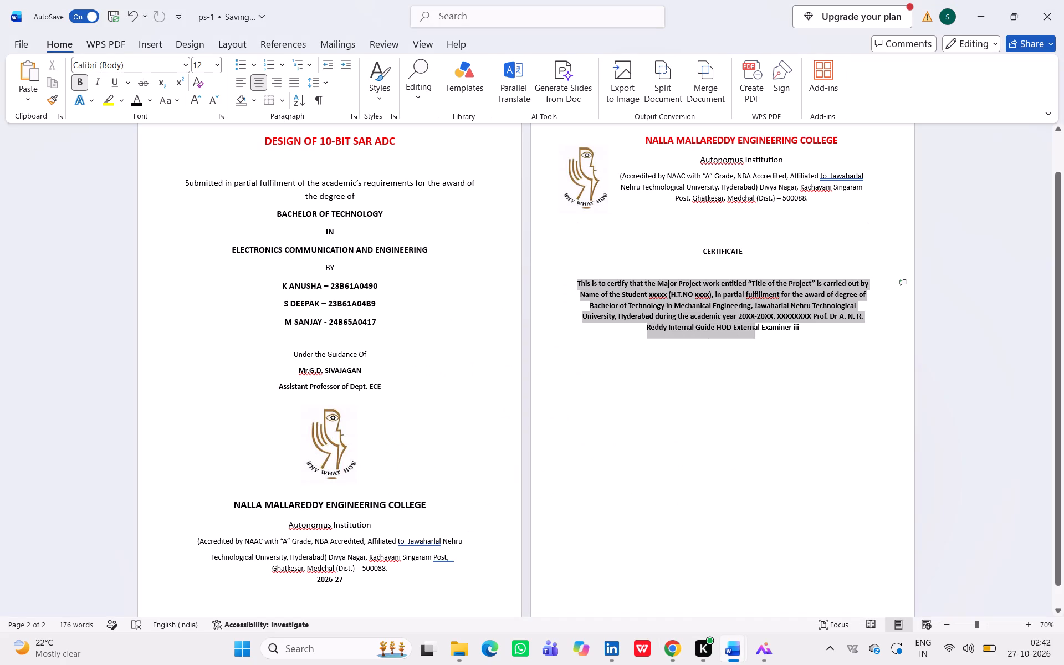
left_click_drag(755, 333, 795, 321)
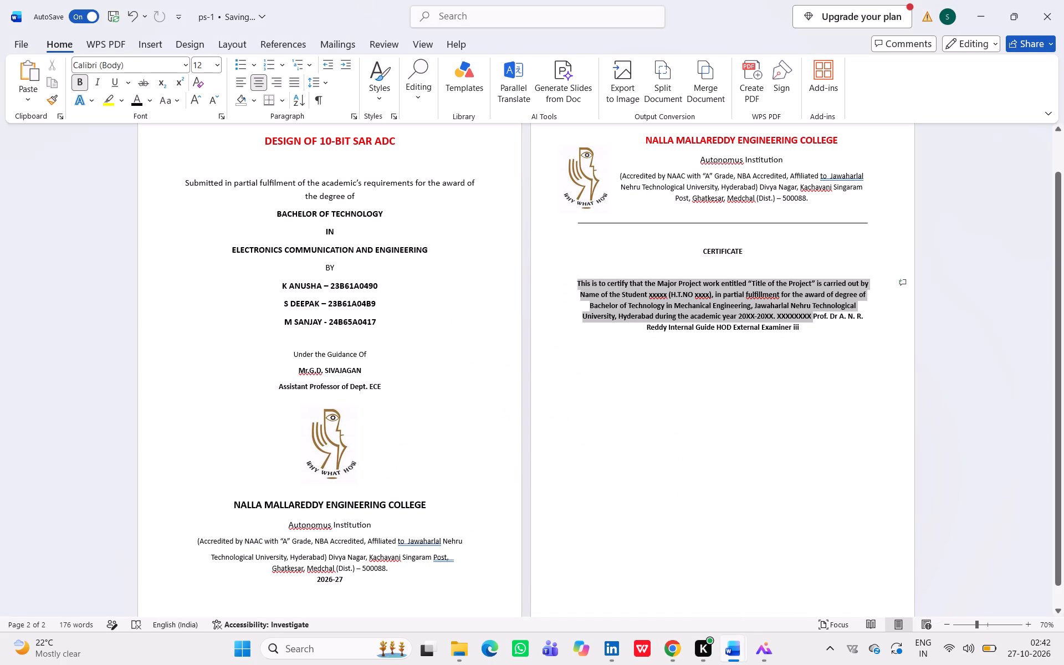
left_click_drag(795, 321, 778, 320)
left_click_drag(778, 320, 779, 319)
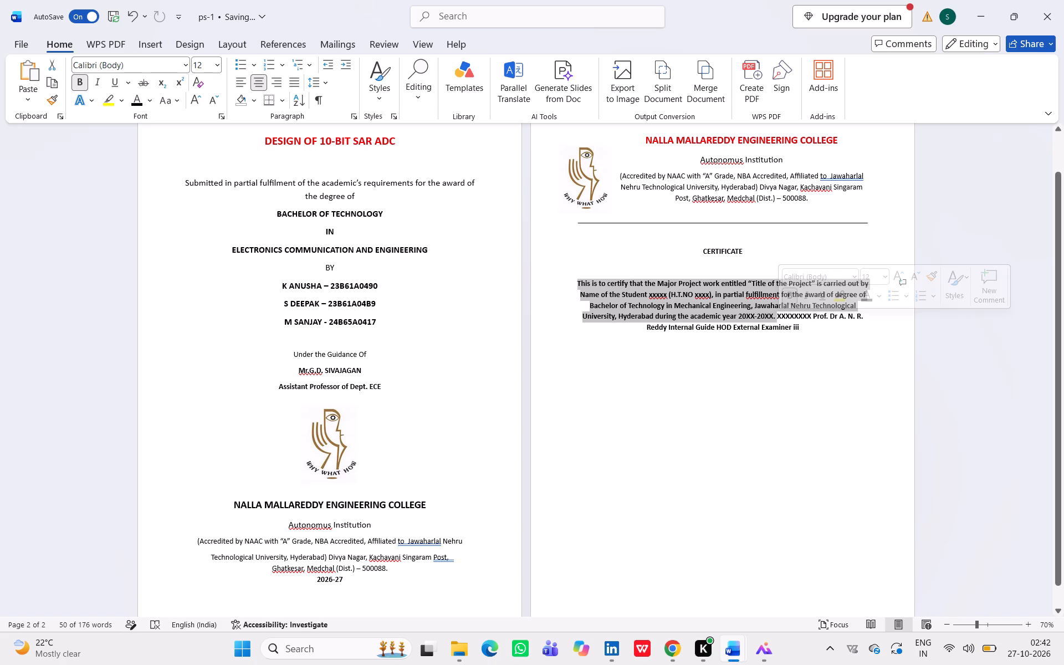
left_click(79, 81)
left_click(490, 385)
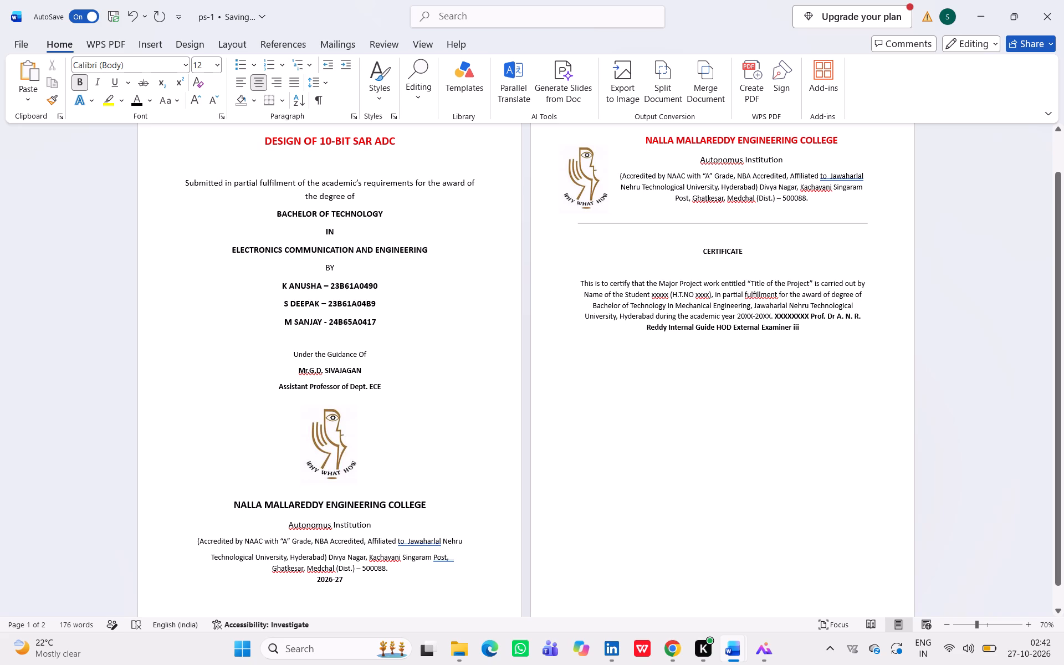
Split the bold signatory text after "20XX-20XX." onto its own line and delete it, leaving an empty line.
left_click(774, 318)
key("Return")
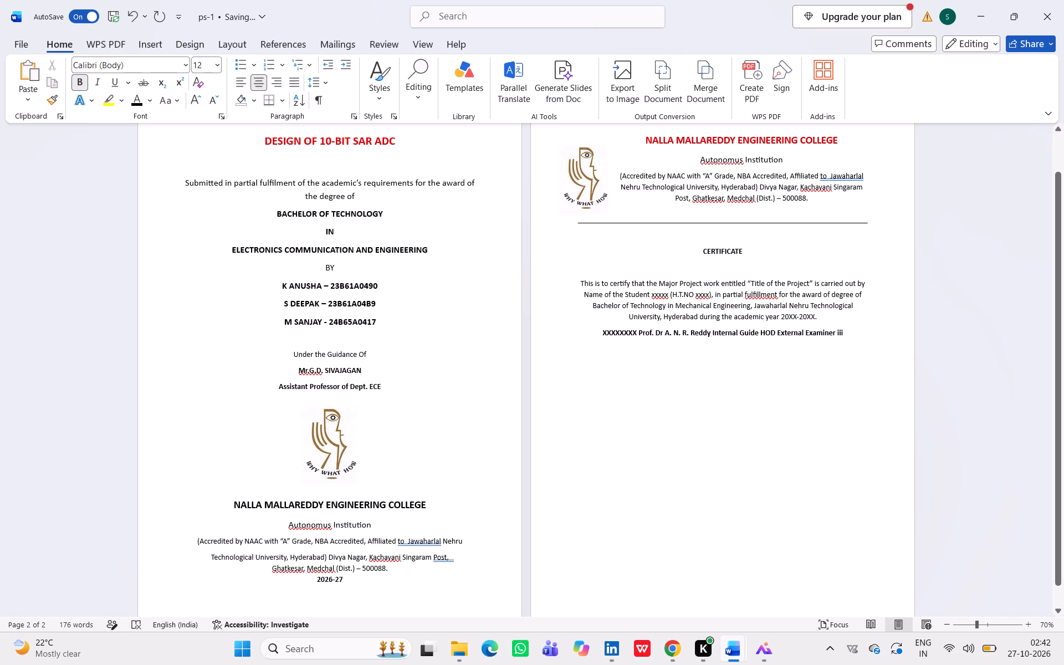
left_click_drag(599, 331, 822, 333)
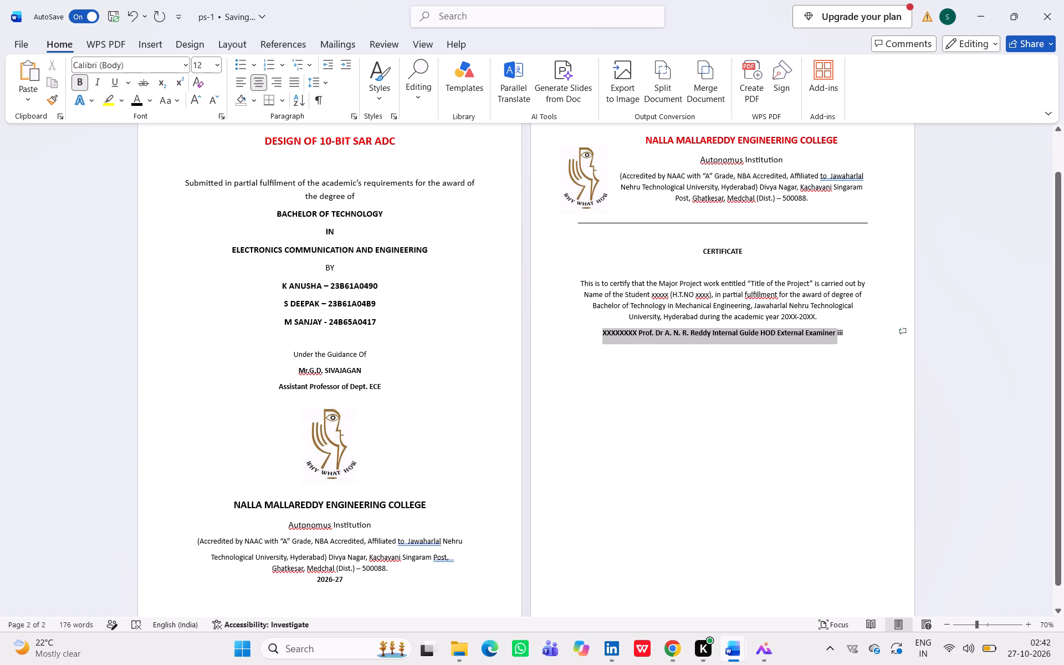
left_click_drag(822, 333, 846, 329)
key("BackSpace")
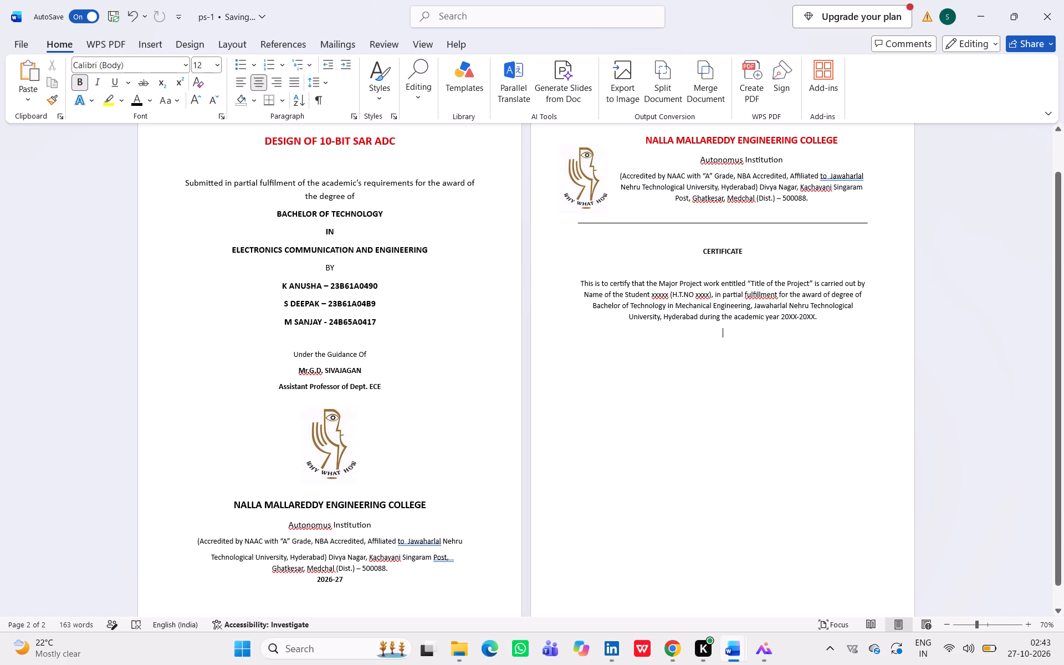
Replace the academic year placeholder in the certificate paragraph with 2026-2027.
left_click(796, 320)
key("BackSpace")
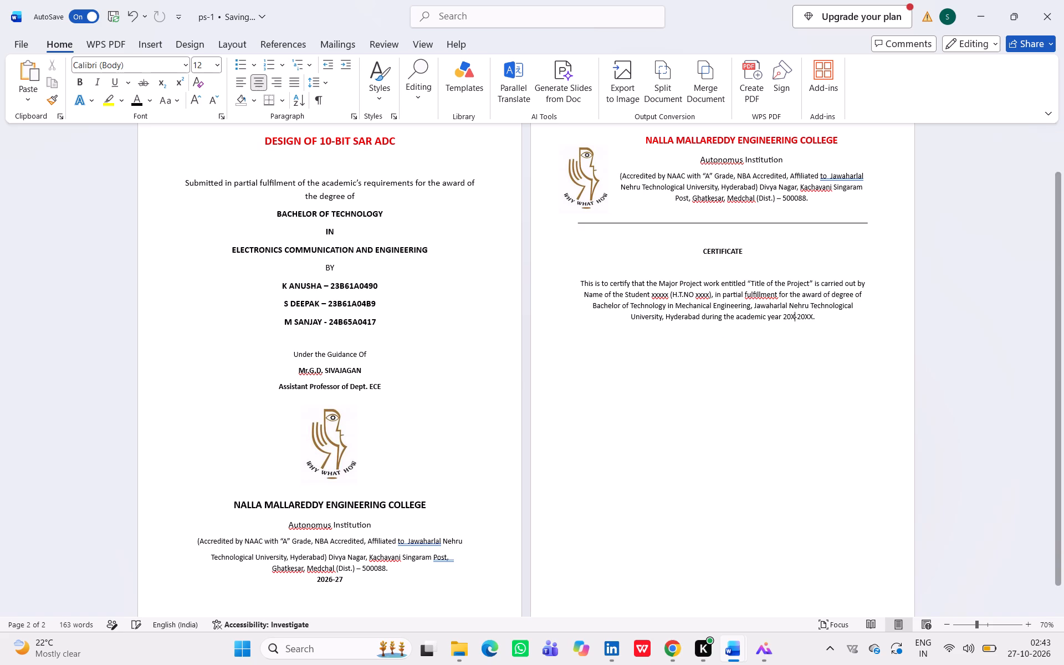
key("BackSpace")
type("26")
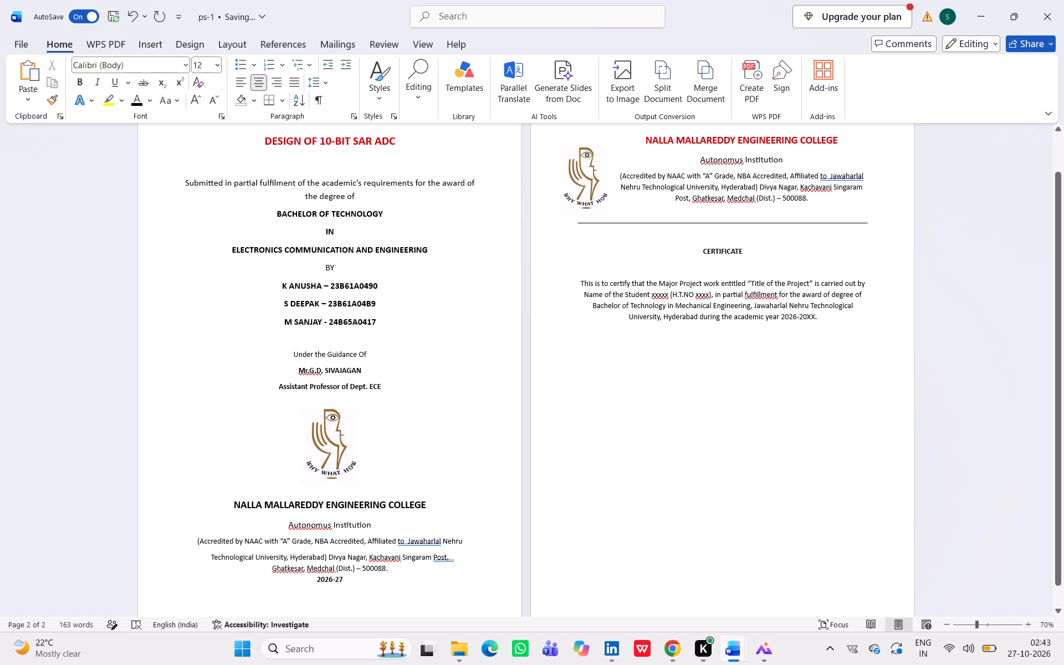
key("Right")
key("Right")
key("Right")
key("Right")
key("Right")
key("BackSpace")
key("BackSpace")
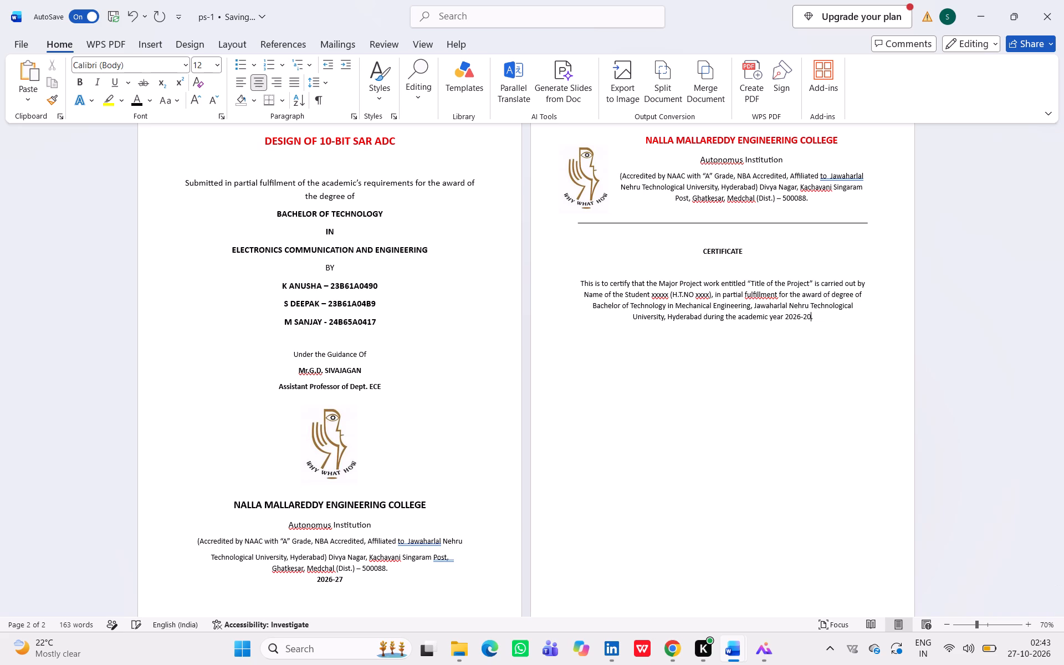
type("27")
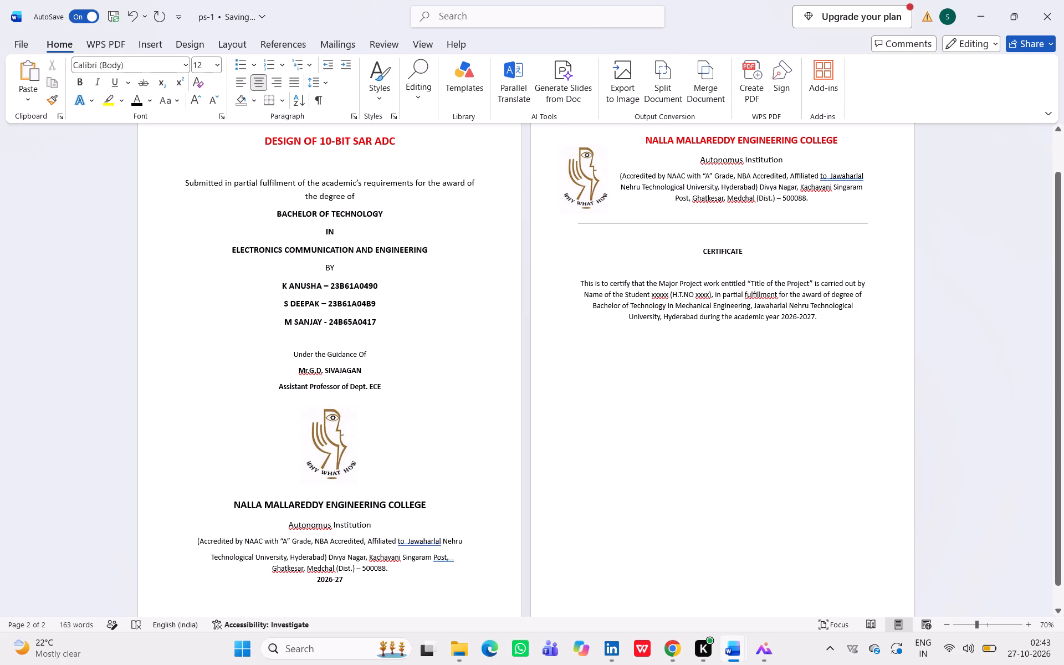
Replace the quoted "Title of the Project" placeholder in the certificate paragraph with DESIGN OF 10-BIT SAR ADC.
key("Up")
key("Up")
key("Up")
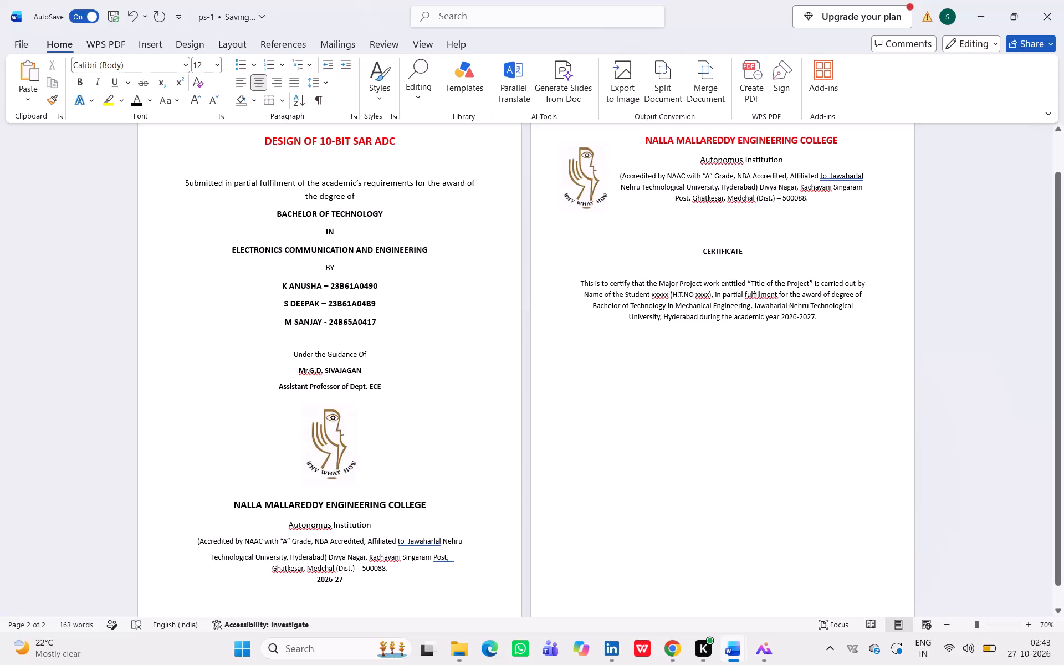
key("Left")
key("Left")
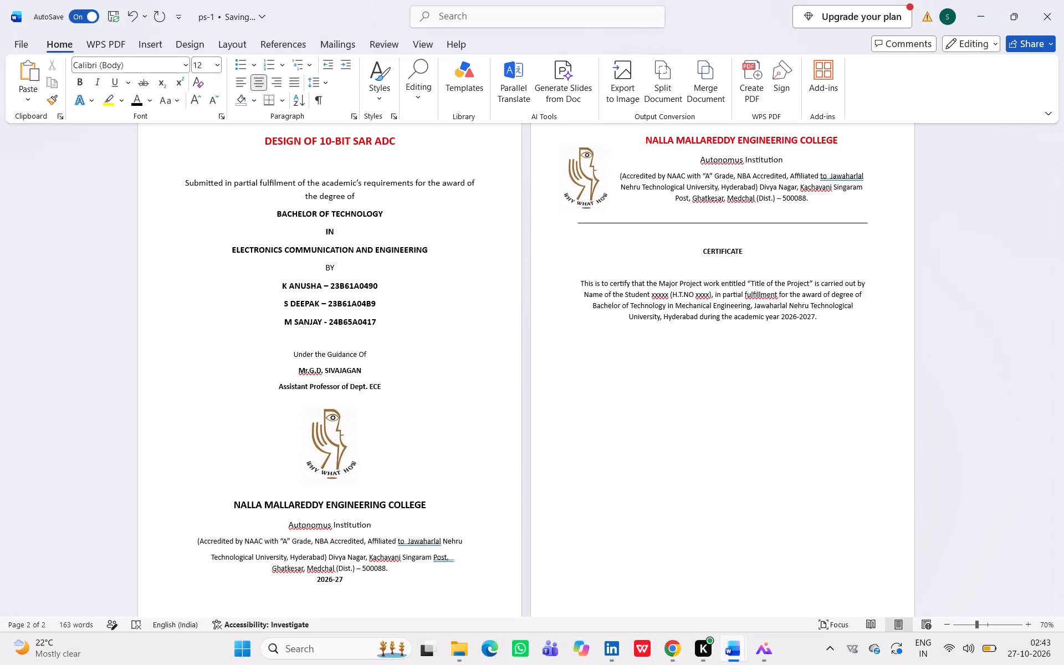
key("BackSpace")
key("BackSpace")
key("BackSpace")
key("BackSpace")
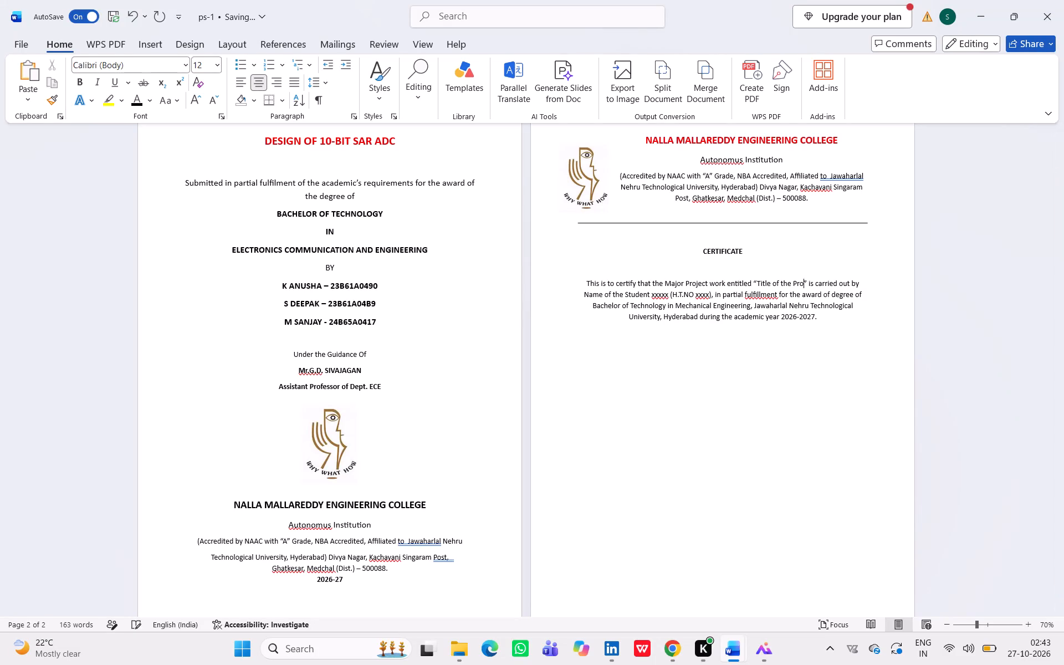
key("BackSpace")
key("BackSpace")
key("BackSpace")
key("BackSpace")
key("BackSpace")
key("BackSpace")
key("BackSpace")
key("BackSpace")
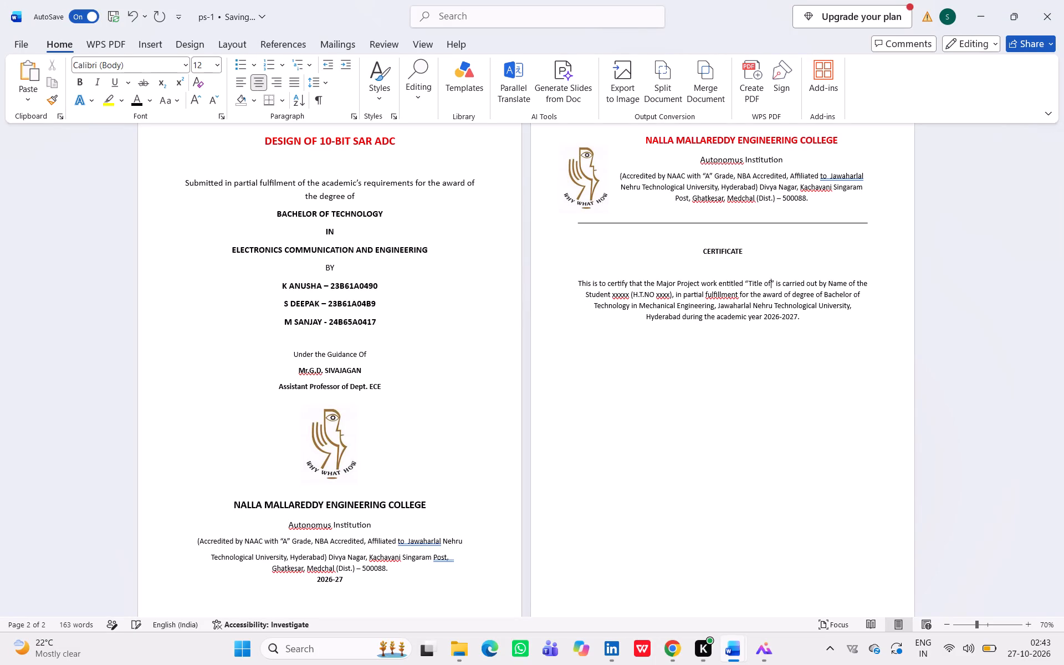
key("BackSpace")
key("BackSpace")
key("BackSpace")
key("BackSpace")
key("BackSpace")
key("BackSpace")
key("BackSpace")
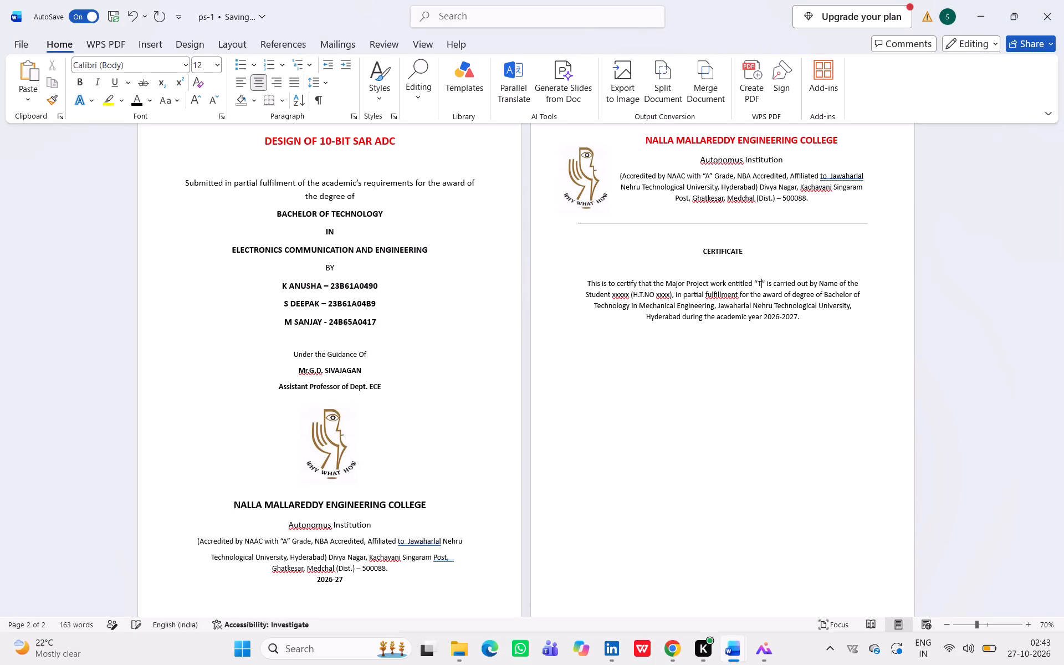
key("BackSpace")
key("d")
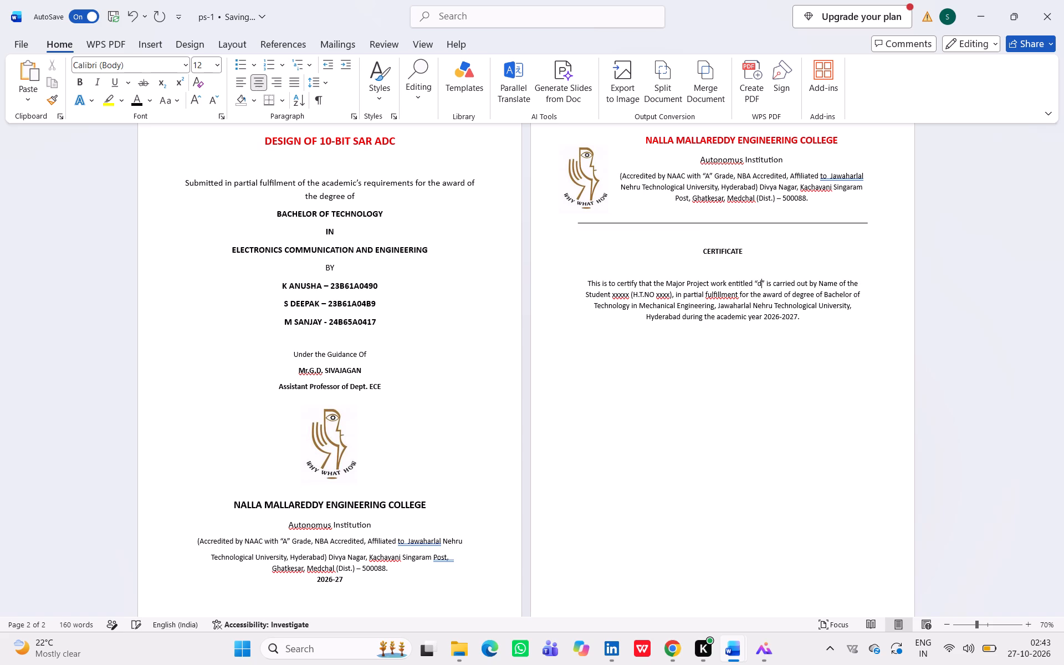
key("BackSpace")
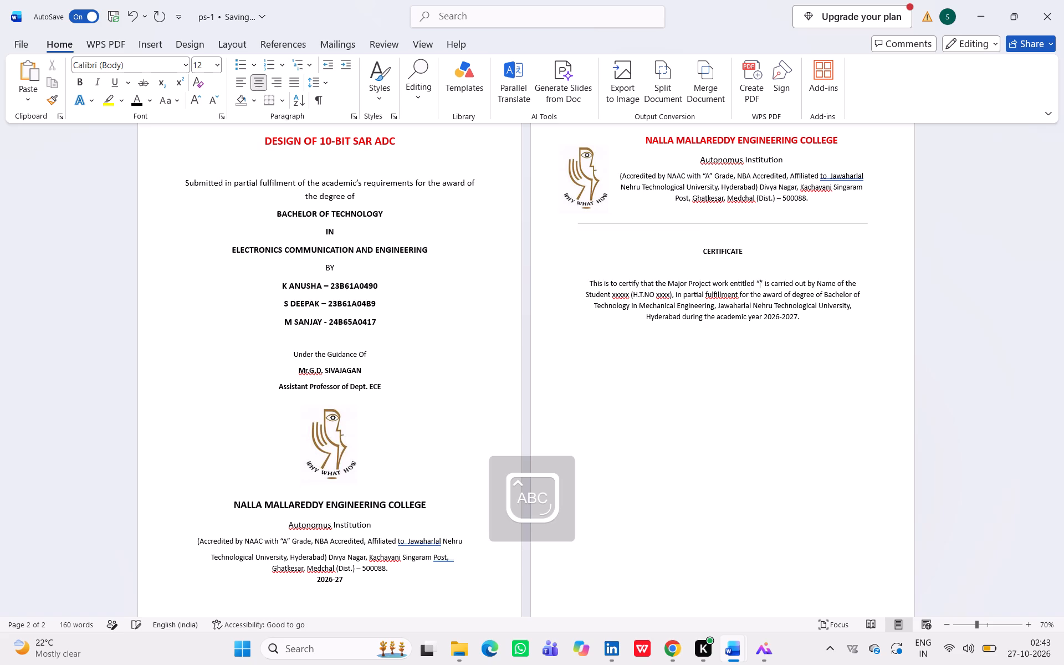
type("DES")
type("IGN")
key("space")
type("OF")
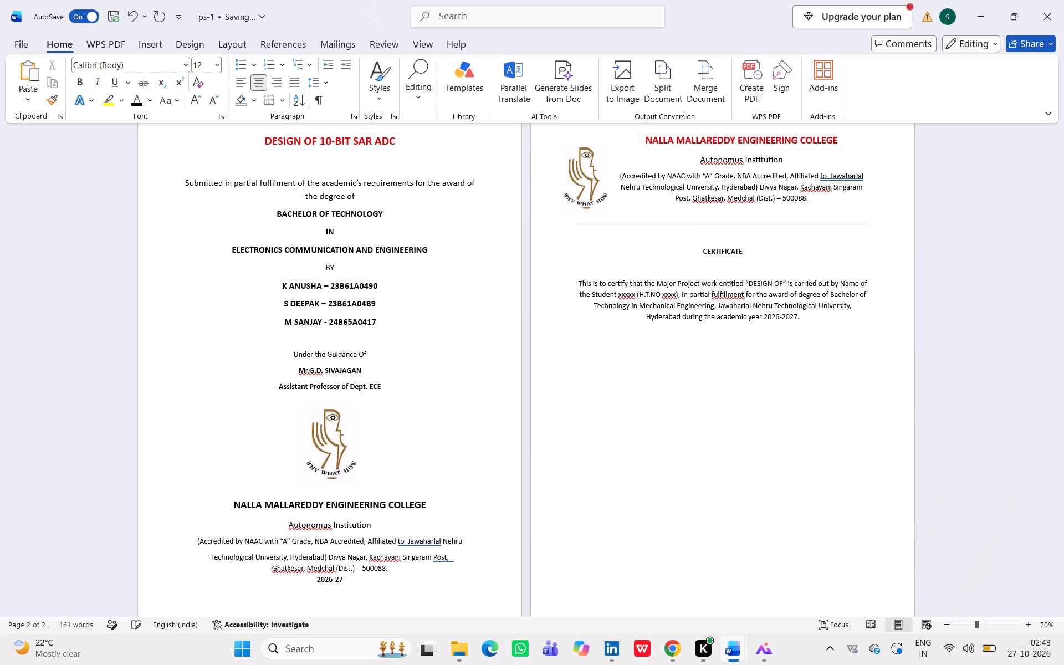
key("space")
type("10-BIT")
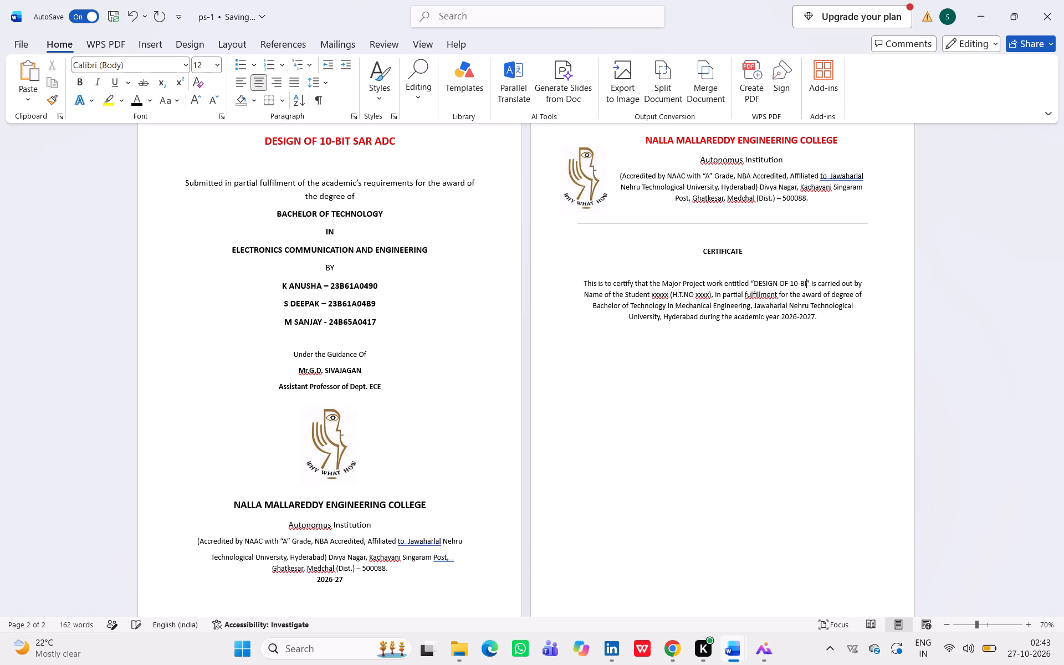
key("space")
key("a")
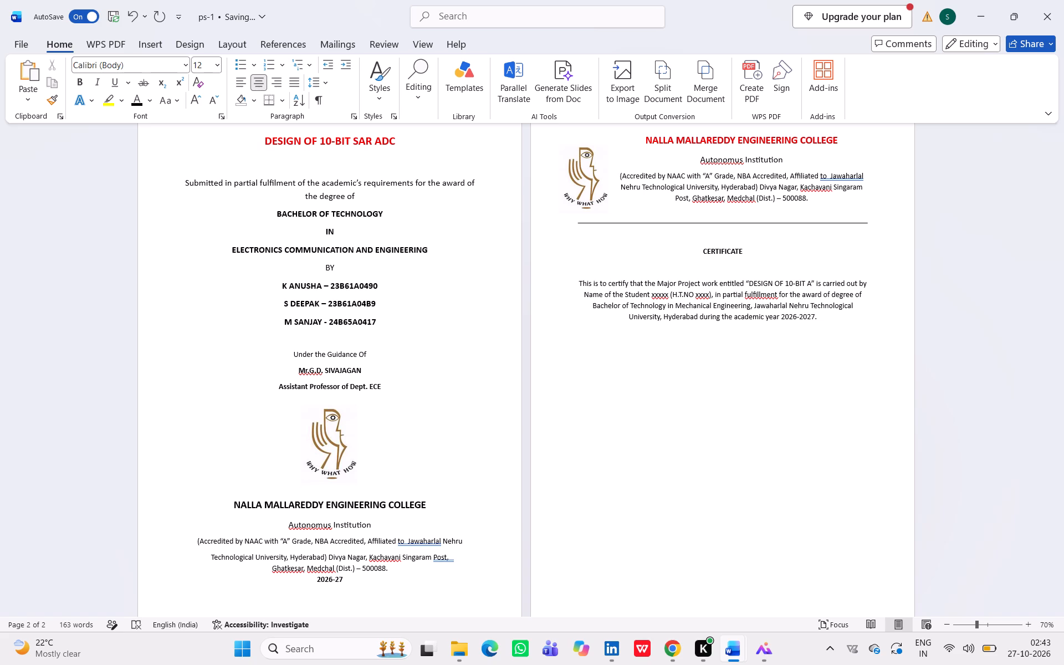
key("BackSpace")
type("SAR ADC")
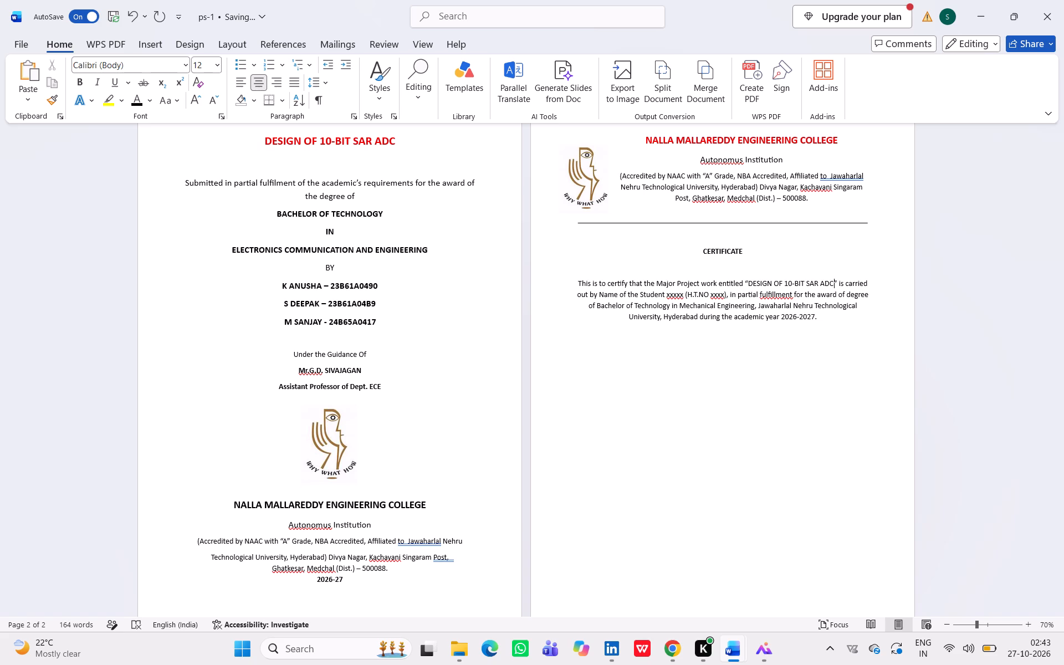
Make the project title DESIGN OF 10-BIT SAR ADC bold in the certificate paragraph, leaving its quotation marks unbolded.
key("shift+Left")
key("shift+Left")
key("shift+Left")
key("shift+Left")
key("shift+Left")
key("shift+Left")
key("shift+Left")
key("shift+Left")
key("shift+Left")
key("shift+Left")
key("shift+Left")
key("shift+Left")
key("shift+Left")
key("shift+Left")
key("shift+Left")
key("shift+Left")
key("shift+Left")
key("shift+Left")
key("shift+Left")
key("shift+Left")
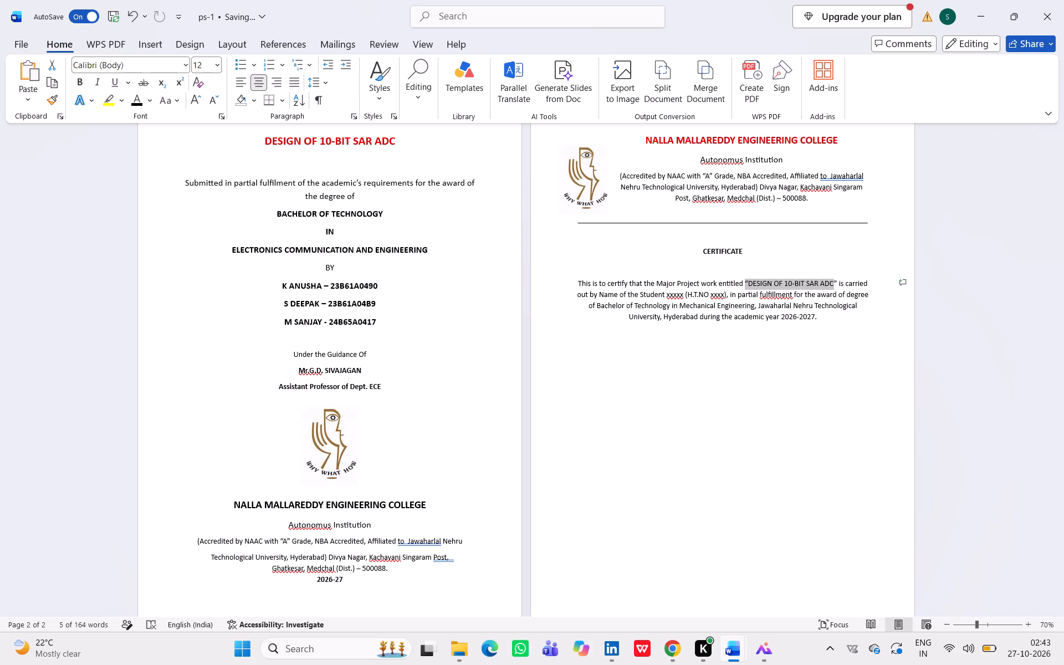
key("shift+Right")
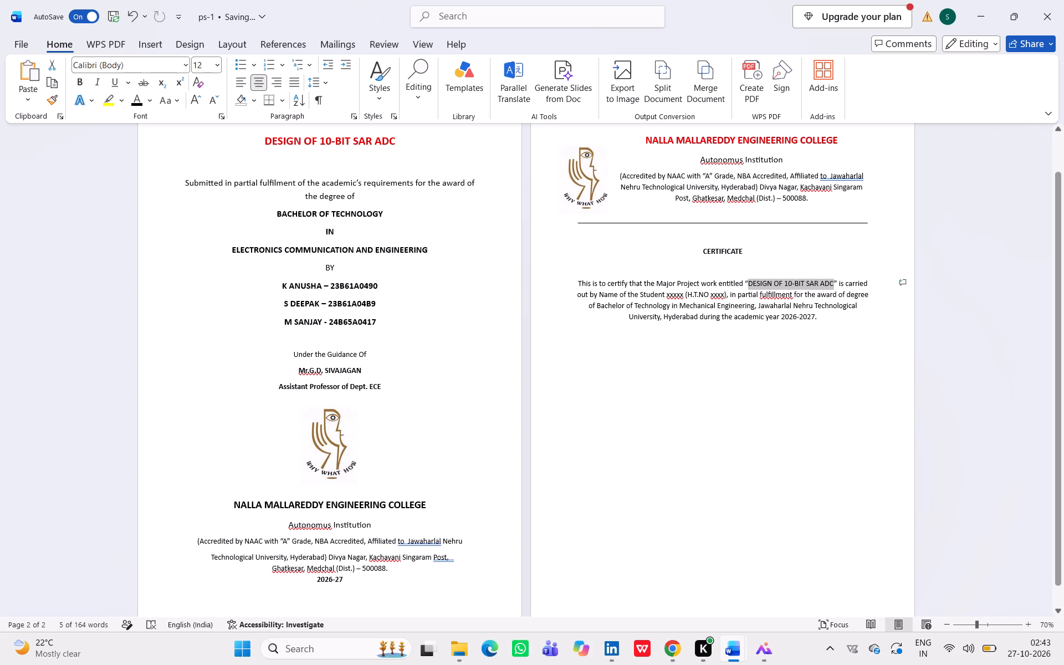
left_click(78, 83)
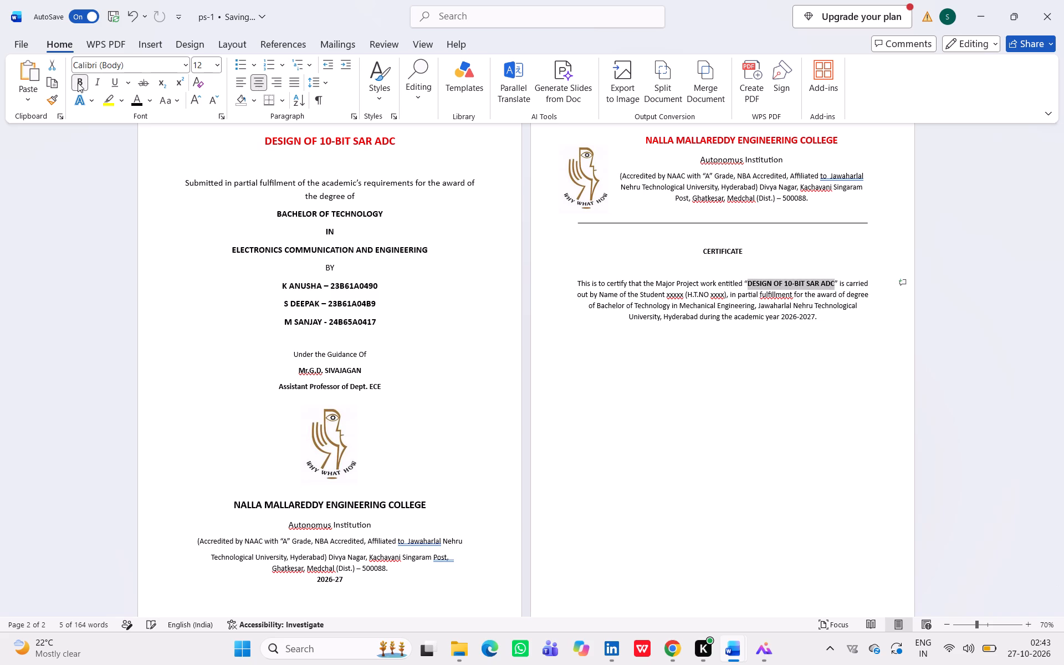
left_click(643, 357)
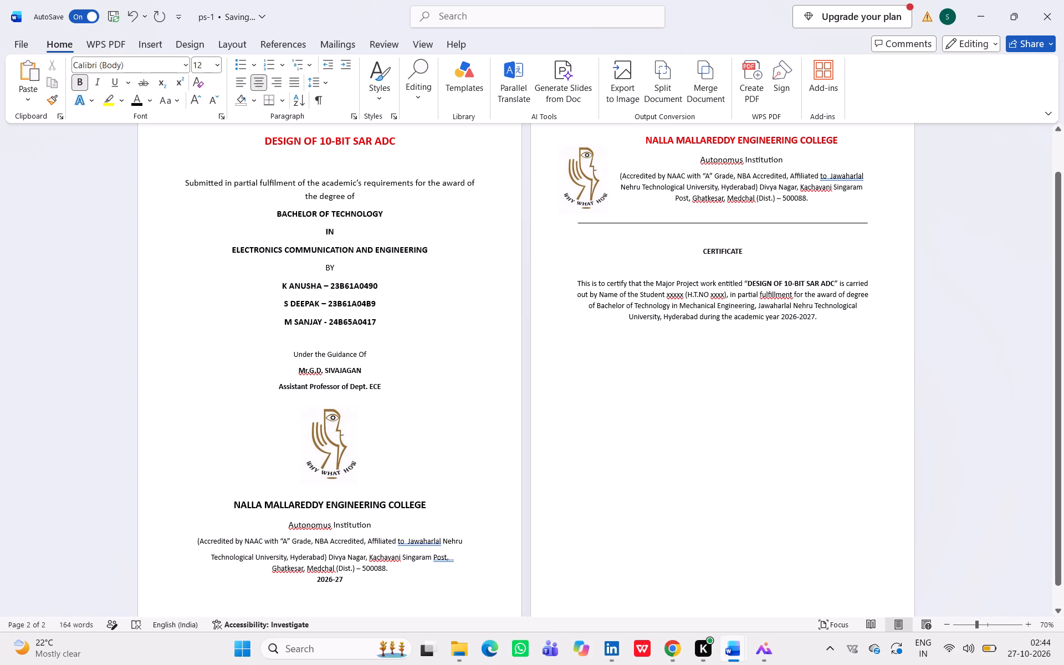
Replace the "Name of the Student xxxxx" placeholder in the certificate paragraph with the first student's name from the title page.
left_click(682, 298)
key("BackSpace")
key("BackSpace")
key("BackSpace")
key("BackSpace")
key("BackSpace")
key("BackSpace")
key("BackSpace")
key("BackSpace")
key("BackSpace")
key("BackSpace")
key("BackSpace")
key("BackSpace")
key("BackSpace")
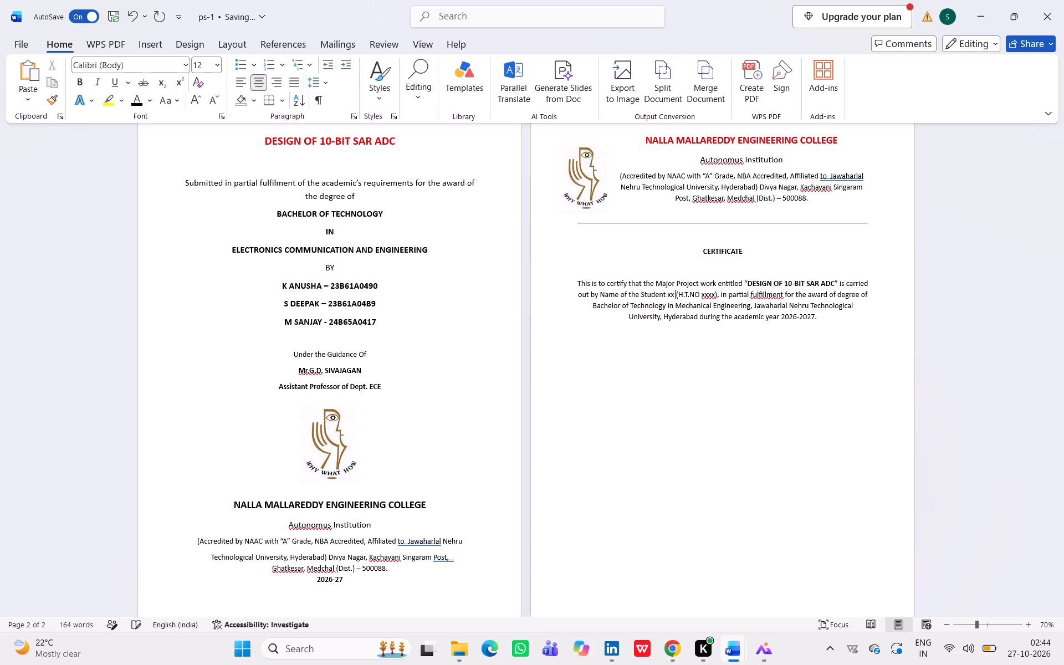
key("BackSpace")
key("BackSpace")
key("BackSpace")
key("BackSpace")
key("BackSpace")
key("BackSpace")
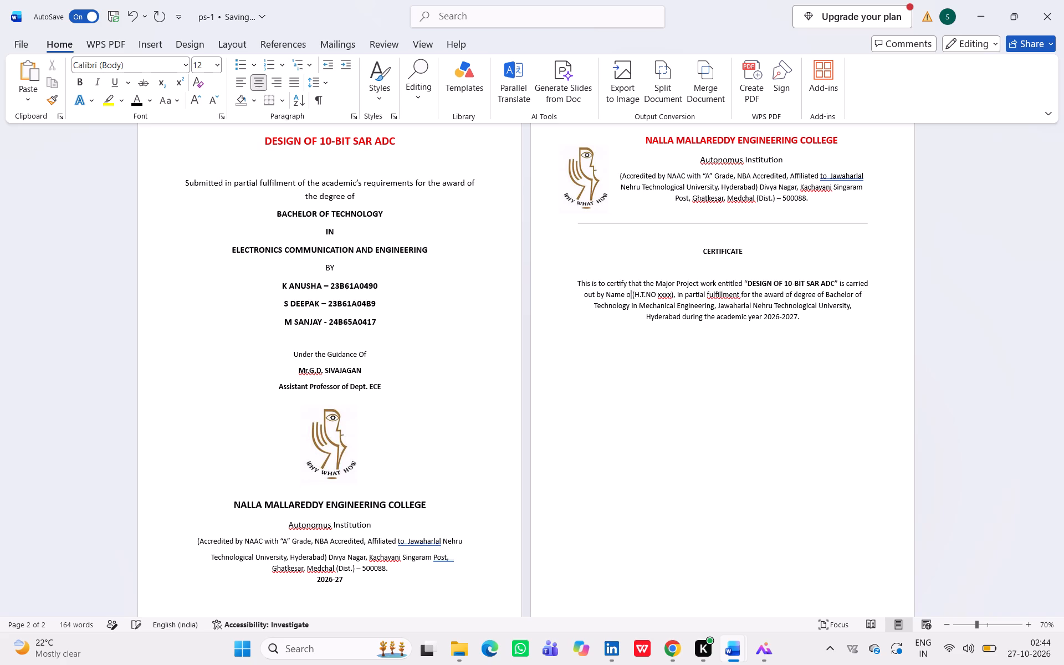
key("BackSpace")
key("BackSpace")
key("BackSpace")
key("BackSpace")
key("BackSpace")
key("BackSpace")
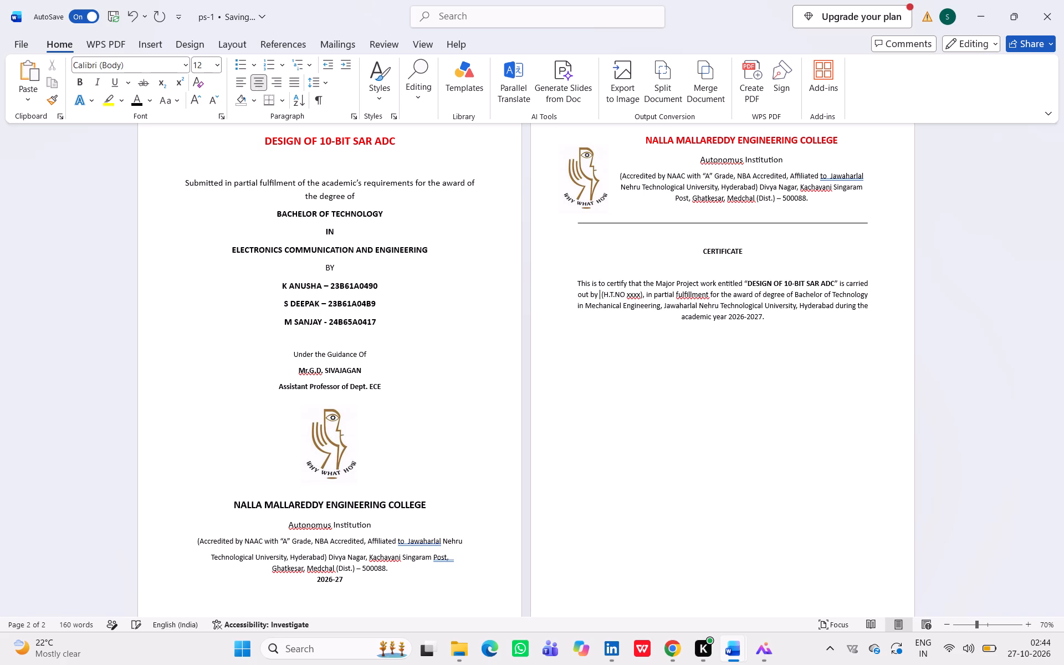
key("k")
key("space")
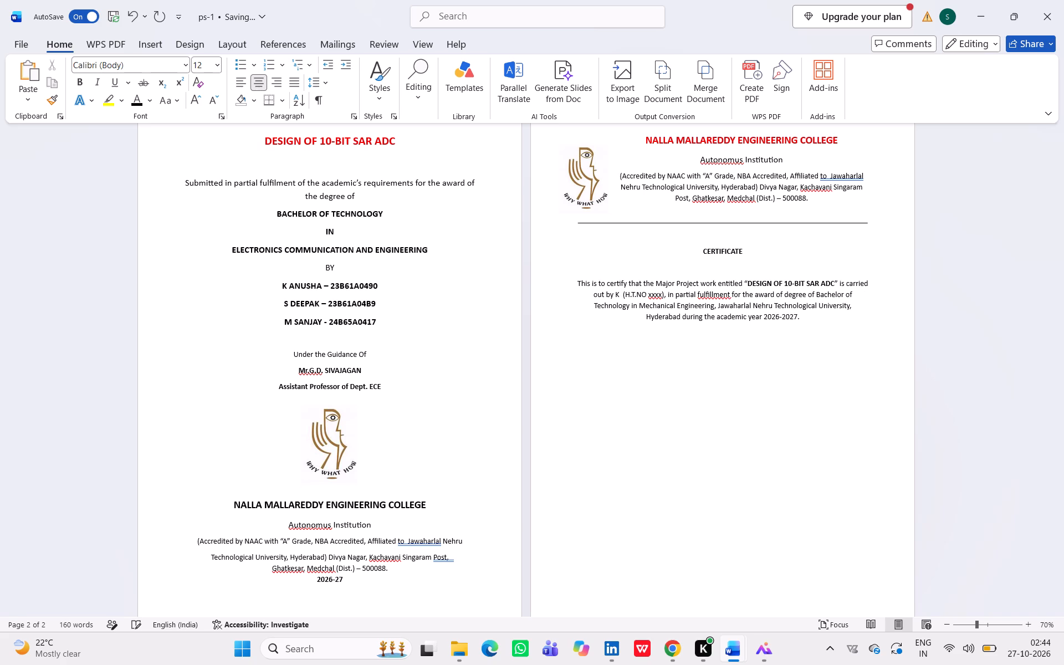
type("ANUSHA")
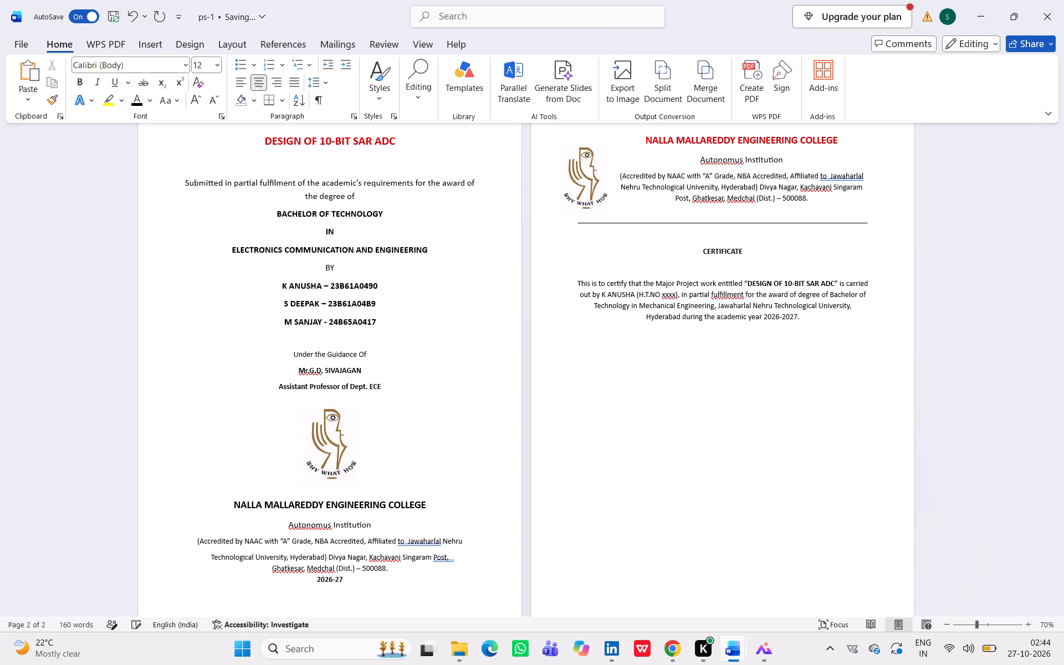
Replace the xxxx placeholder after H.T.NO with the first student's hall ticket number from the title page.
left_click(673, 298)
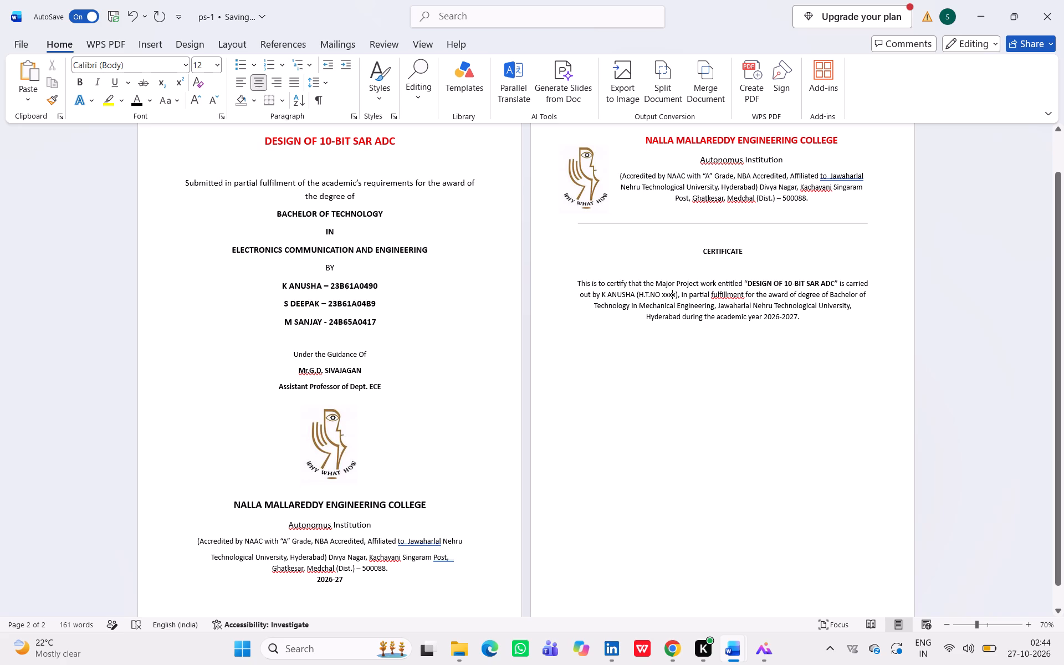
left_click(678, 295)
key("Left")
key("BackSpace")
key("BackSpace")
key("BackSpace")
key("BackSpace")
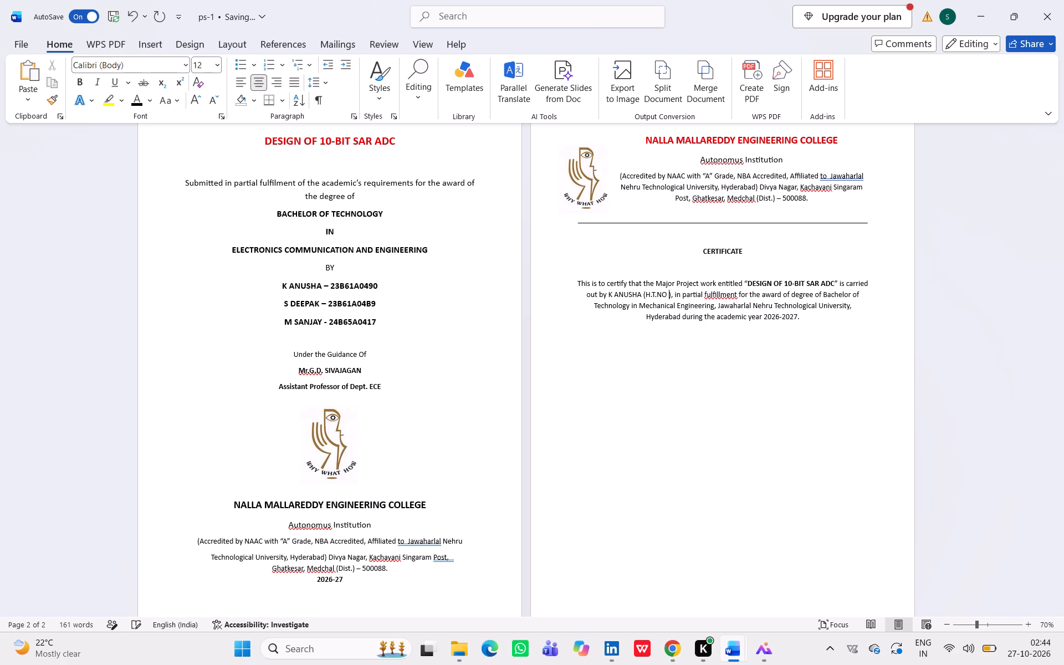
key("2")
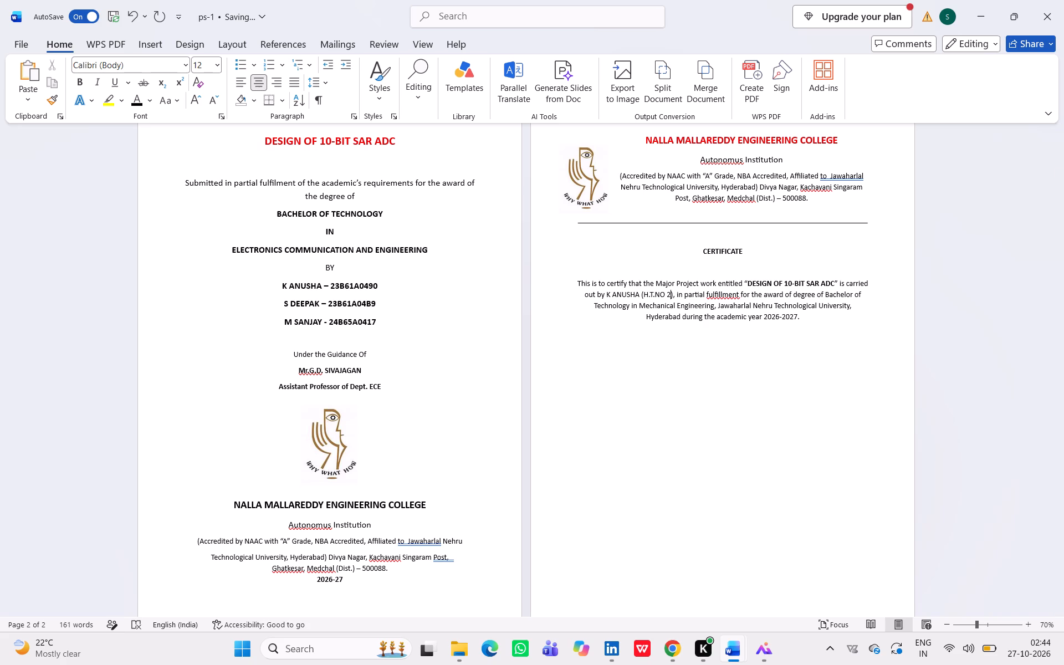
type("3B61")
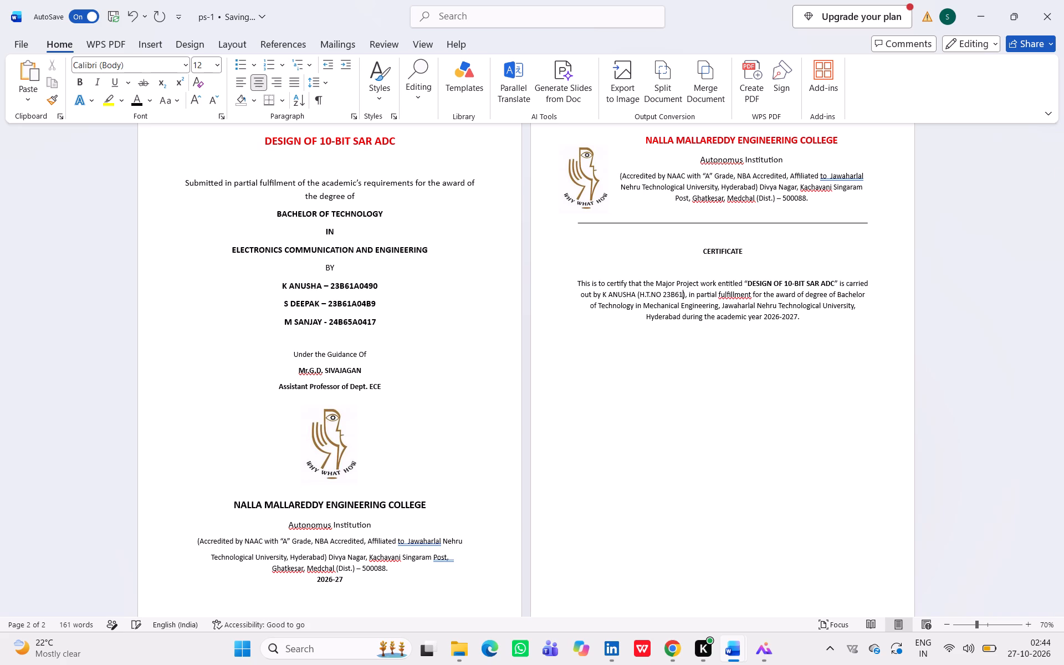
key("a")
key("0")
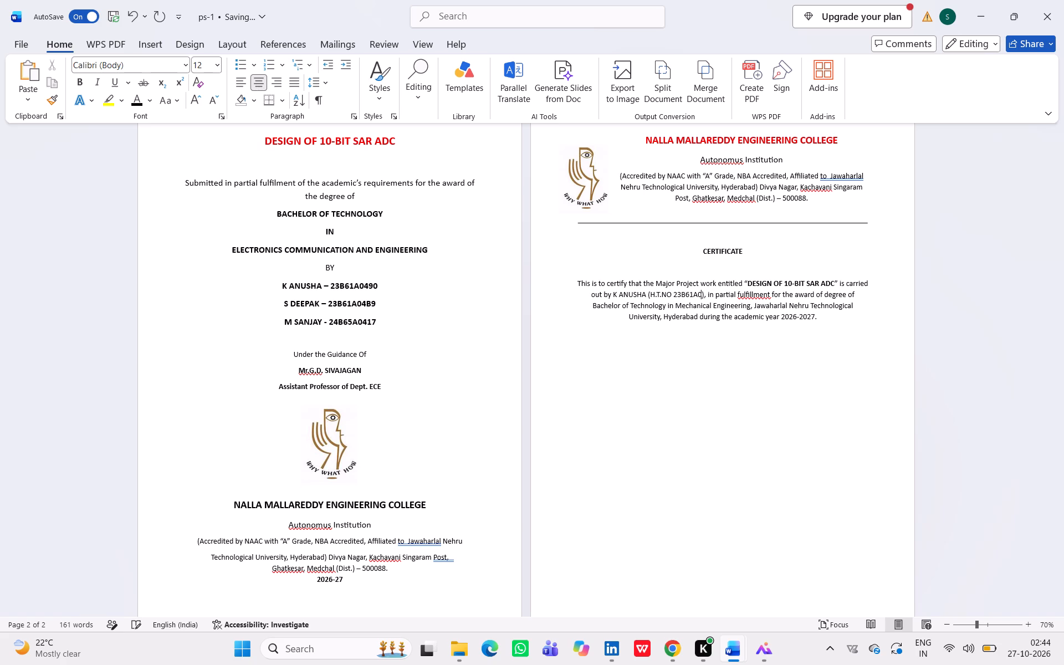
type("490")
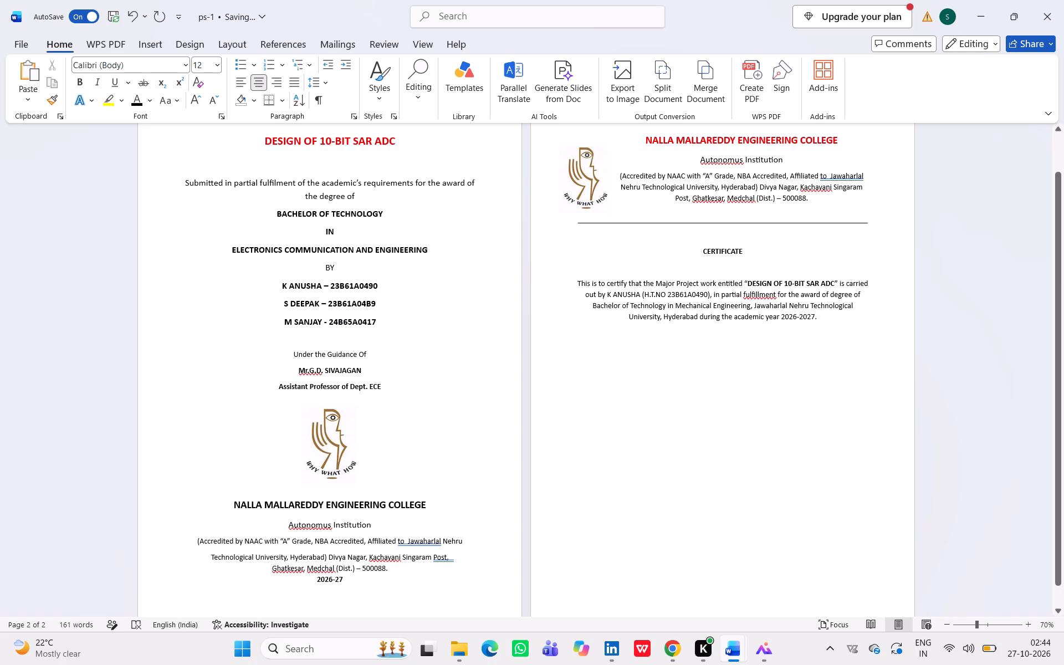
Add the second student's name after the first student's entry, with H.T.NO and the hall ticket number in parentheses.
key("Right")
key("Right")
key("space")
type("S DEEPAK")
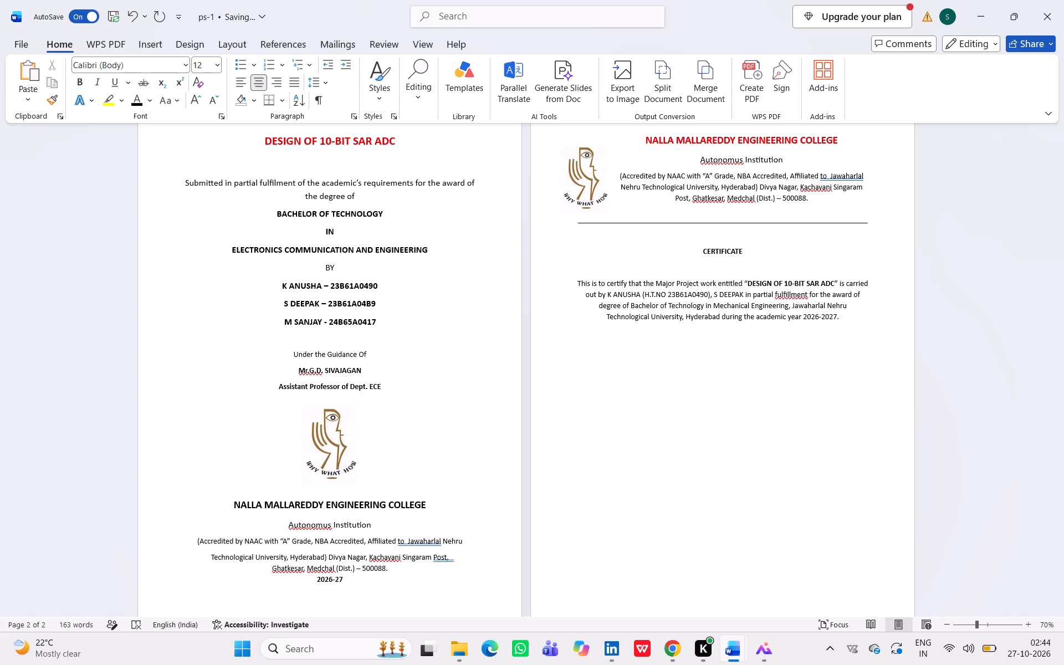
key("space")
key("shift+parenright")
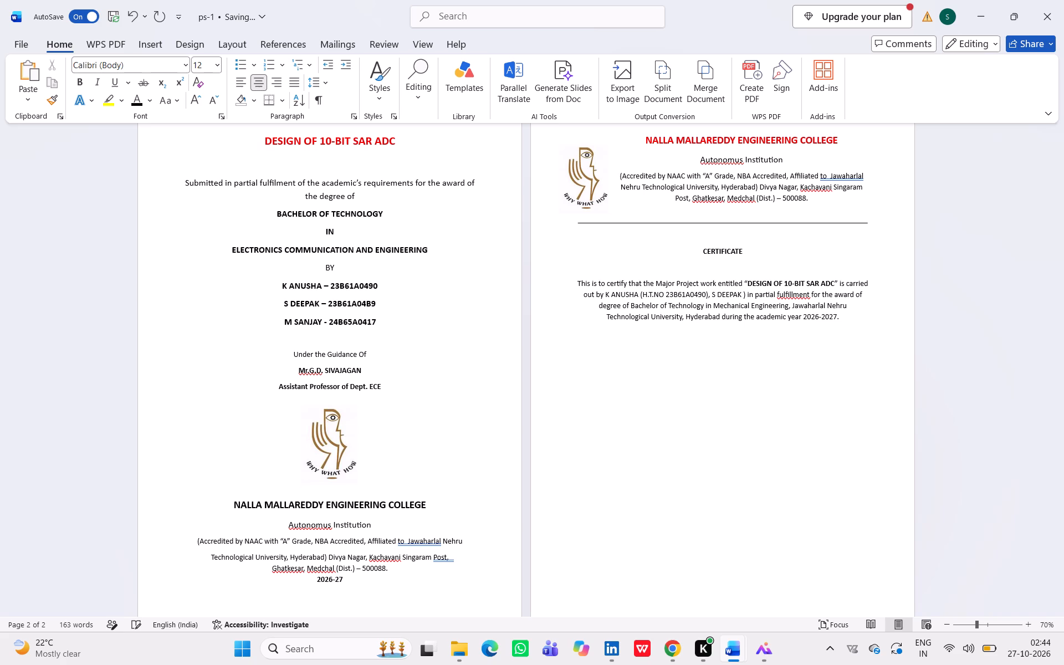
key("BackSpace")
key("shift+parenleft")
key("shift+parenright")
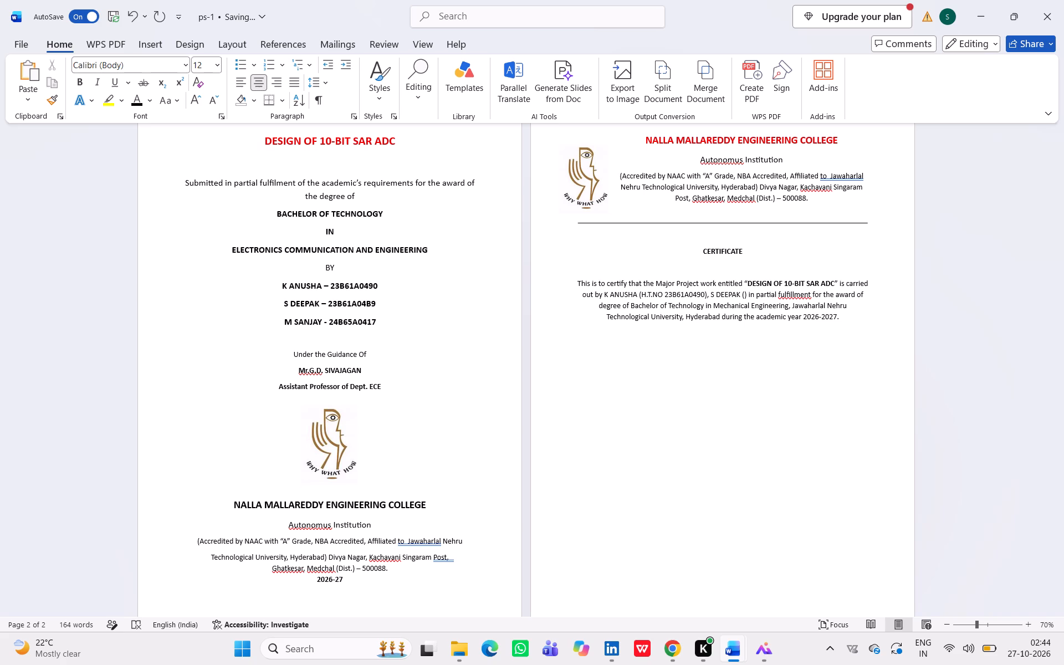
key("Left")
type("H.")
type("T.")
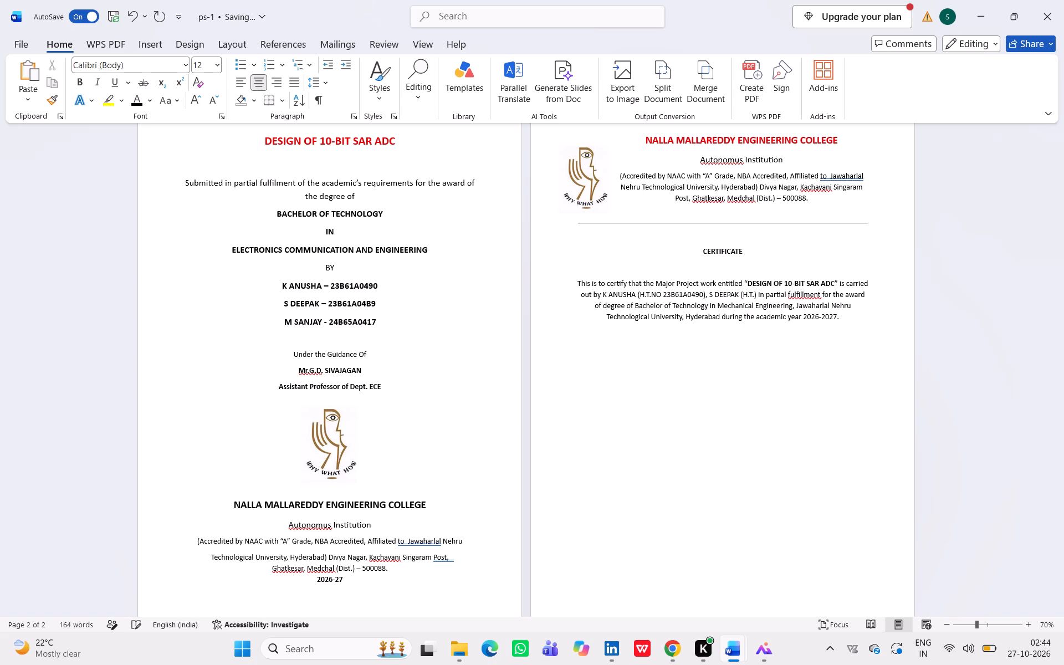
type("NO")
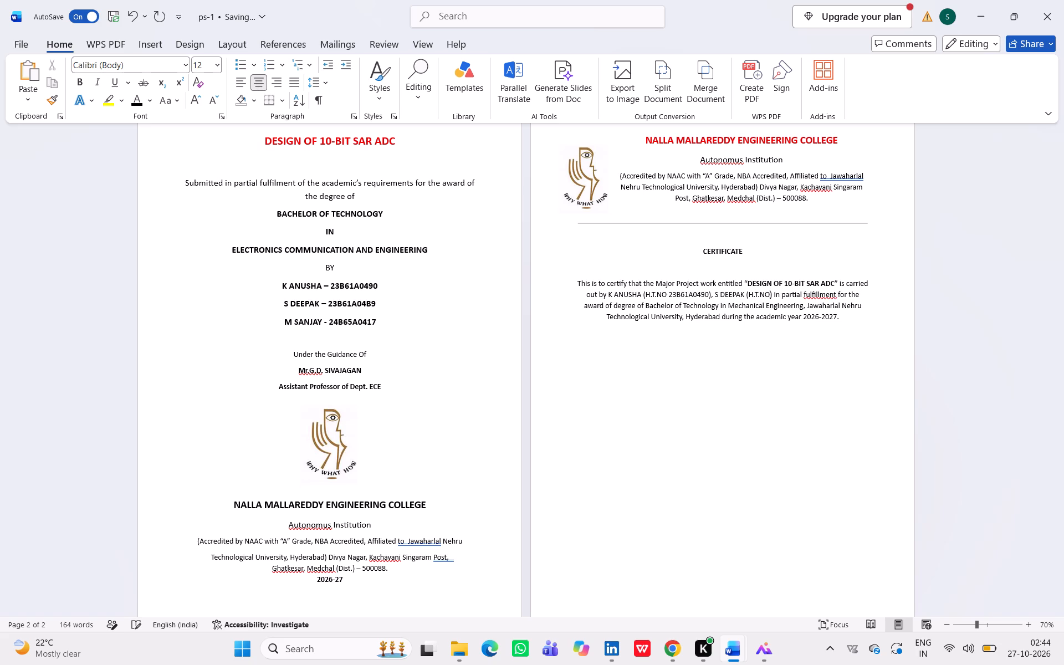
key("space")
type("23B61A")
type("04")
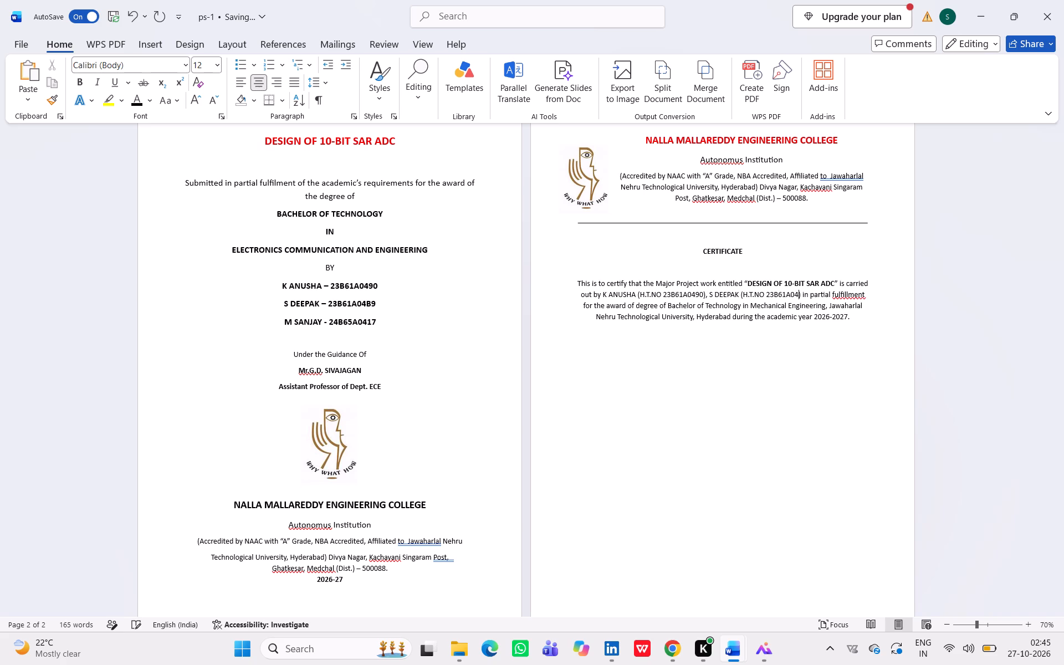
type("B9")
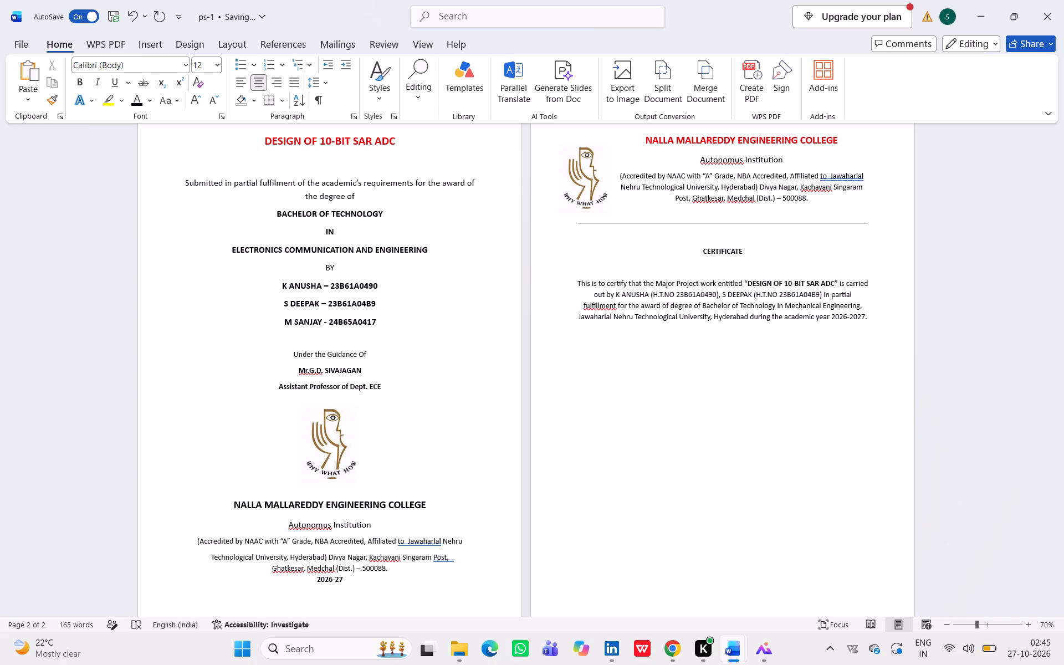
Add "and" plus the third student's name after the second student's entry, with H.T.NO and the hall ticket number in parentheses.
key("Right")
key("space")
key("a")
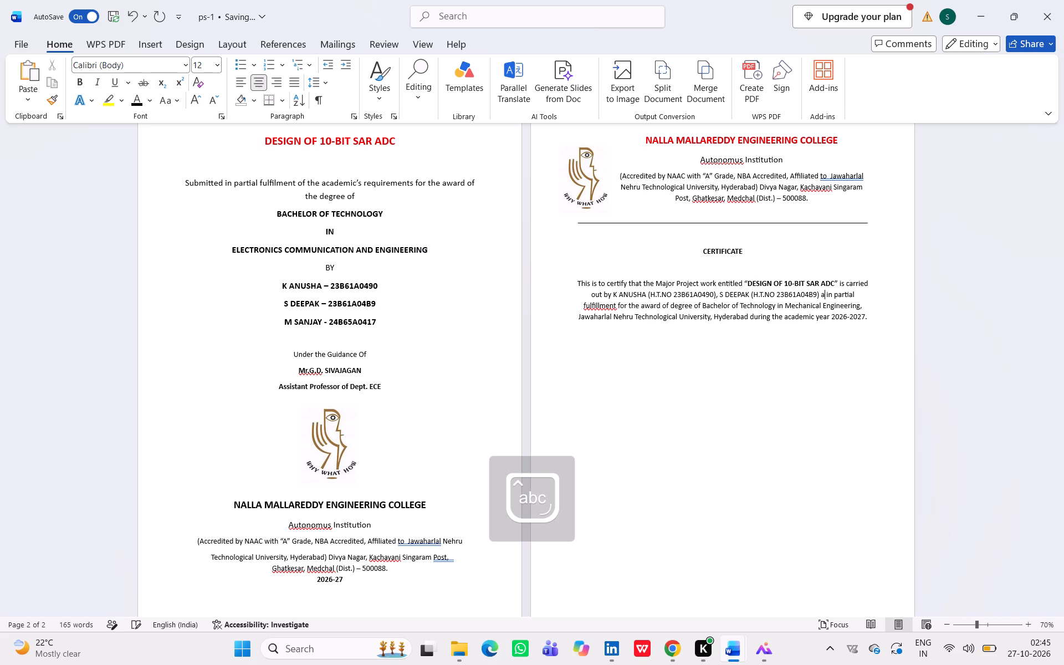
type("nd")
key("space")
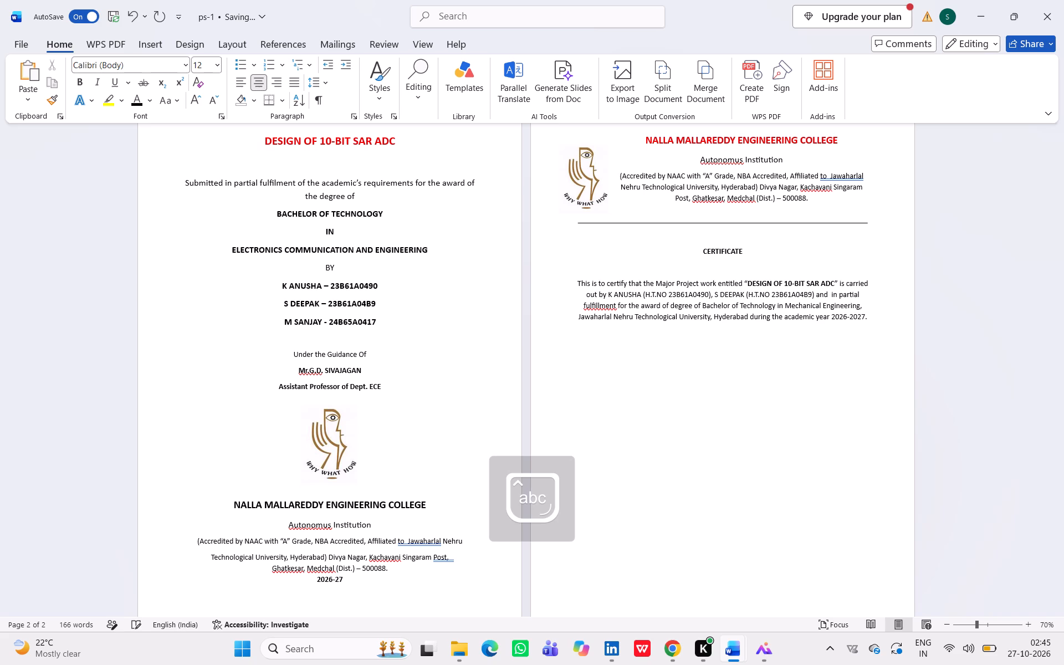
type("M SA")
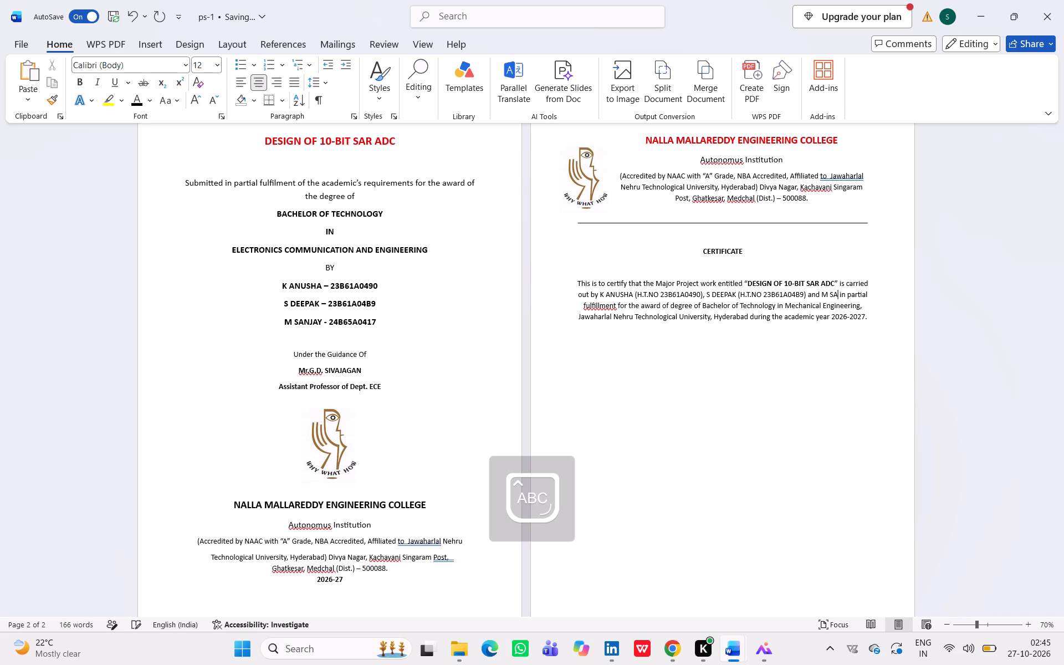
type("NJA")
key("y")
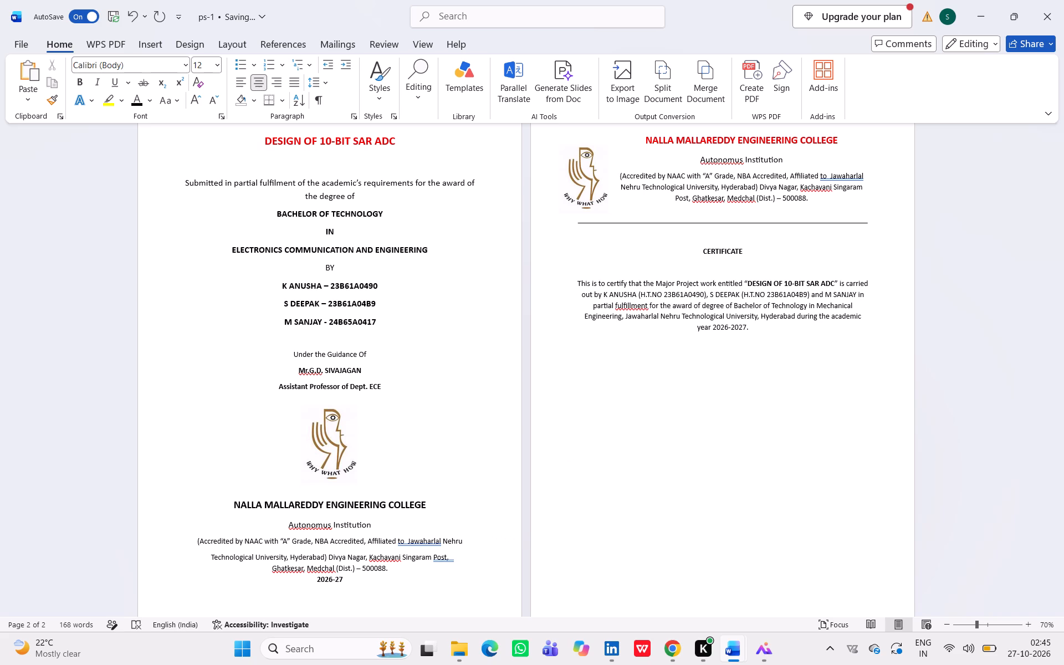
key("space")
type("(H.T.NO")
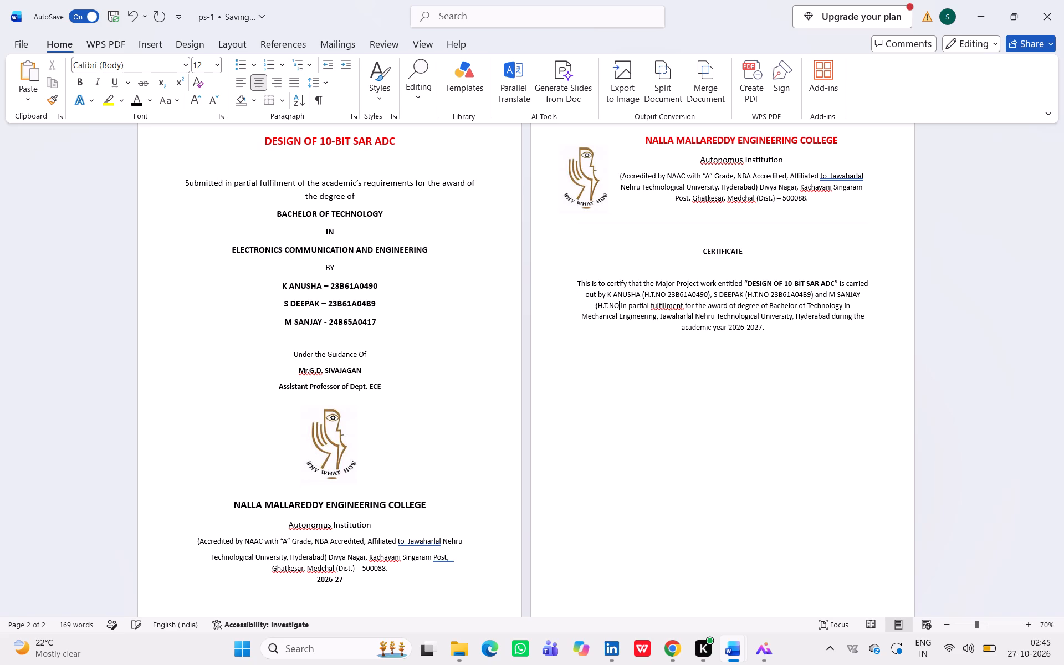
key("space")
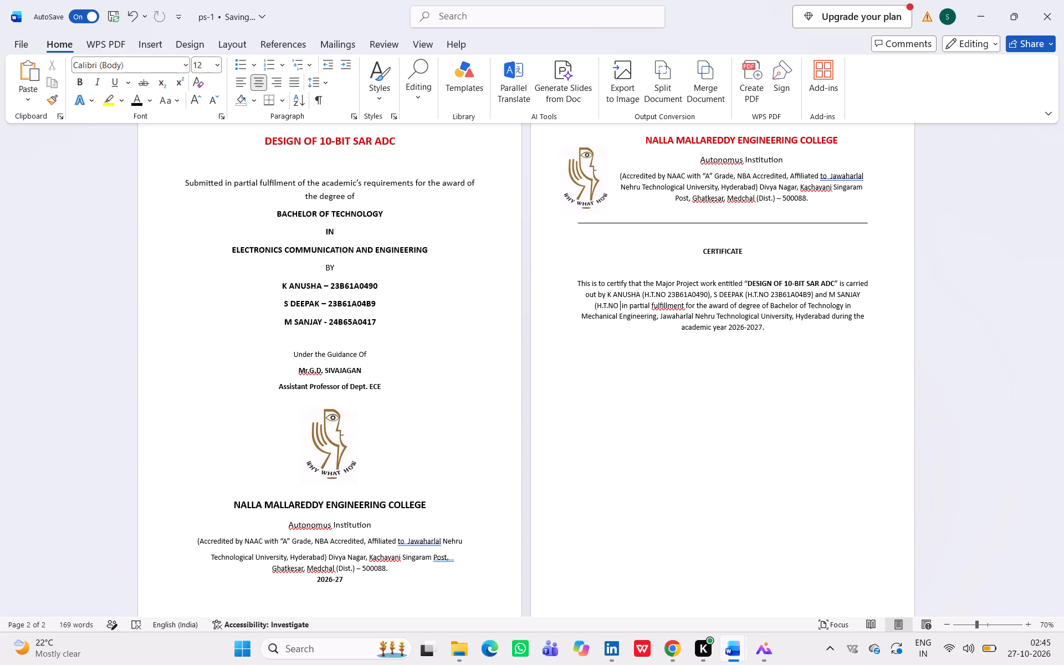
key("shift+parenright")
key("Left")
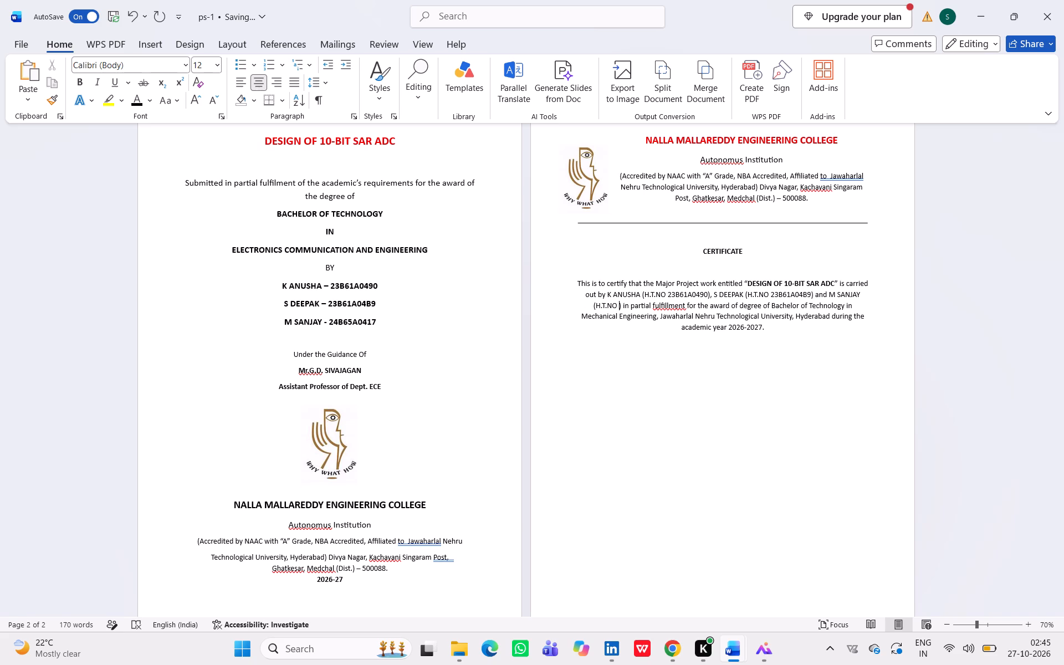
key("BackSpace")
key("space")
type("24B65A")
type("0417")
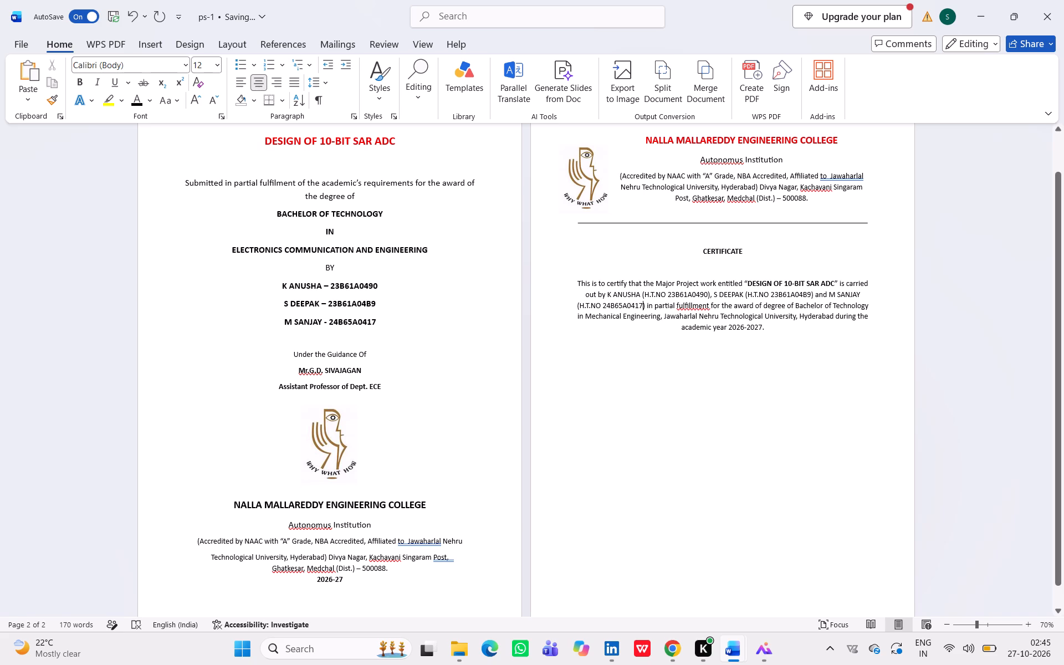
Replace Mechanical Engineering in the certificate paragraph with ELECTRONICS AND COMMUNICATION ENGINEERING, keeping the comma after it.
left_click(663, 316)
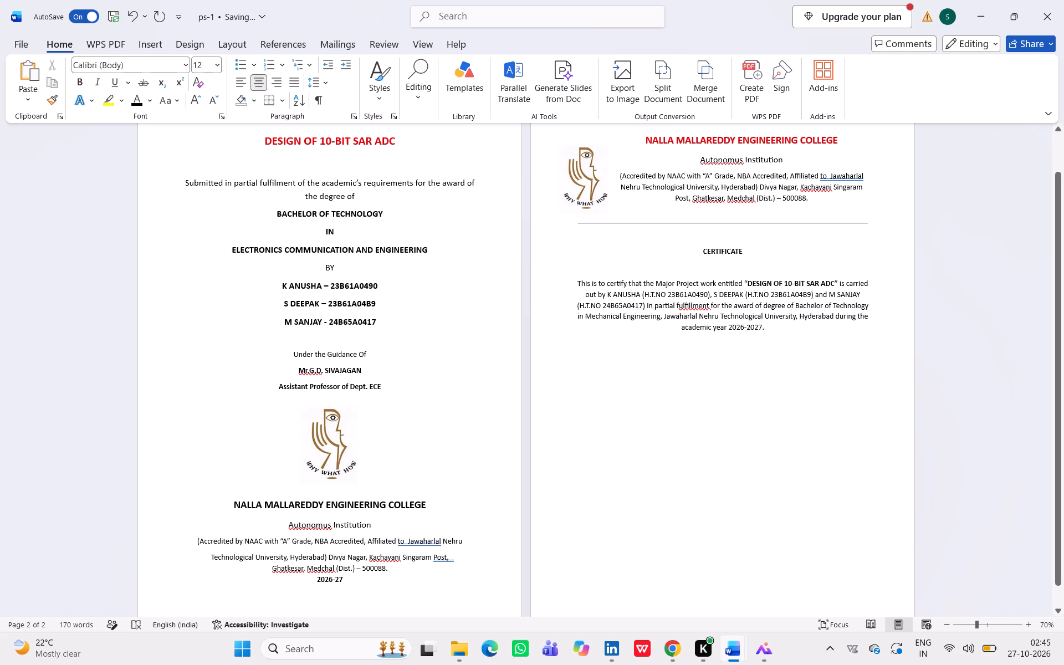
left_click(659, 316)
key("BackSpace")
key("BackSpace")
key("BackSpace")
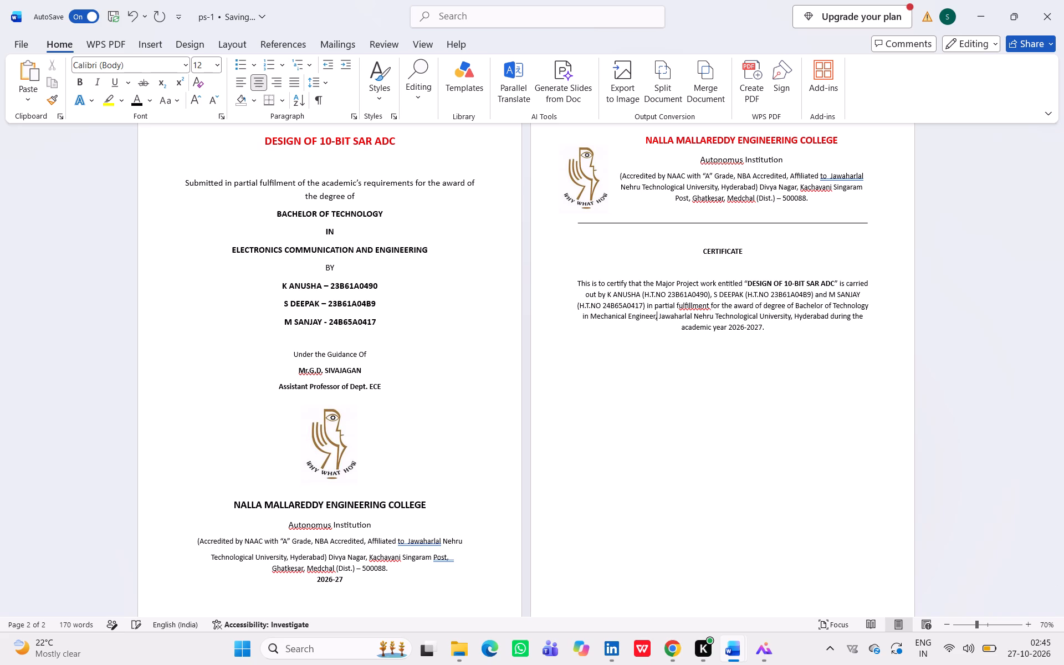
key("BackSpace")
key("BackSpace")
key("BackSpace")
key("BackSpace")
key("BackSpace")
key("BackSpace")
key("BackSpace")
key("BackSpace")
key("BackSpace")
key("BackSpace")
key("BackSpace")
key("BackSpace")
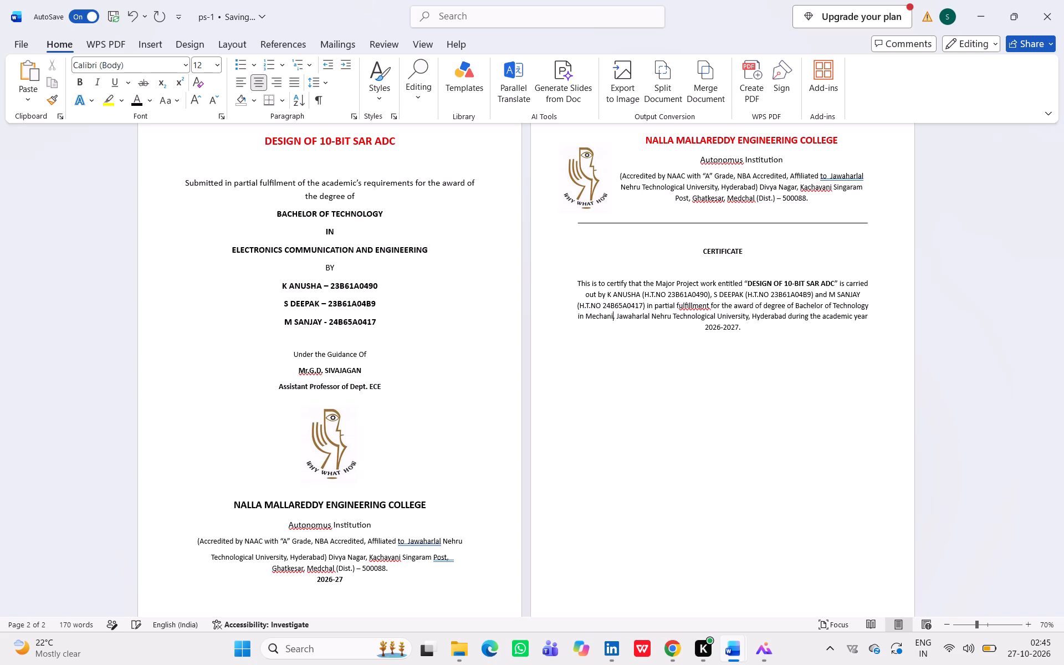
key("BackSpace")
key("BackSpace")
key("BackSpace")
key("BackSpace")
key("BackSpace")
key("BackSpace")
key("BackSpace")
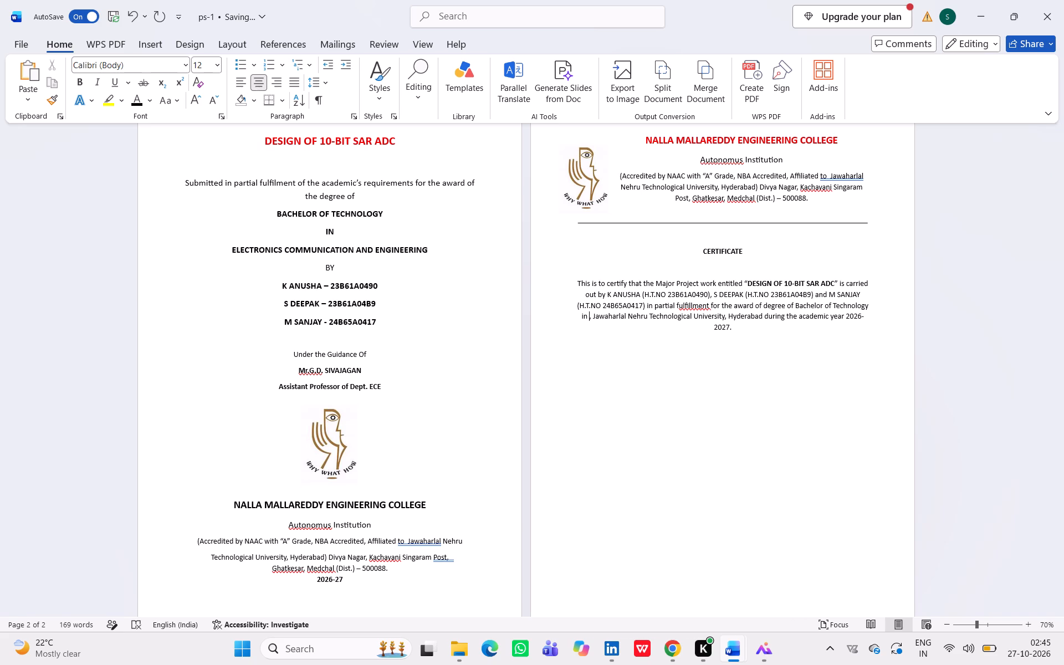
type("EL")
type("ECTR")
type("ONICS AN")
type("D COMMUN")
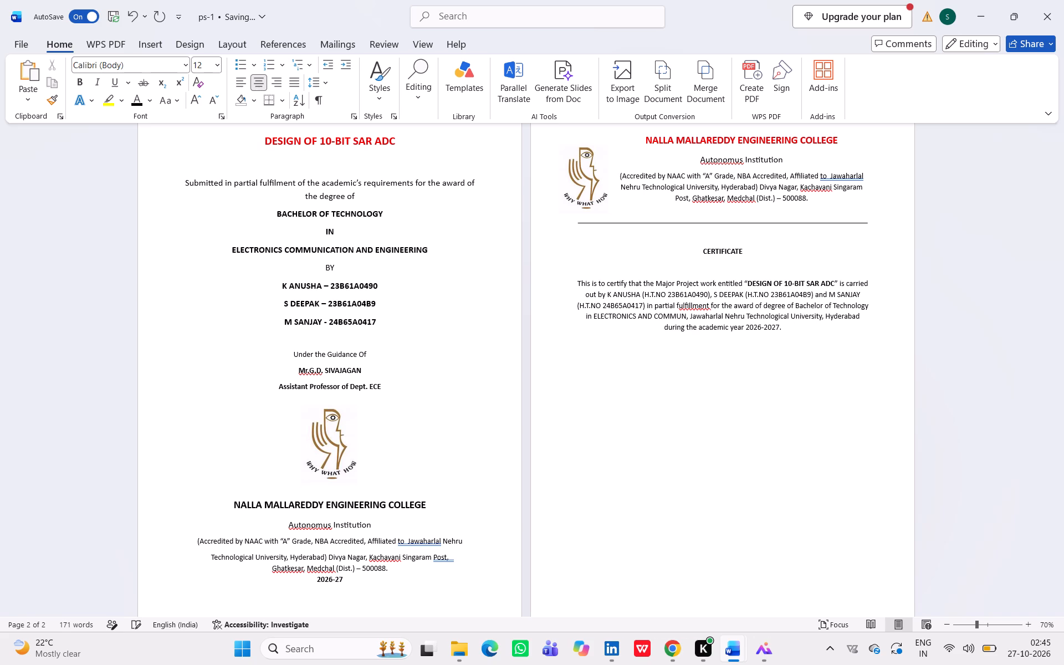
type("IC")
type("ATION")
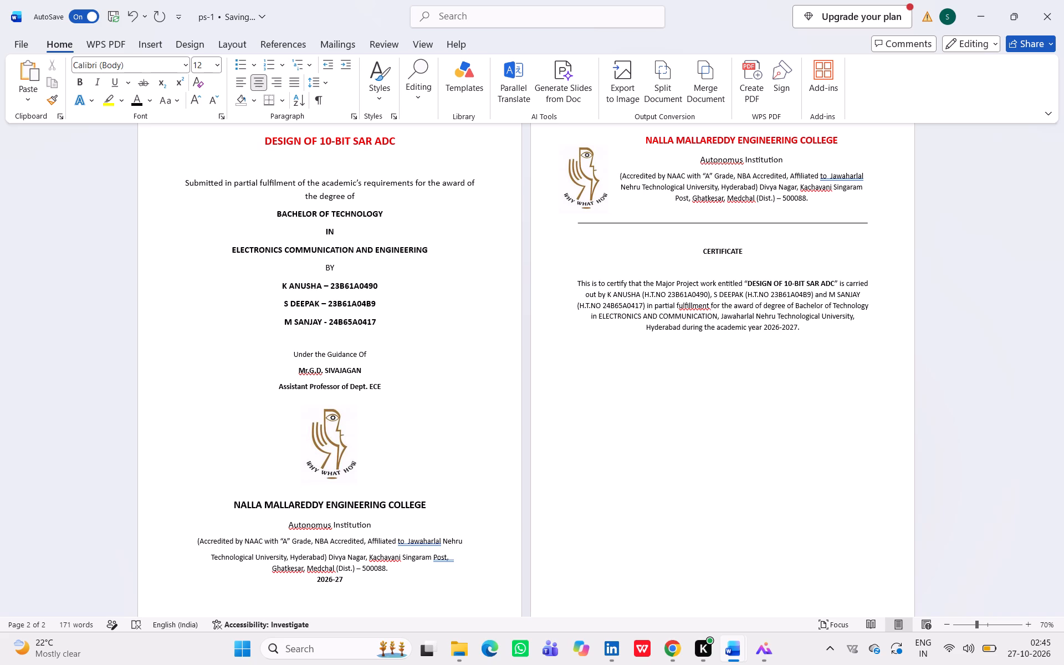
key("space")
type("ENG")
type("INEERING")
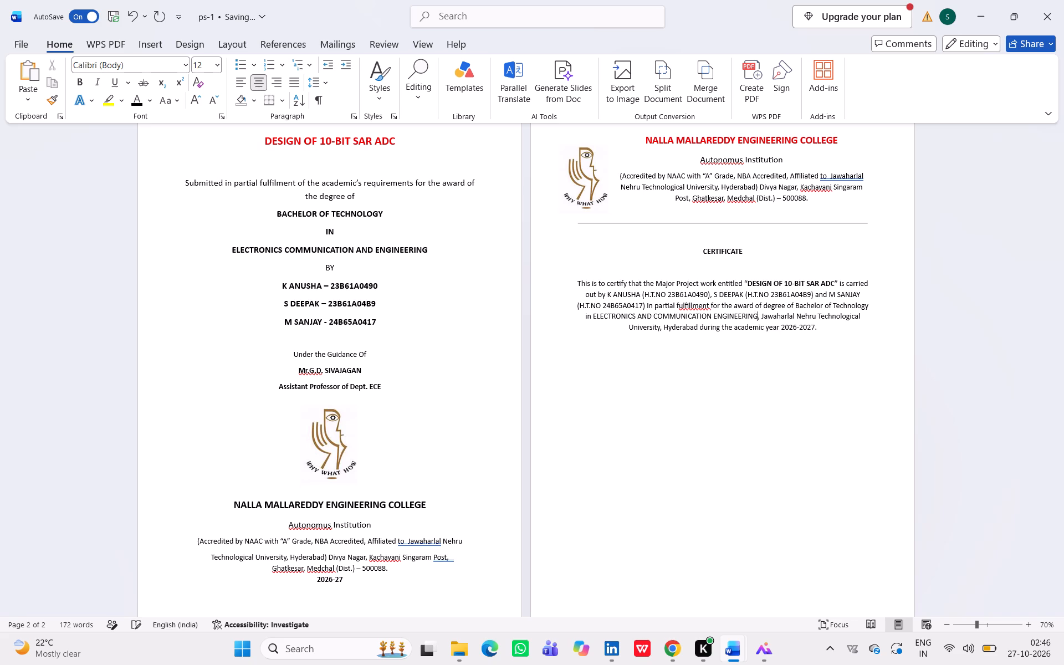
Check the template certificate's formatting in Chrome and make Bachelor of Technology bold in the Word certificate paragraph.
left_click(681, 600)
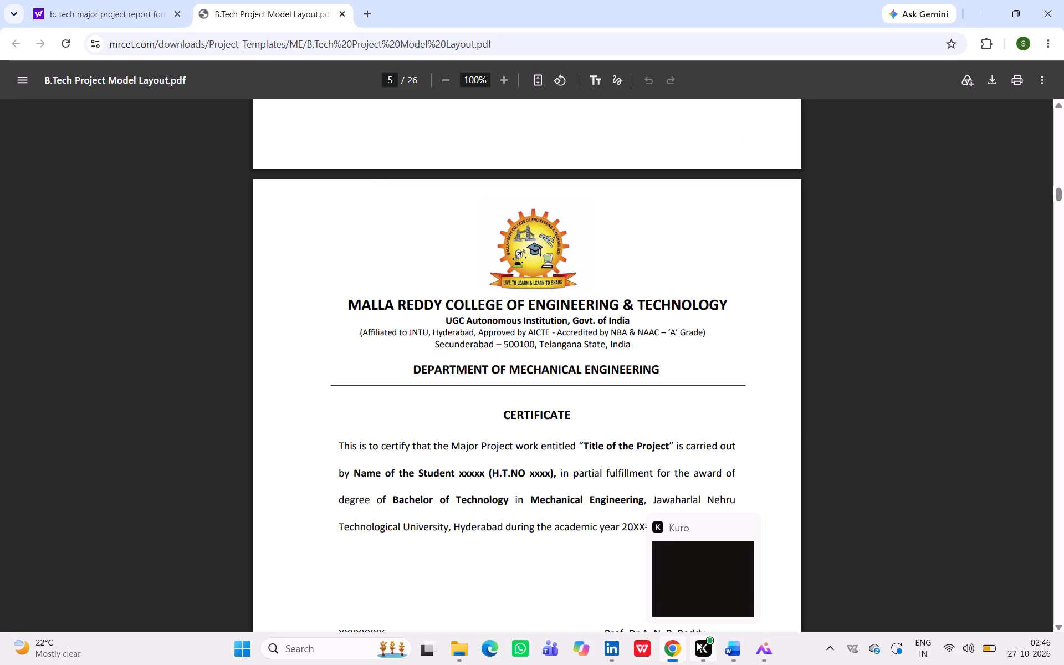
left_click(728, 582)
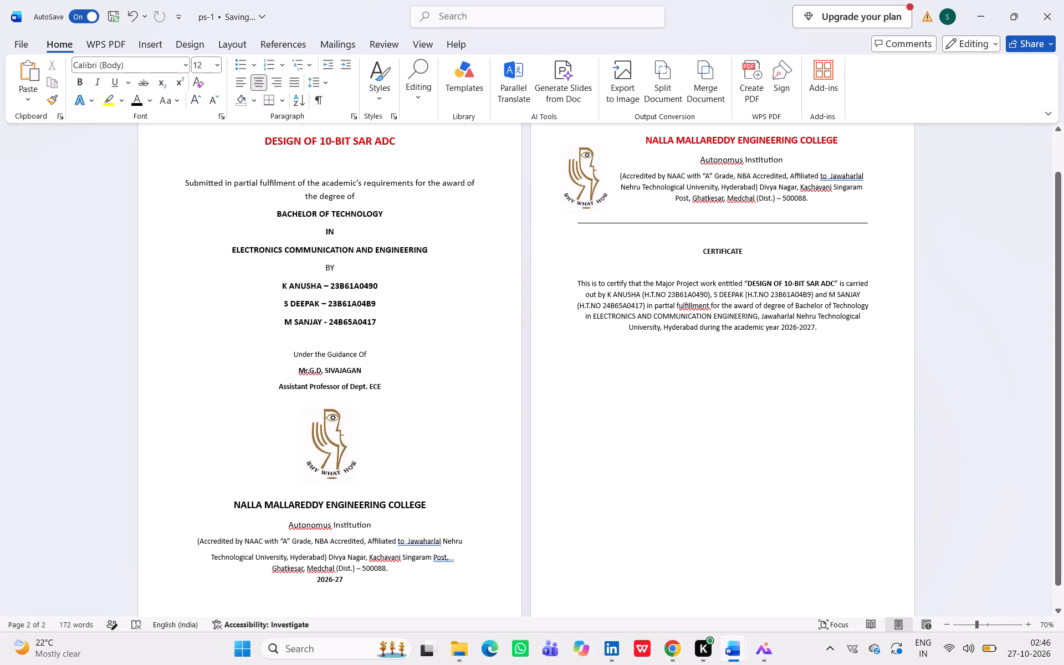
left_click_drag(794, 307, 856, 304)
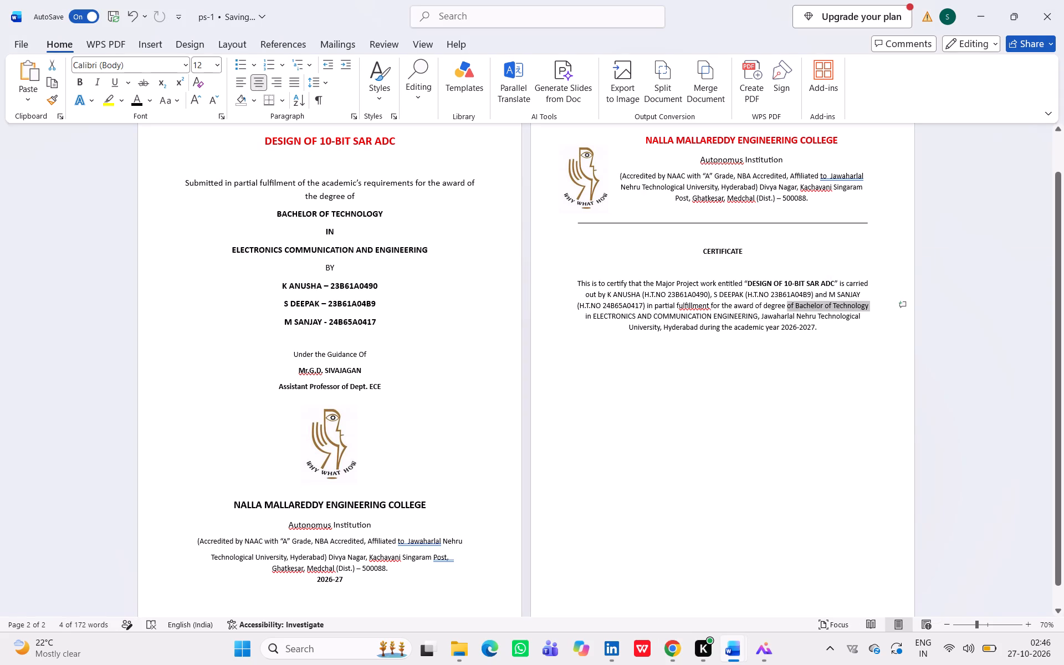
key("shift+Right")
key("shift+Left")
left_click(712, 331)
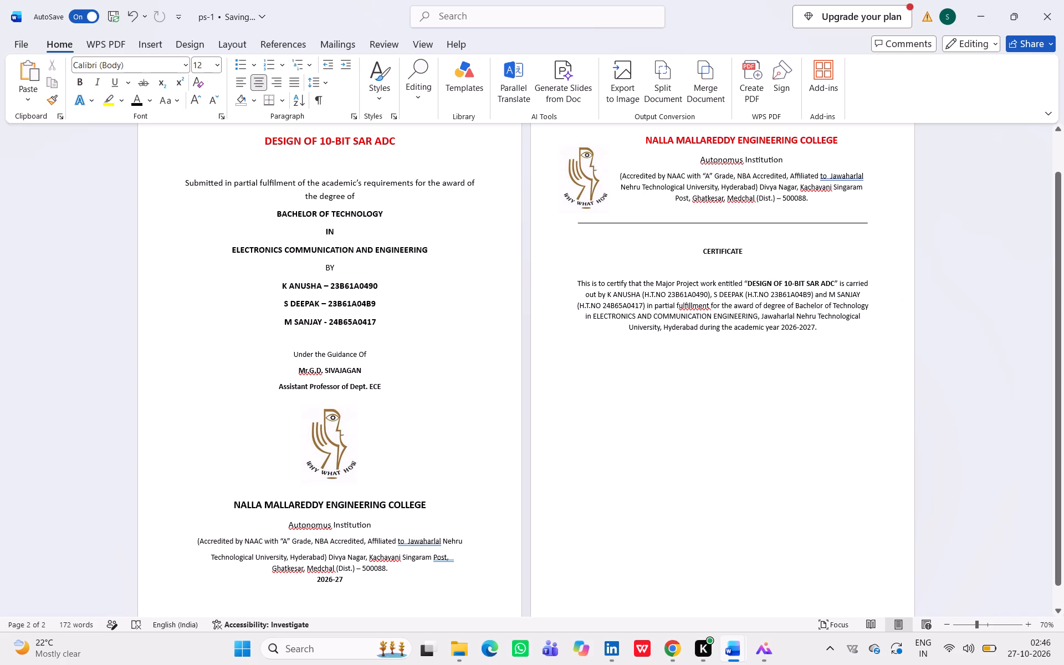
left_click_drag(794, 306, 857, 304)
left_click(833, 339)
left_click_drag(796, 304, 878, 303)
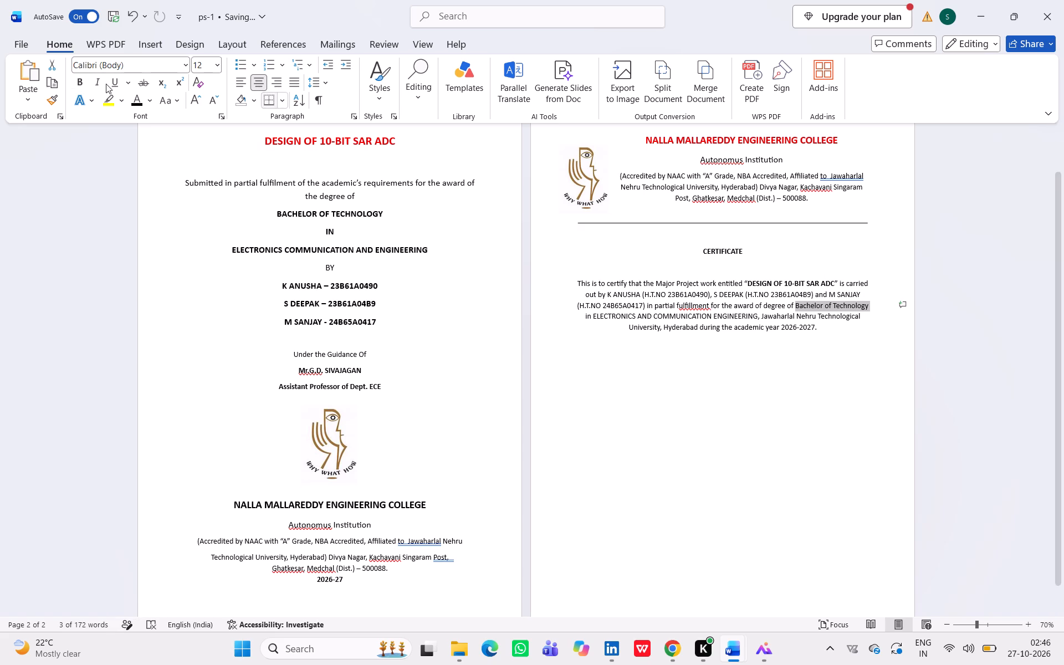
left_click(82, 82)
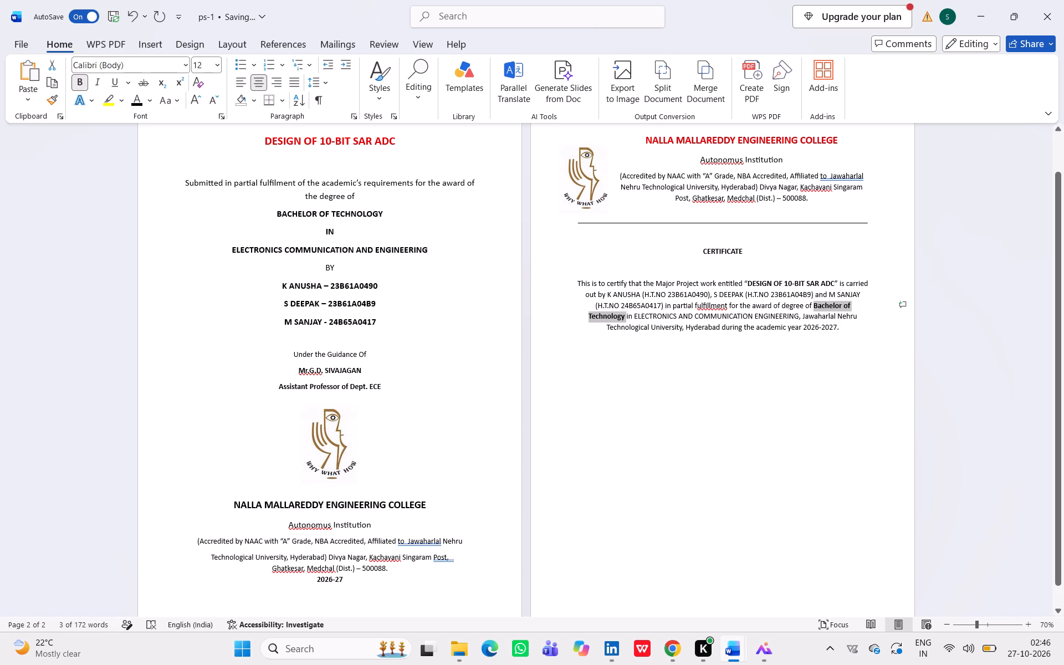
Make ELECTRONICS AND COMMUNICATION ENGINEERING bold in the certificate paragraph, leaving "in" and the following comma unbolded.
left_click(632, 314)
left_click_drag(632, 314, 684, 318)
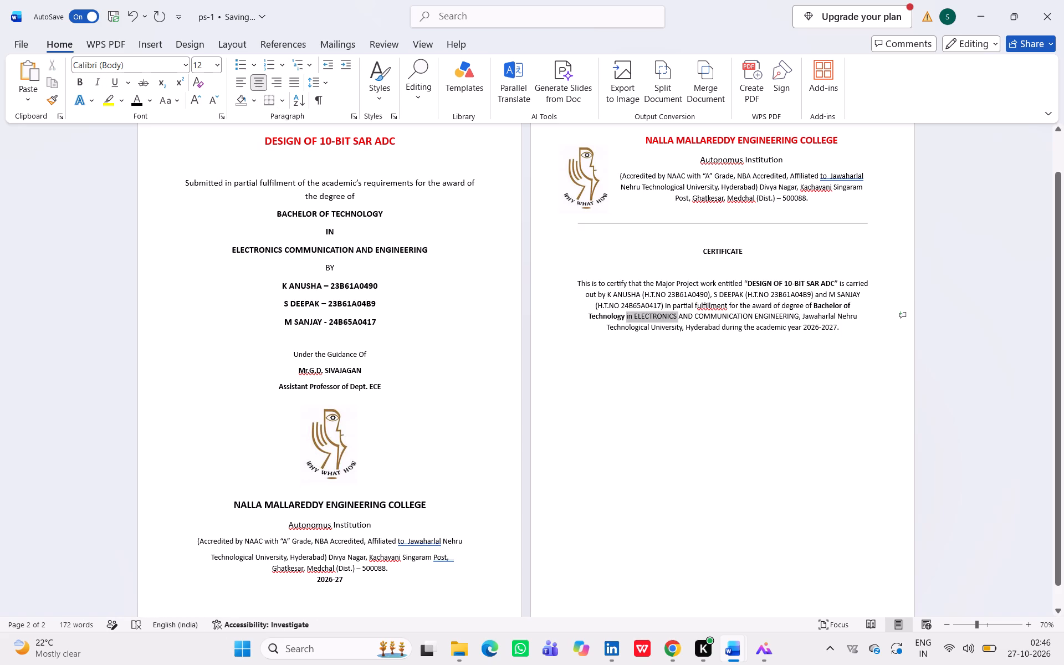
left_click_drag(684, 318, 714, 313)
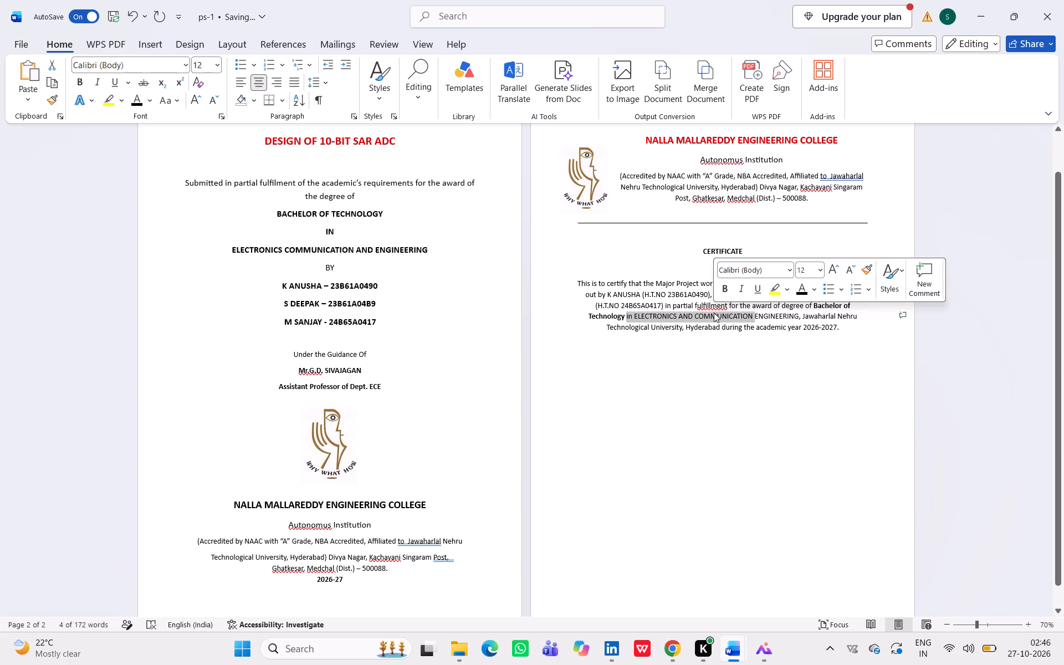
key("shift+Left")
key("shift+Right")
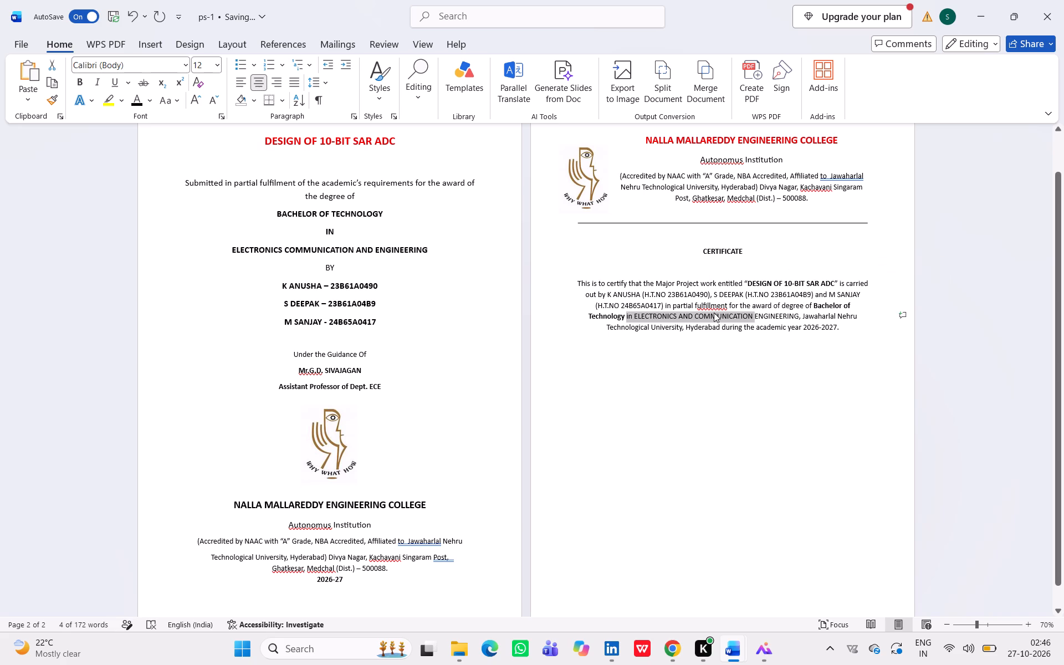
key("shift+Left")
left_click(632, 316)
key("shift+Right")
key("shift+Right")
key("shift+Right")
key("shift+Right")
key("shift+Right")
key("shift+Right")
key("shift+Right")
key("shift+Right")
key("shift+Right")
key("shift+Right")
key("shift+Right")
key("shift+Right")
key("shift+Right")
key("shift+Right")
key("shift+Right")
key("shift+Right")
key("shift+Right")
key("shift+Right")
key("shift+Right")
key("shift+Right")
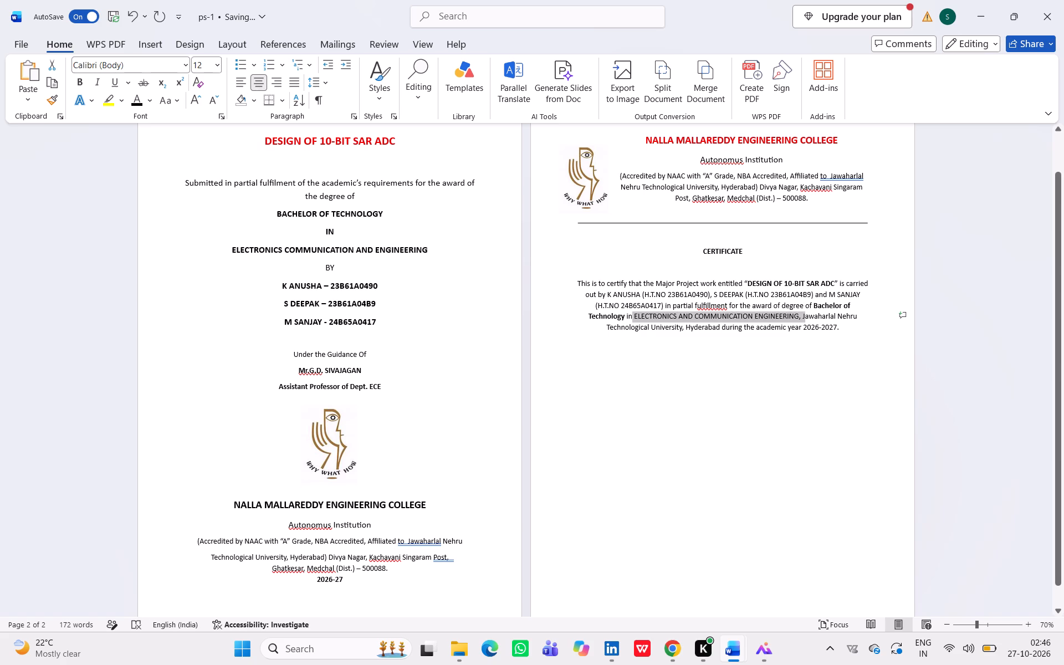
key("shift+Left")
key("shift+Left")
key("shift+Left")
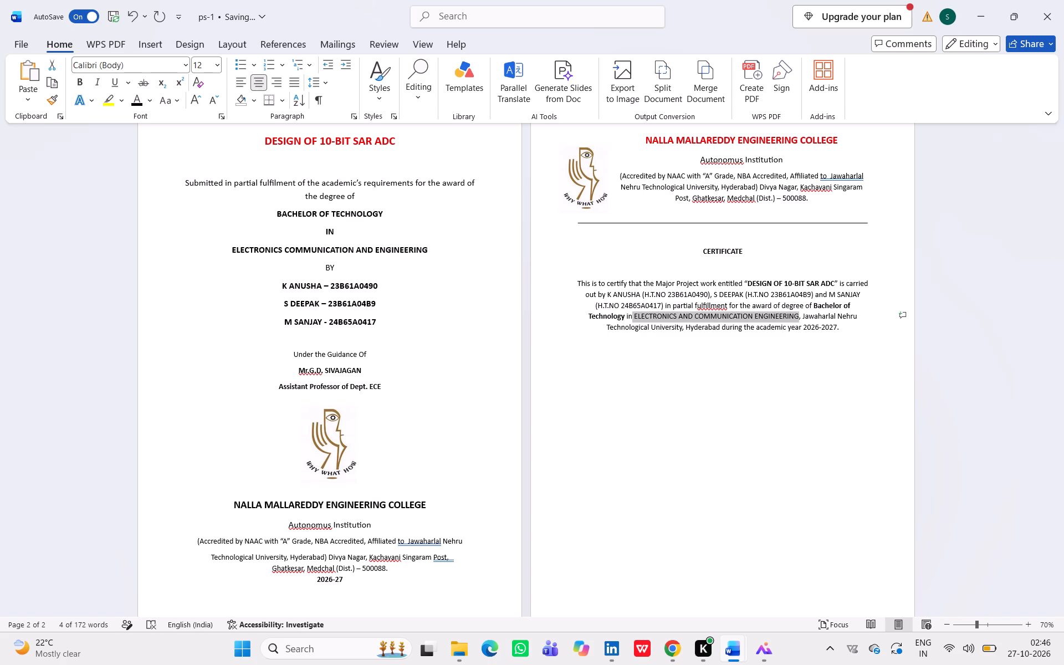
left_click(79, 84)
left_click(502, 351)
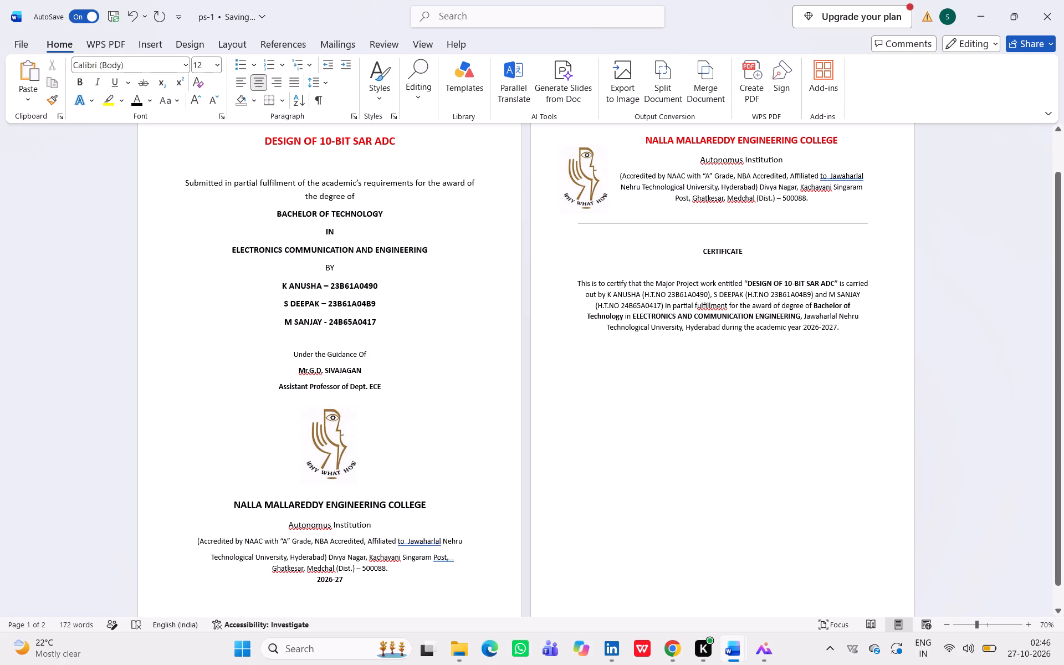
Make "by" and the three students' names with their bracketed hall ticket numbers bold in the certificate paragraph.
left_click_drag(606, 295, 657, 310)
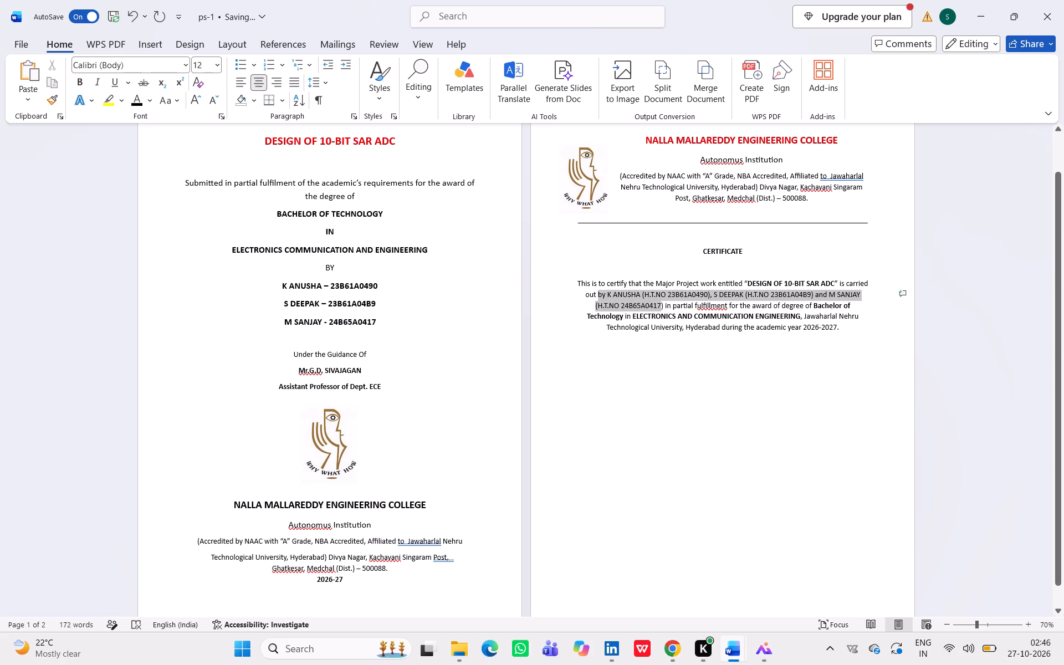
left_click_drag(657, 310, 664, 307)
left_click_drag(664, 307, 664, 306)
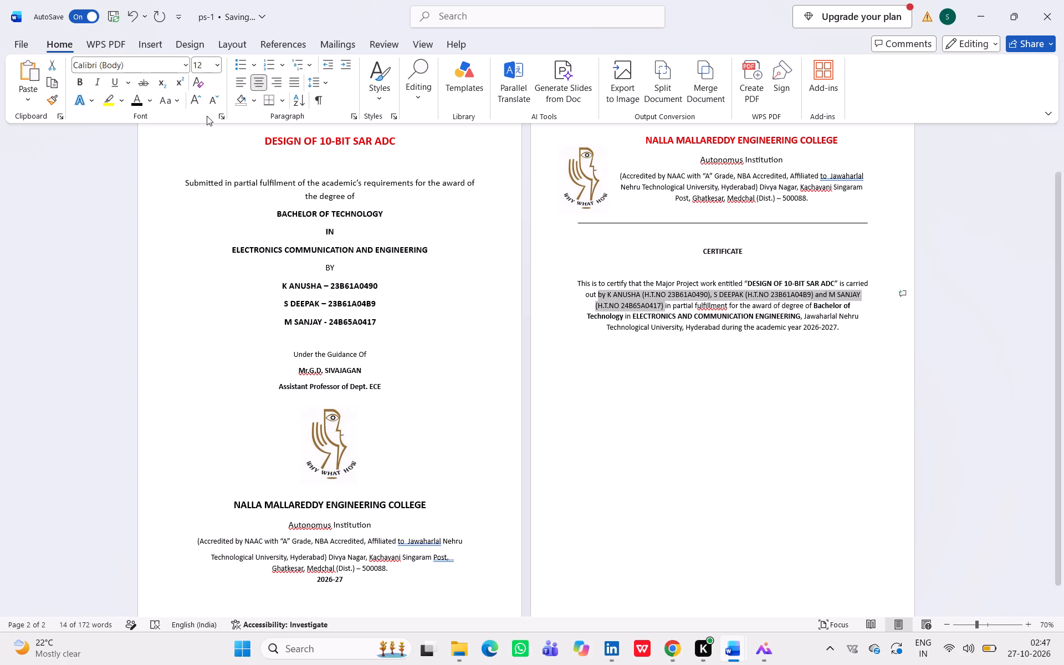
left_click(83, 80)
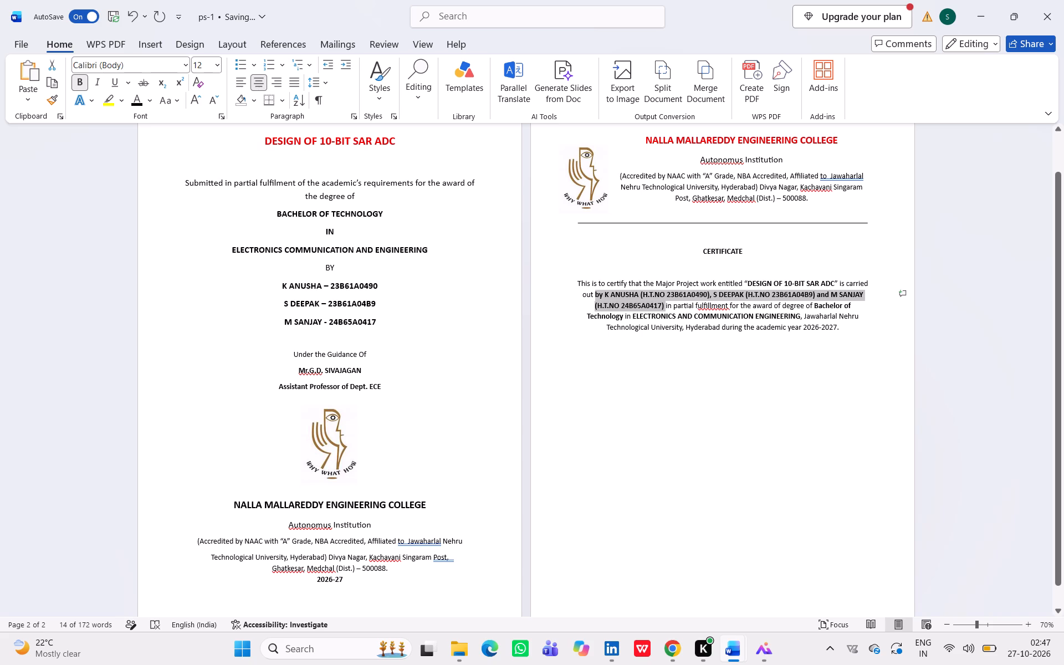
left_click(648, 379)
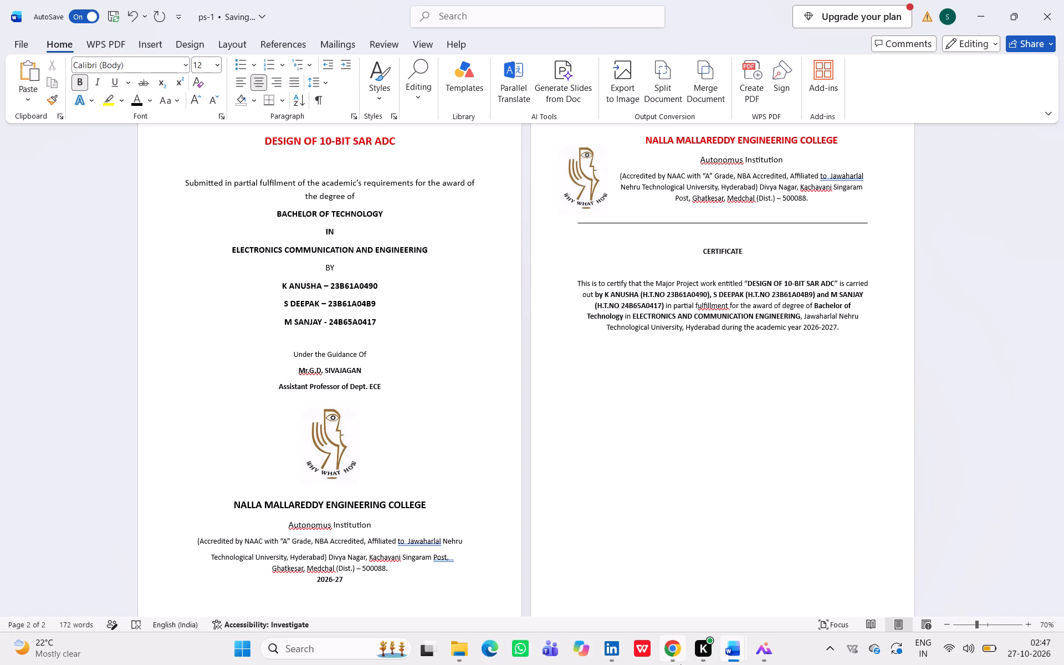
Switch to the template PDF in Chrome and examine the certificate's signature area, the industry certificate page and the declaration page.
left_click(688, 572)
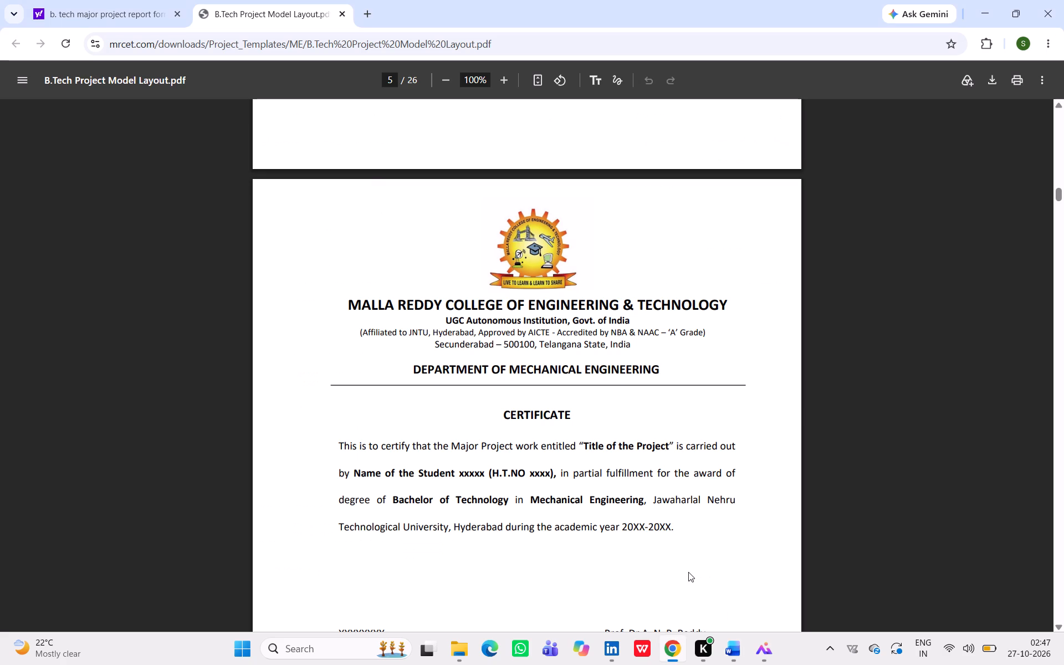
scroll(685, 525, "down", 3)
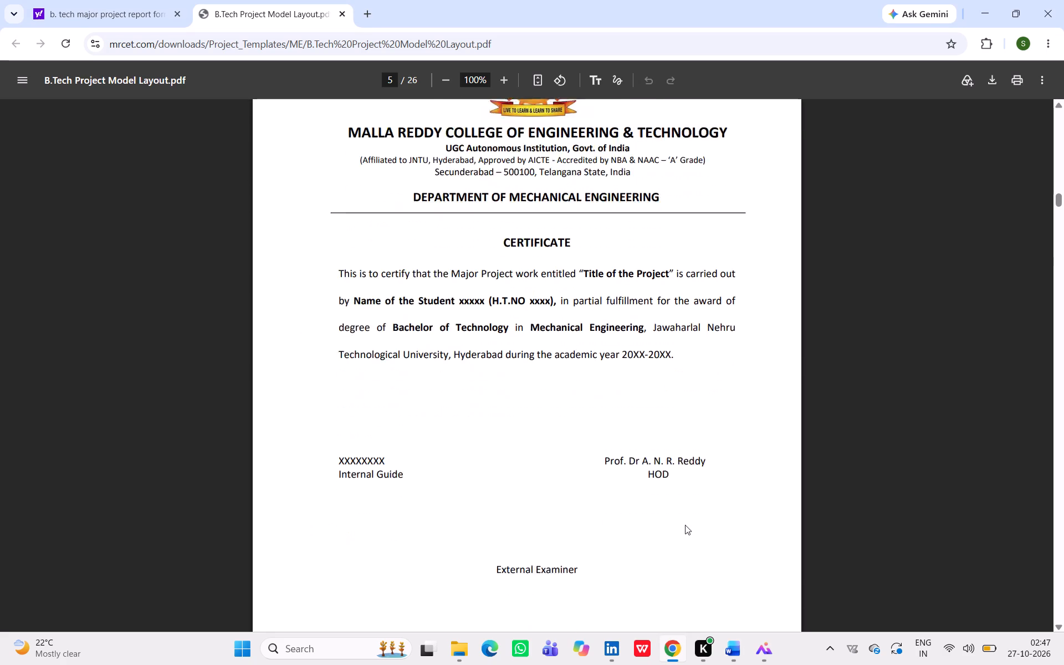
scroll(685, 525, "down", 3)
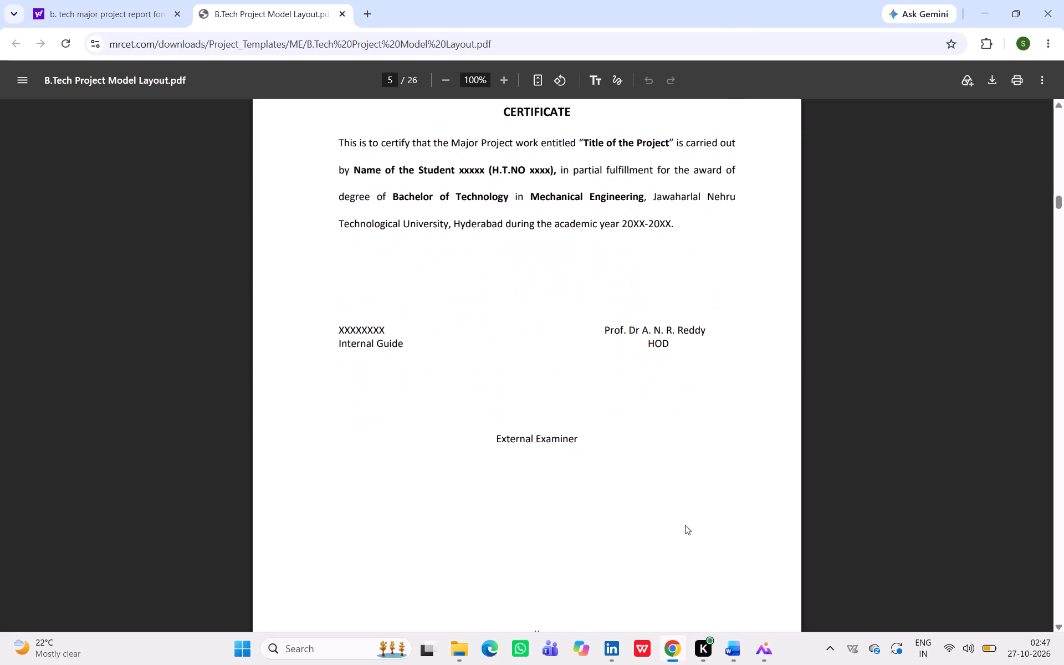
scroll(685, 525, "down", 2)
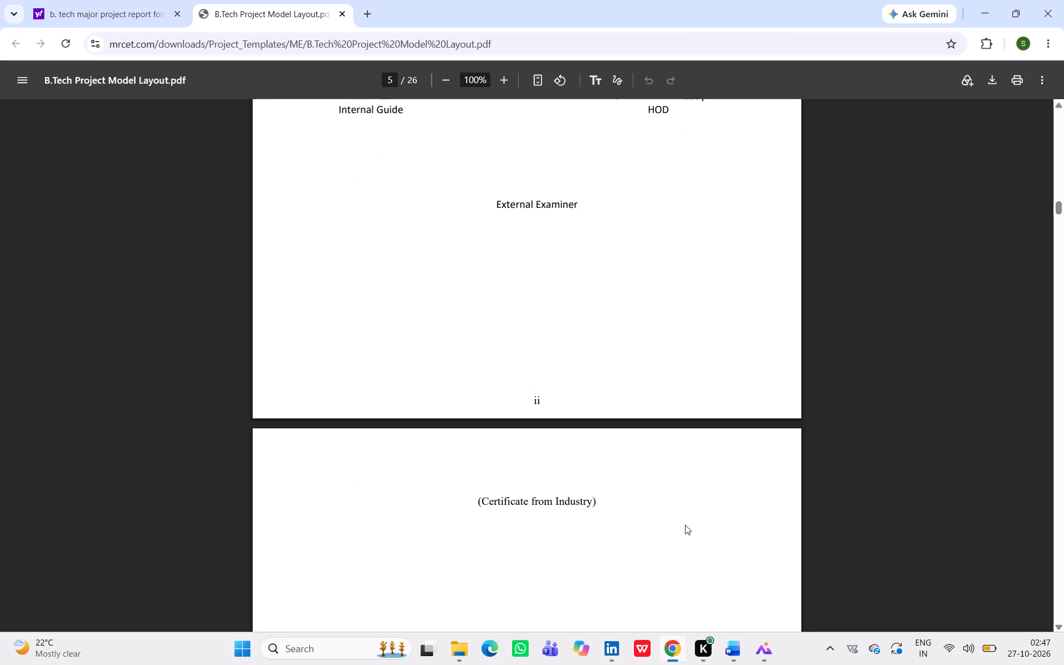
scroll(685, 525, "down", 3)
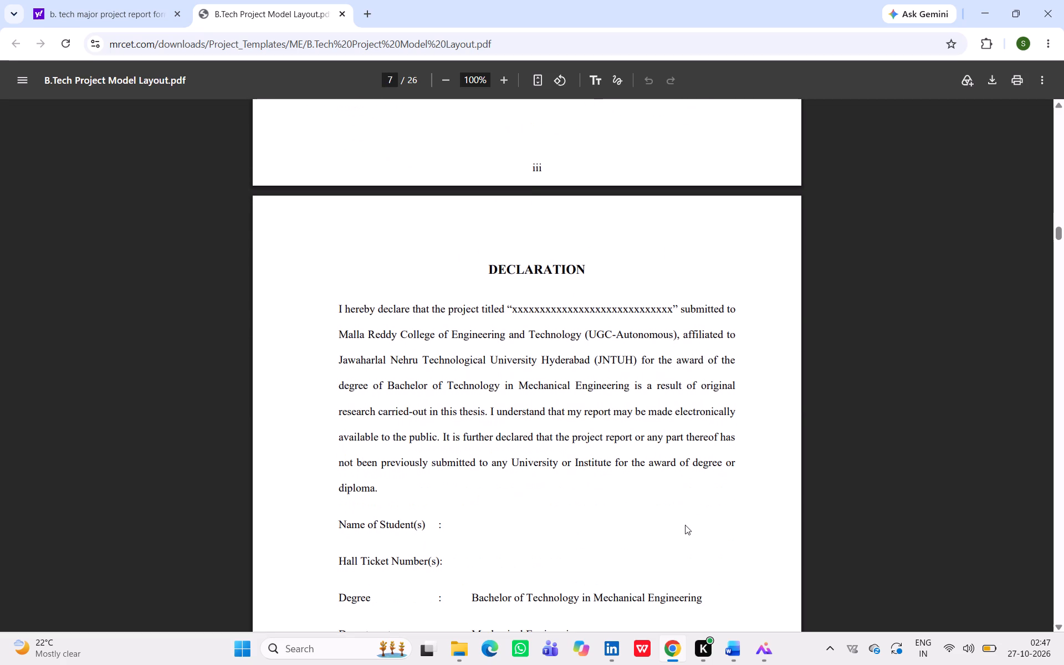
scroll(685, 525, "down", 3)
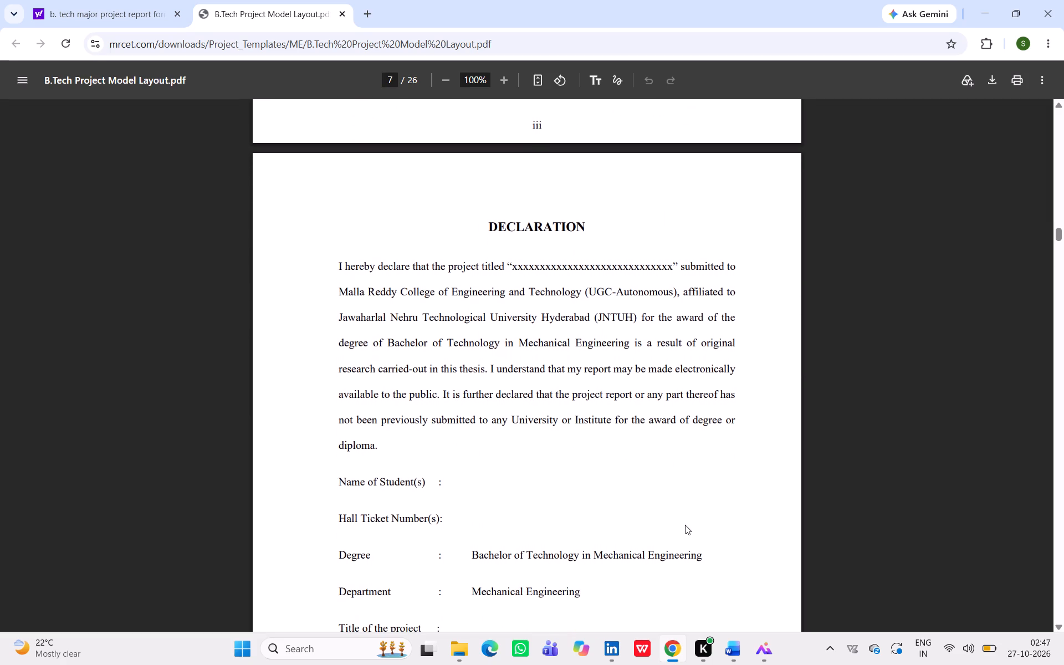
scroll(685, 525, "down", 3)
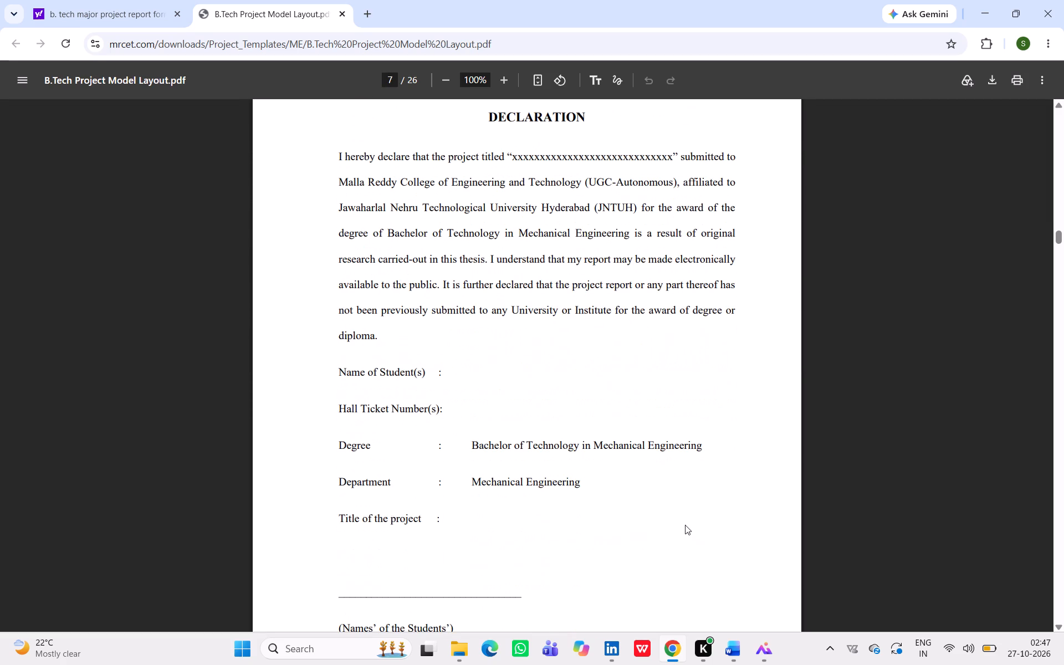
scroll(685, 525, "down", 2)
scroll(685, 525, "up", 1)
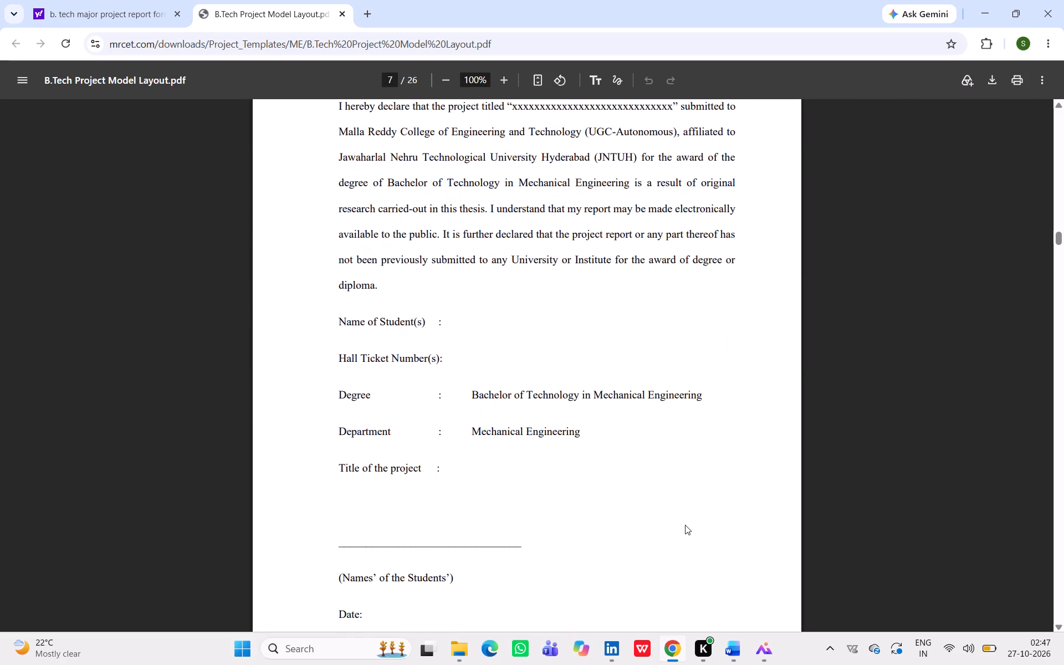
scroll(685, 525, "up", 1)
scroll(685, 525, "down", 1)
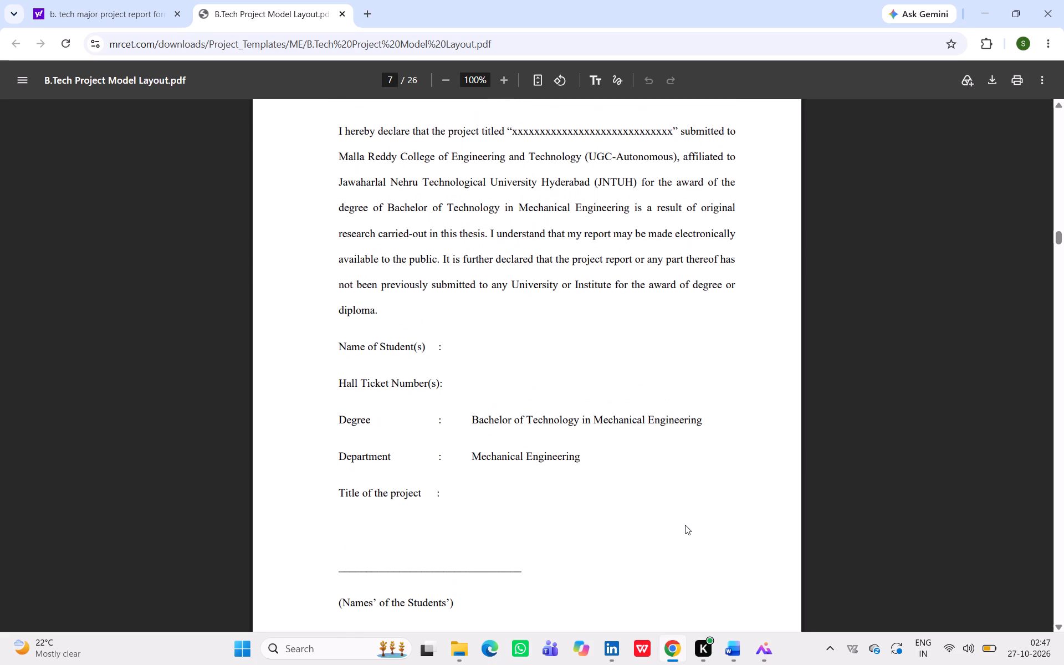
scroll(685, 525, "down", 2)
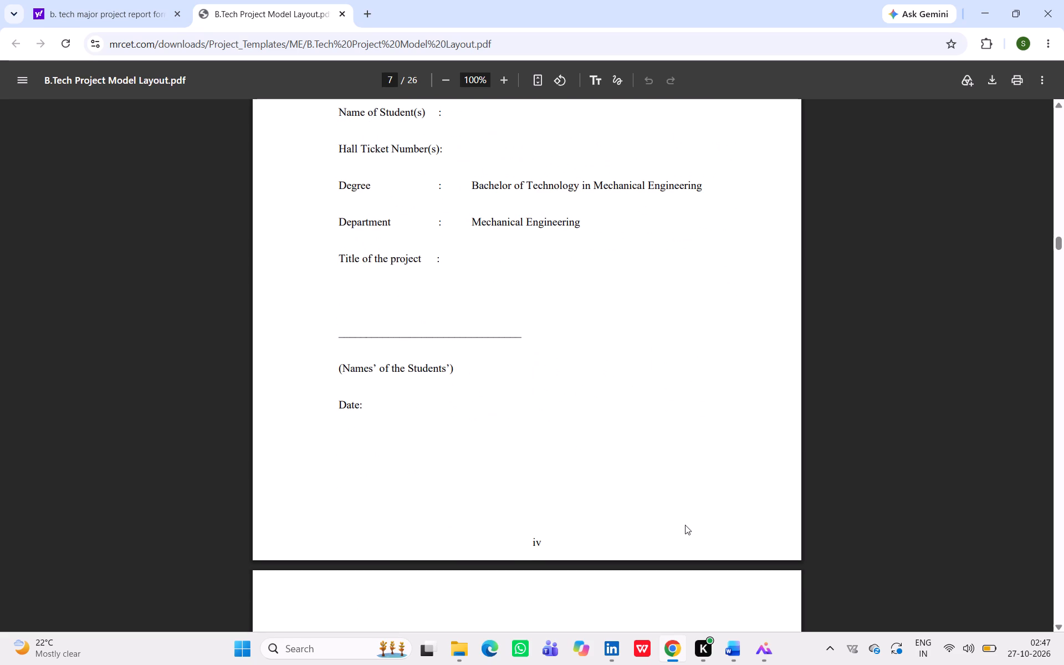
Look through the template's remaining front matter, from the dedication and acknowledgement through the table of contents to the list of abbreviations.
scroll(685, 525, "down", 3)
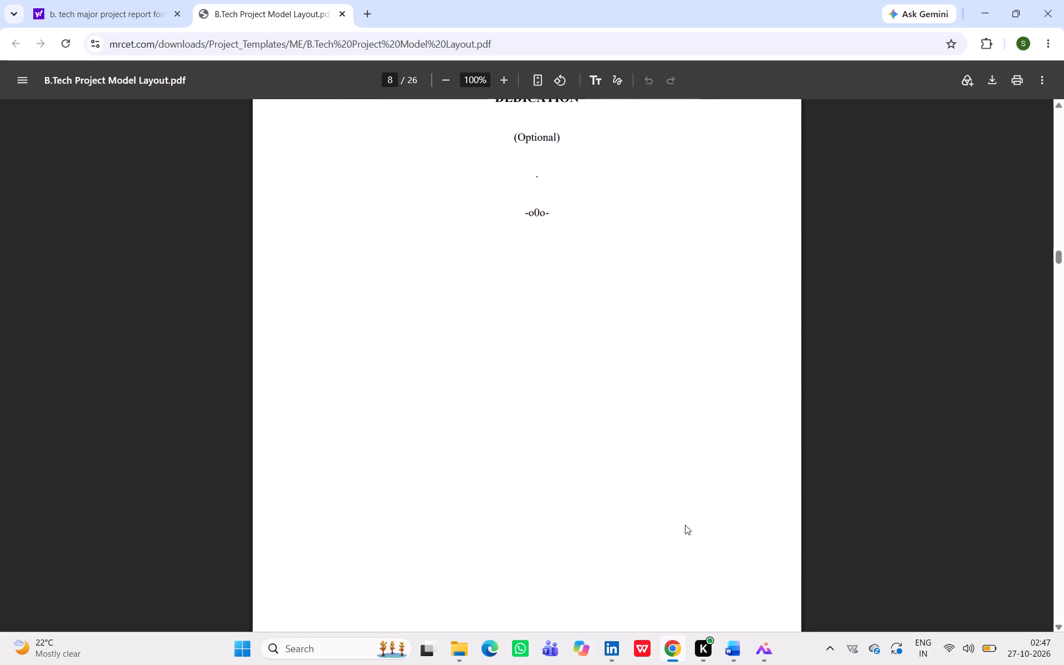
scroll(685, 525, "down", 4)
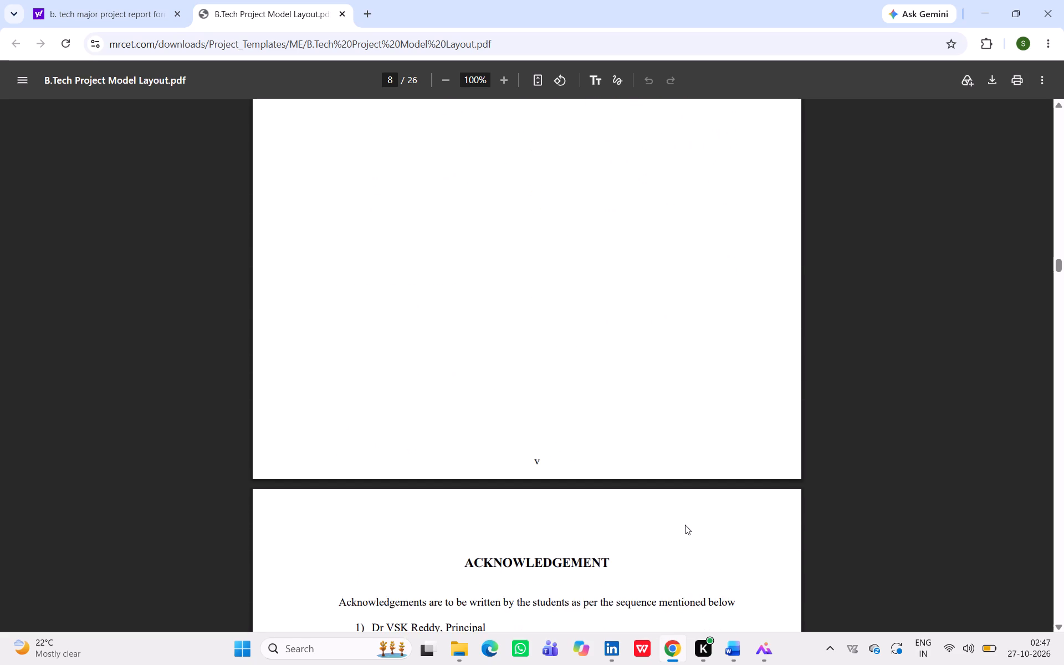
scroll(685, 525, "down", 2)
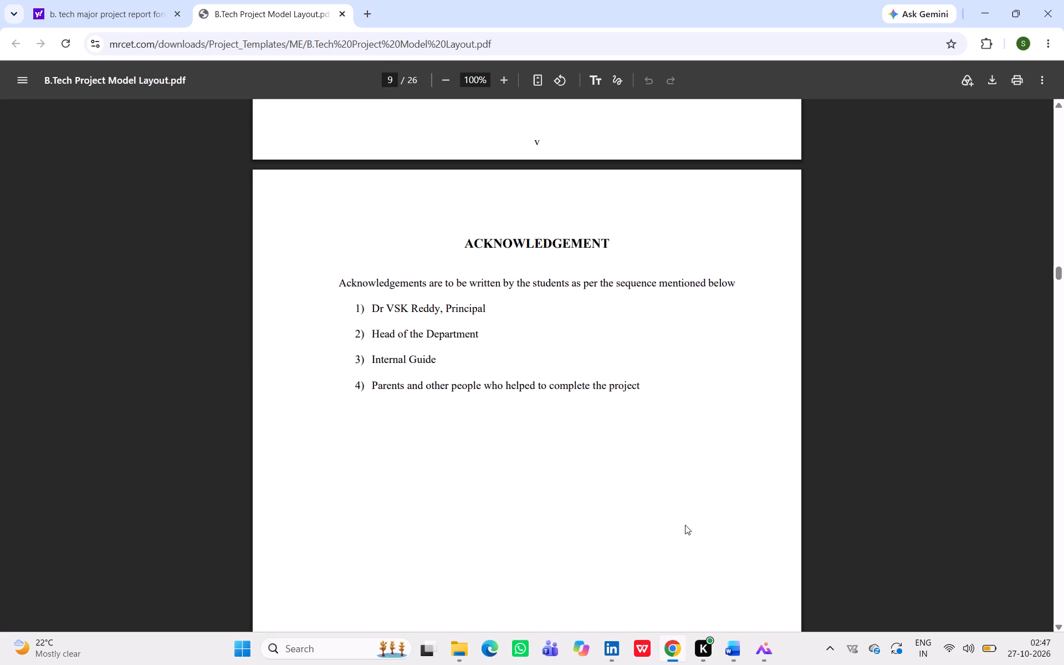
scroll(685, 525, "down", 2)
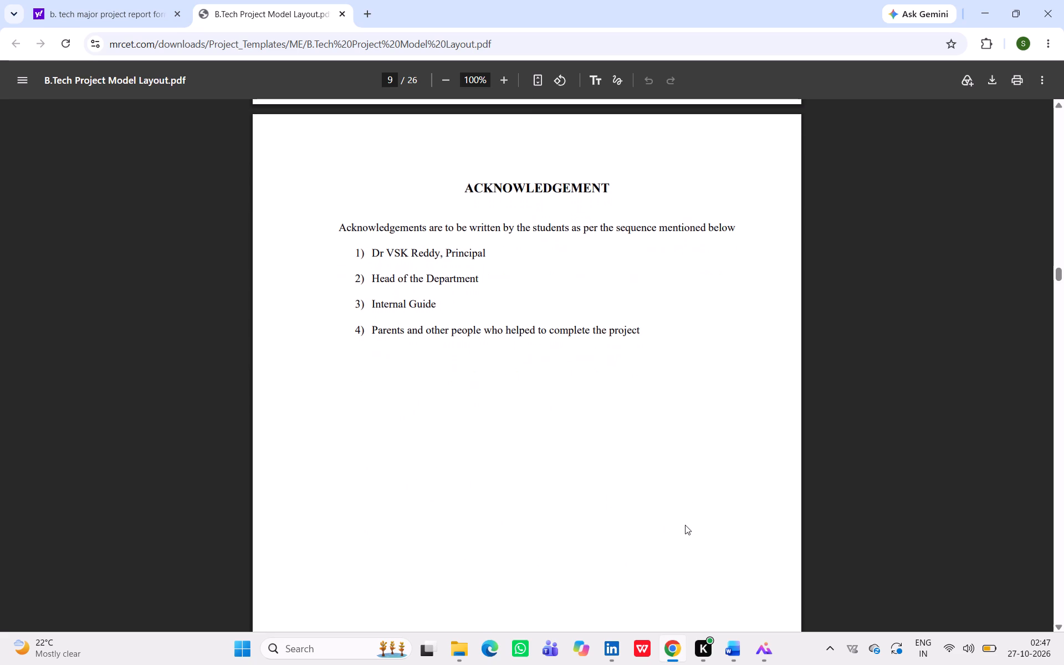
scroll(685, 525, "down", 4)
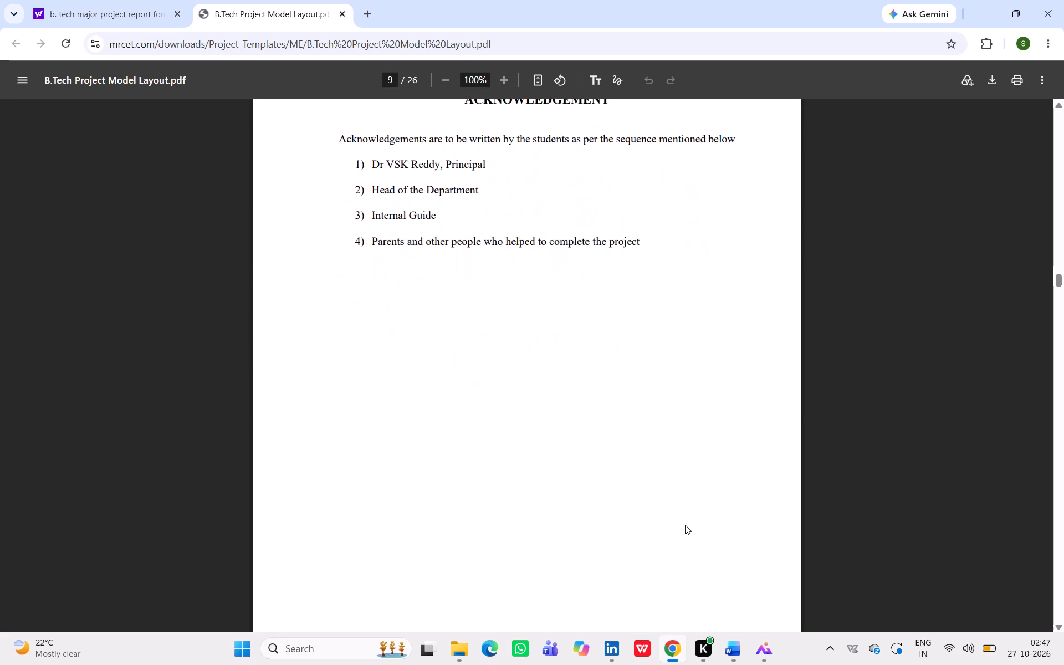
scroll(685, 525, "down", 4)
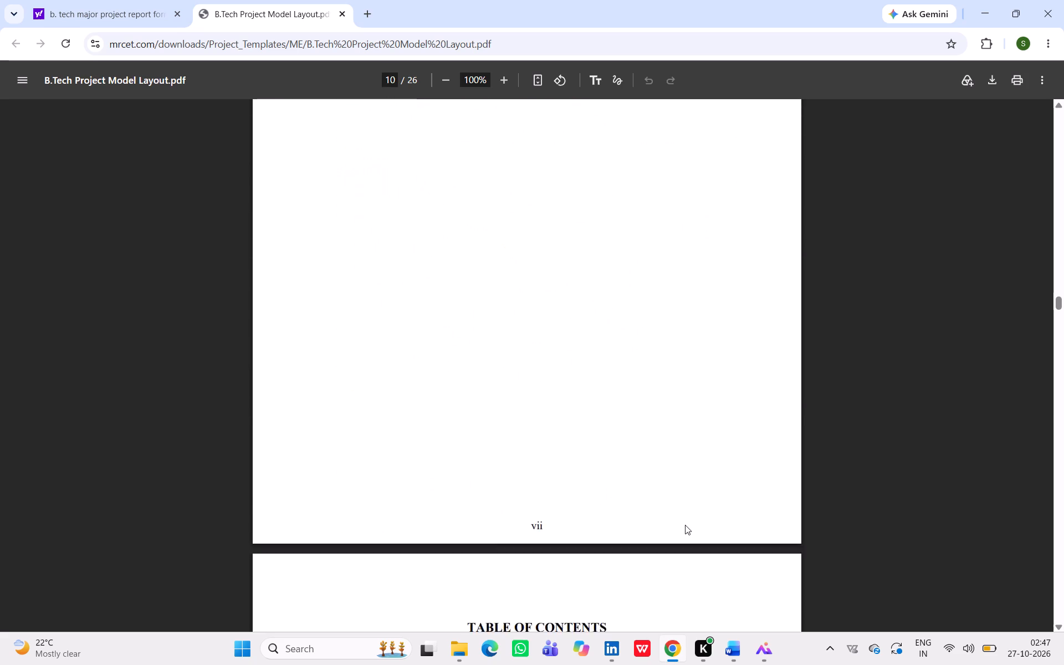
scroll(685, 525, "down", 4)
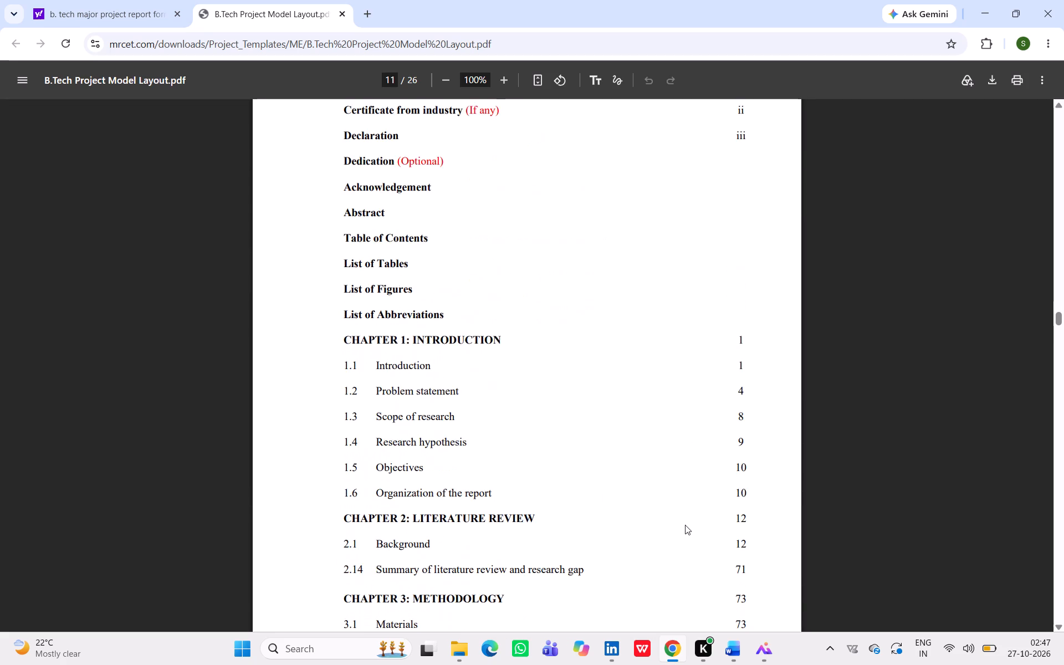
scroll(685, 525, "down", 5)
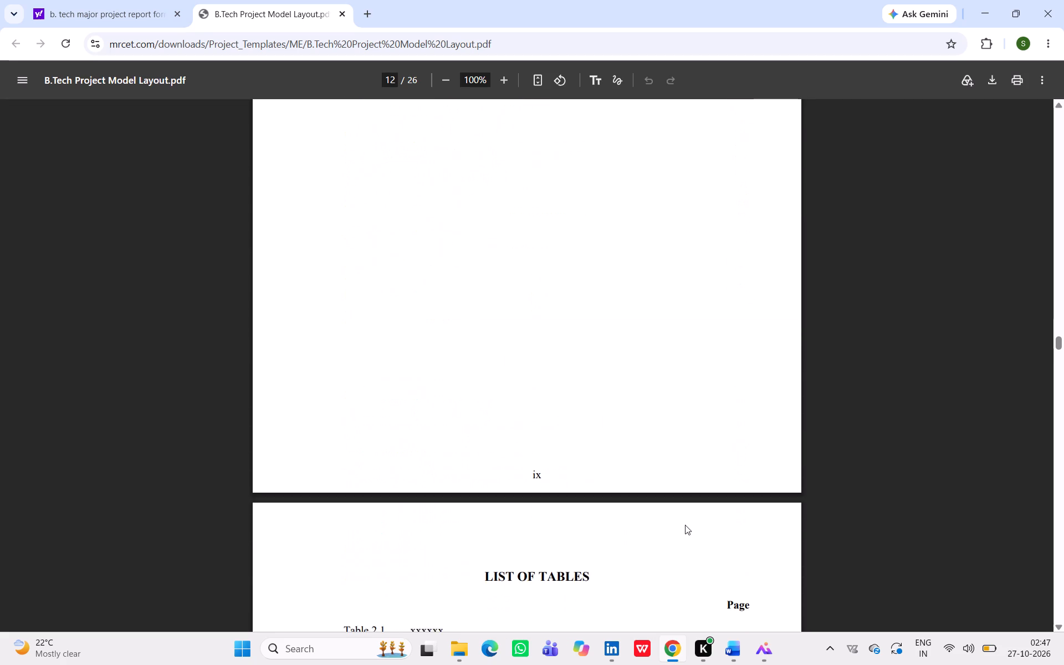
scroll(685, 525, "down", 5)
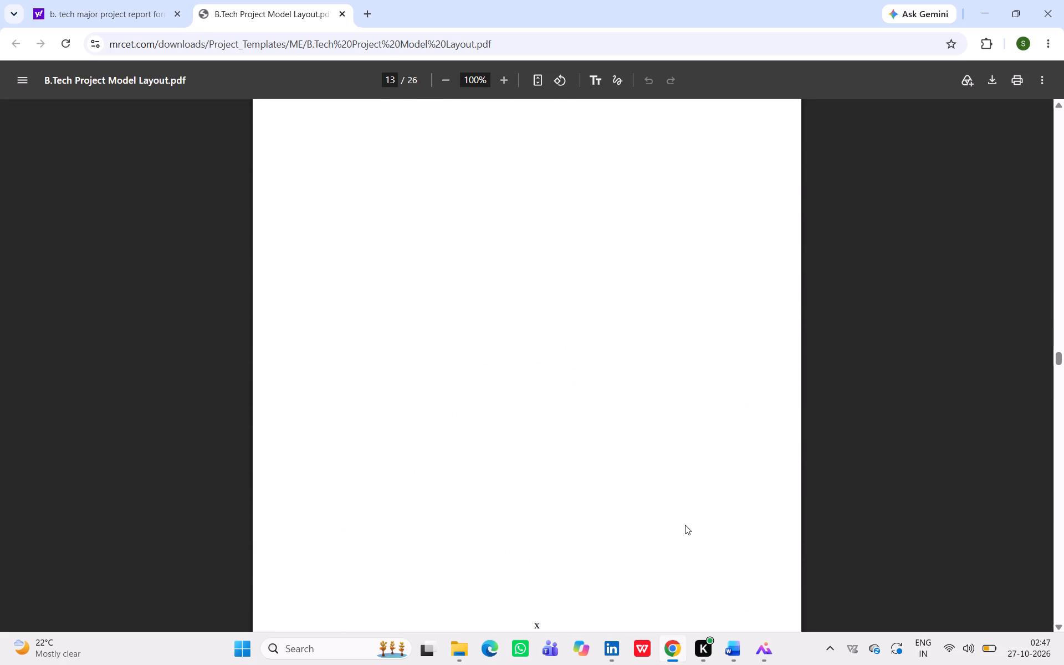
scroll(685, 525, "down", 5)
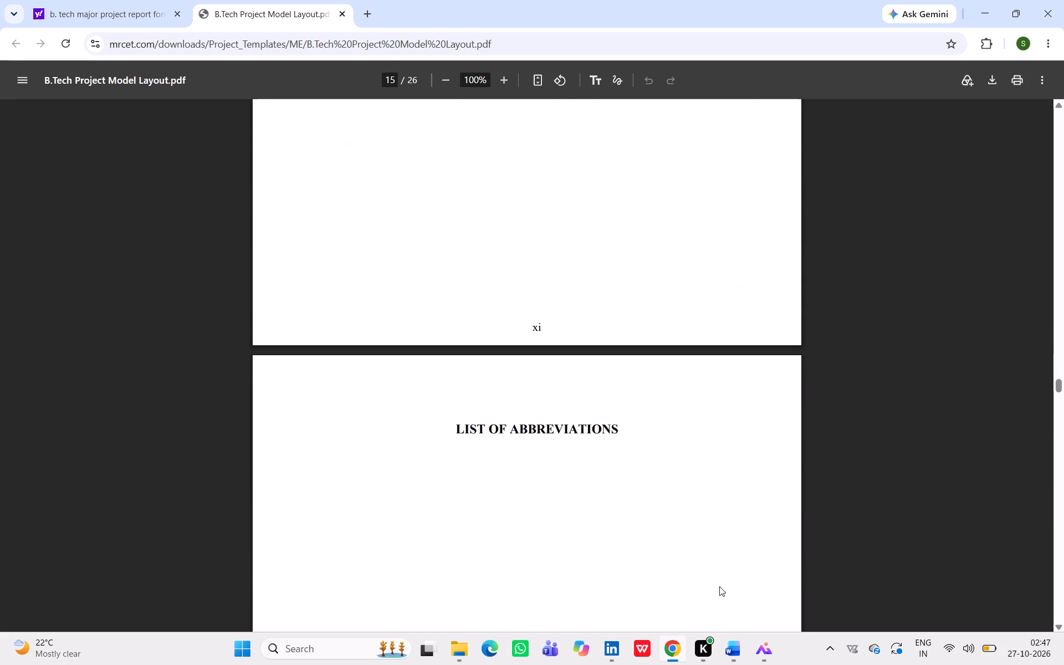
Close the ps-1 and major project 1 documents in Word, the Chrome window with the template, and the ECE folder window.
left_click(771, 592)
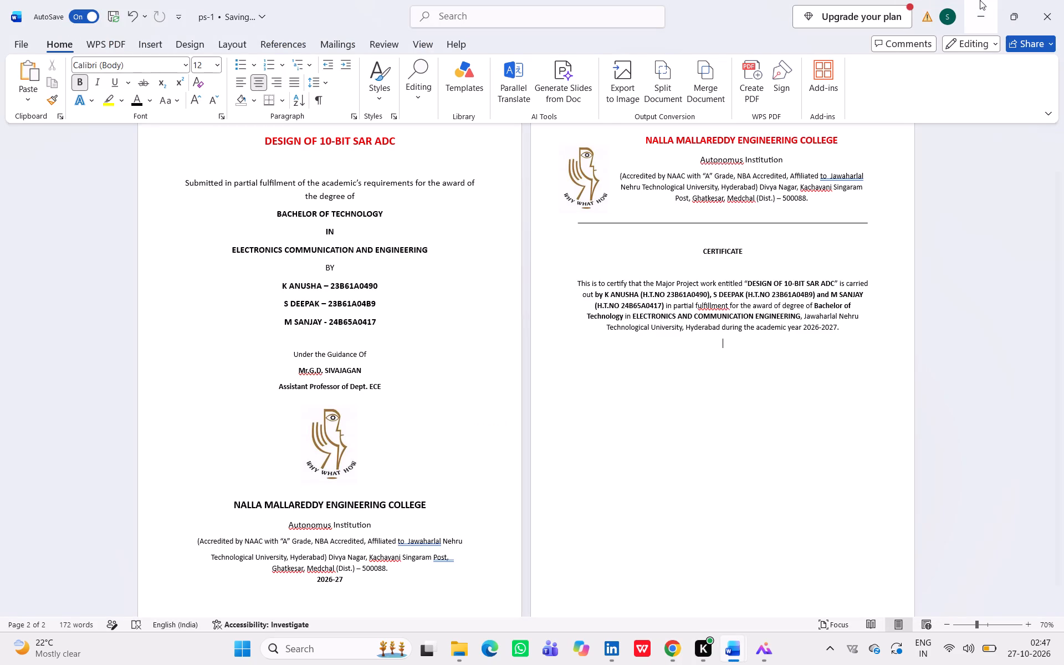
left_click(1047, 8)
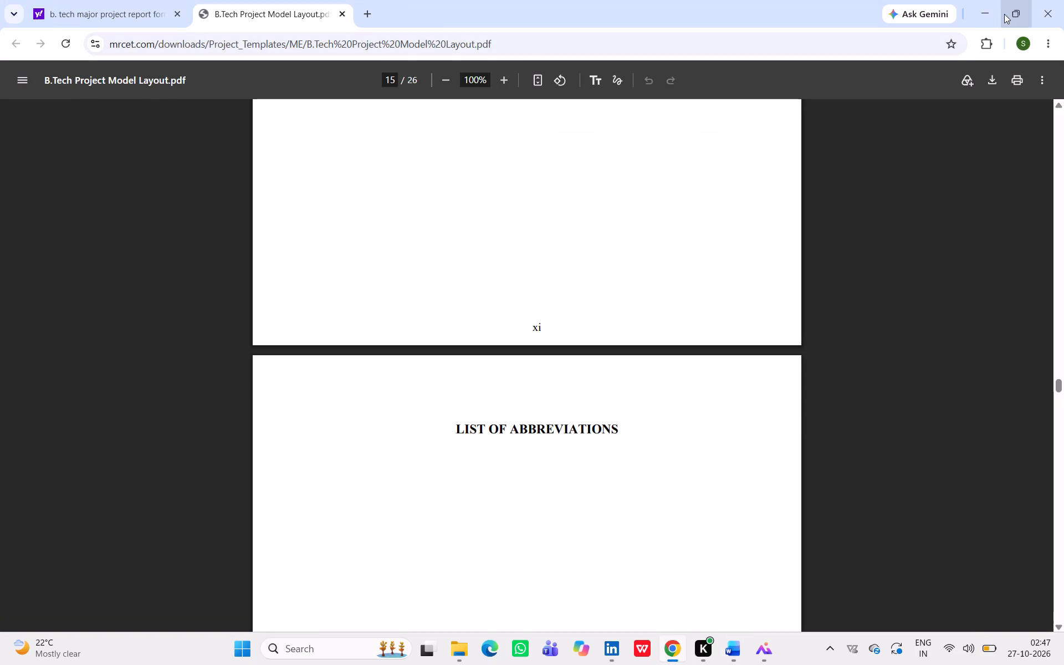
left_click(1004, 14)
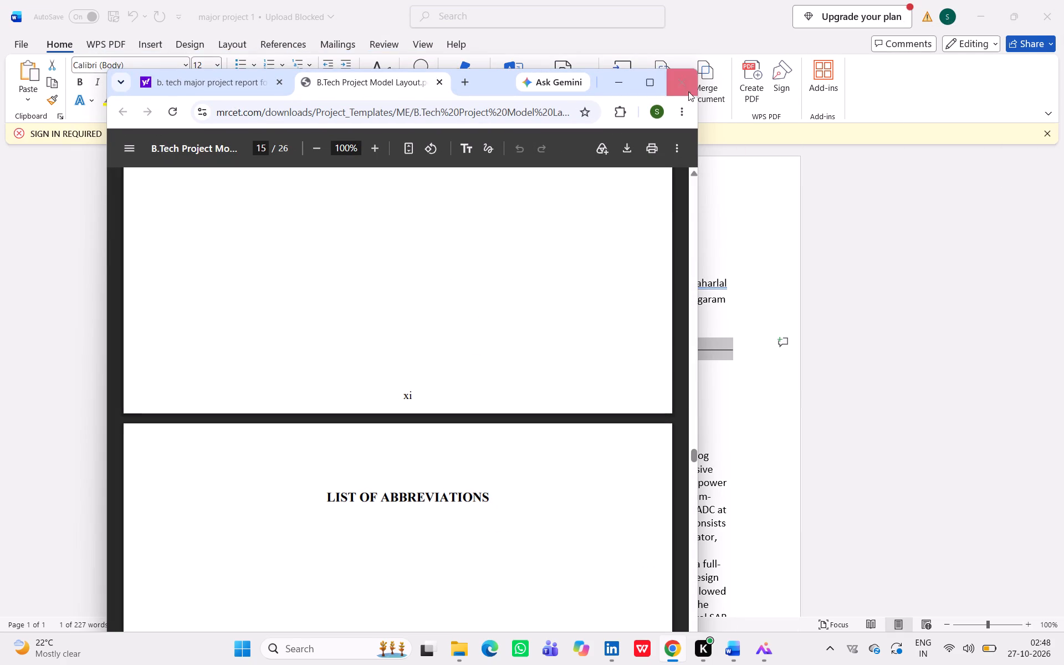
left_click(674, 90)
left_click(1063, 0)
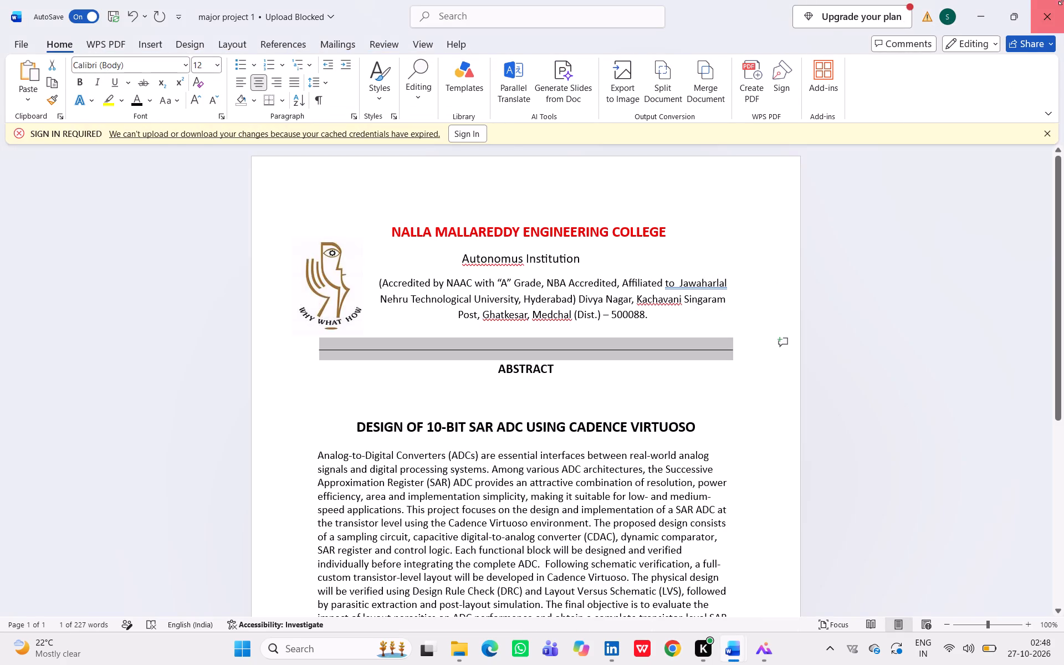
left_click(1063, 0)
left_click(1052, 6)
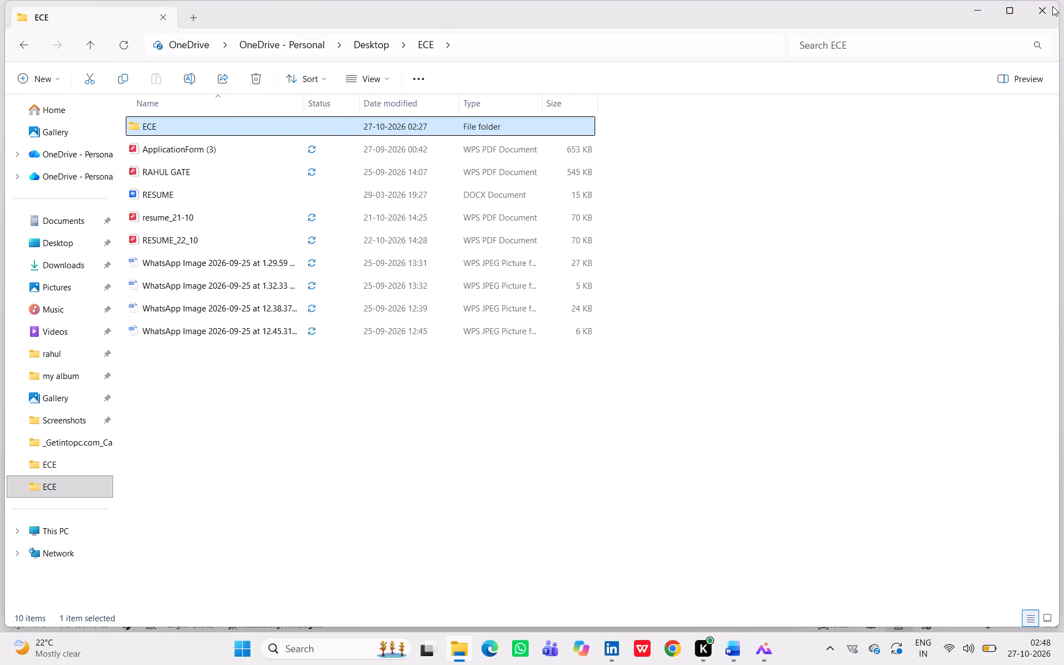